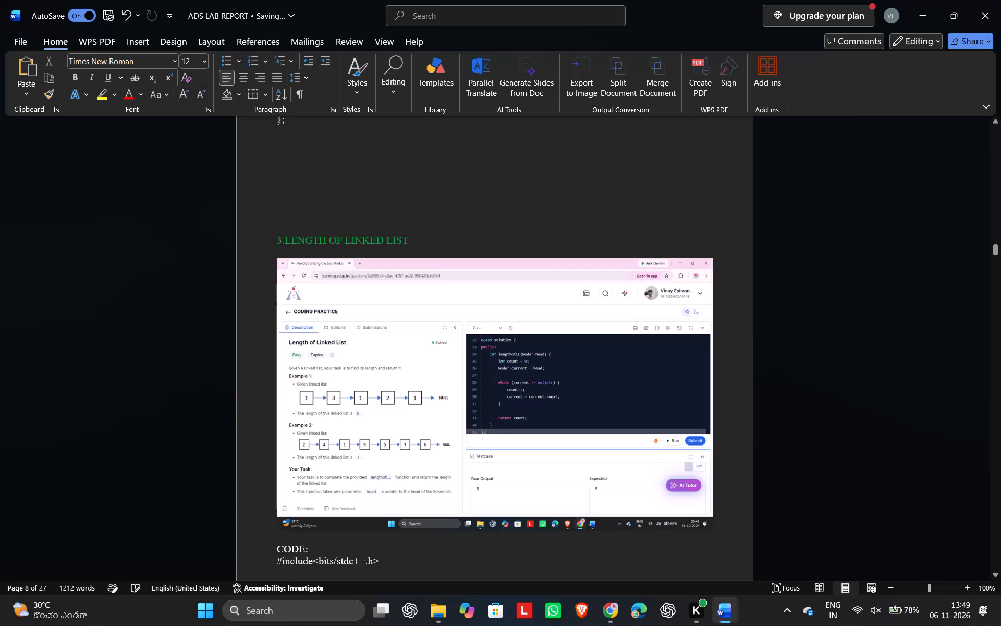
Replace the title text of heading 3, LENGTH OF LINKED LIST, with CYCLE DETECTION, keeping the number.
left_click_drag(409, 233, 323, 236)
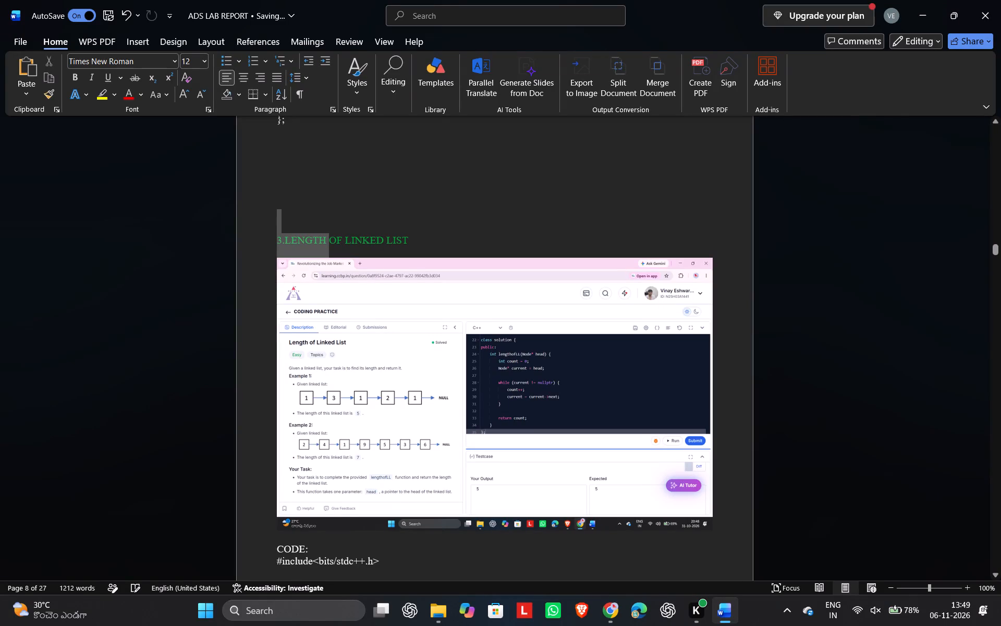
left_click_drag(323, 236, 324, 235)
left_click(324, 235)
left_click_drag(417, 239, 404, 238)
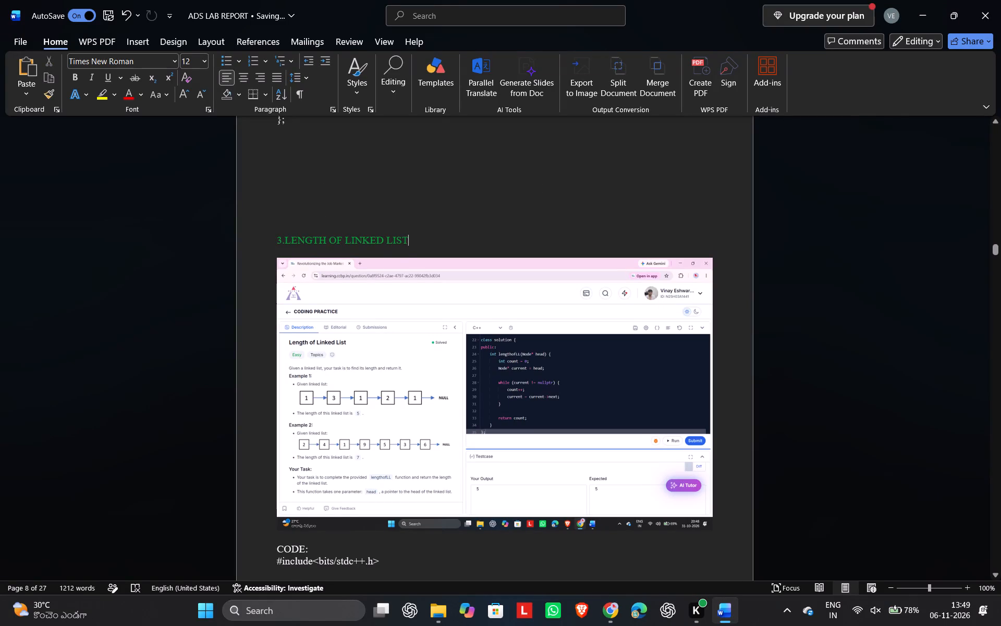
left_click_drag(404, 238, 321, 237)
key("BackSpace")
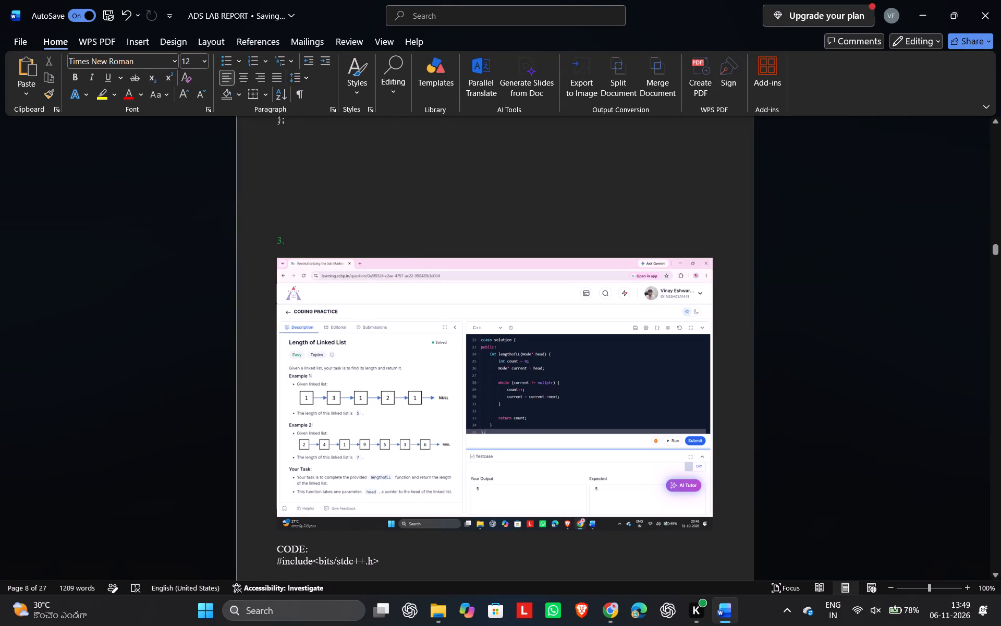
type("CYCLE DETE")
type("CTION")
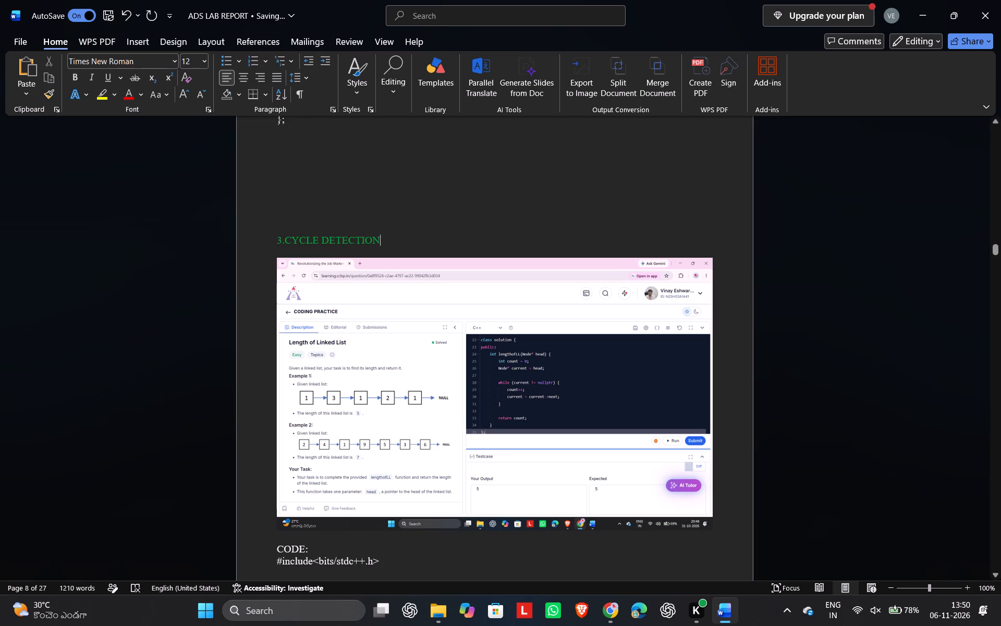
Switch to Chrome, run the Cycle Detection solution, and arrange the panes so the solution code and test output show together.
left_click(611, 613)
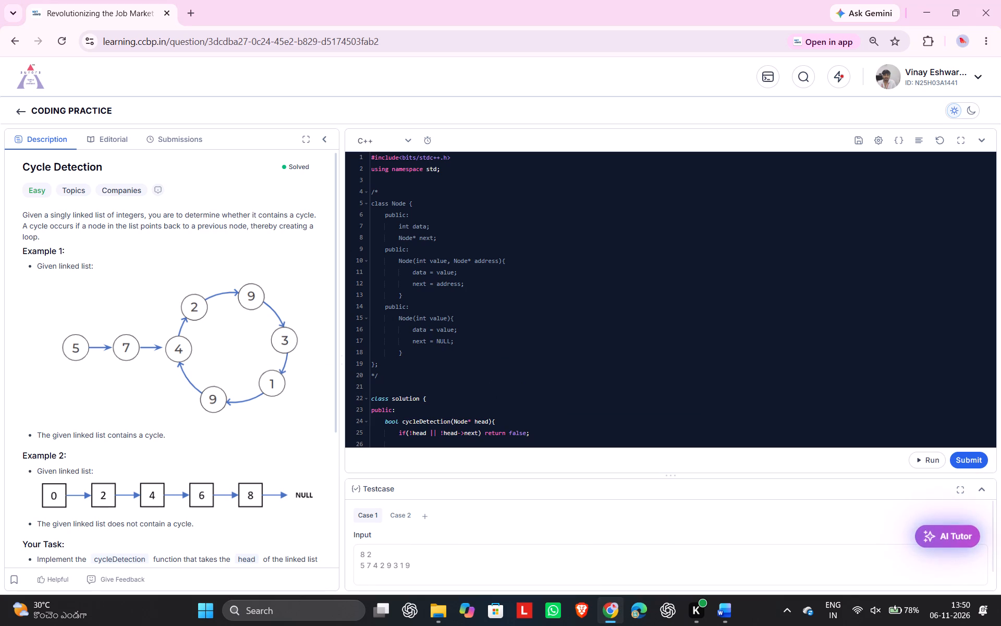
left_click(920, 457)
scroll(733, 283, "down", 3)
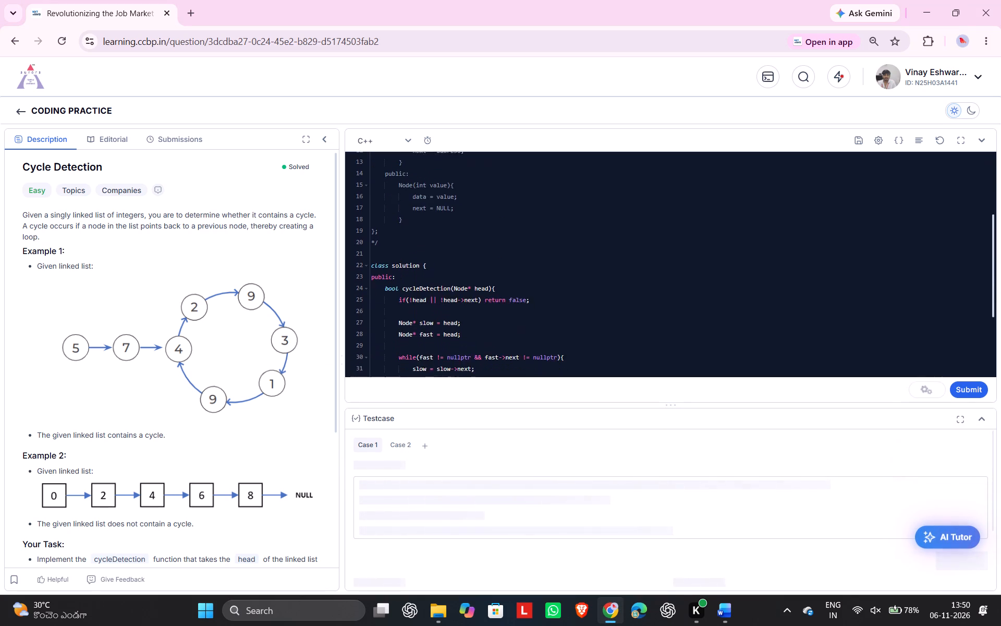
scroll(733, 283, "down", 1)
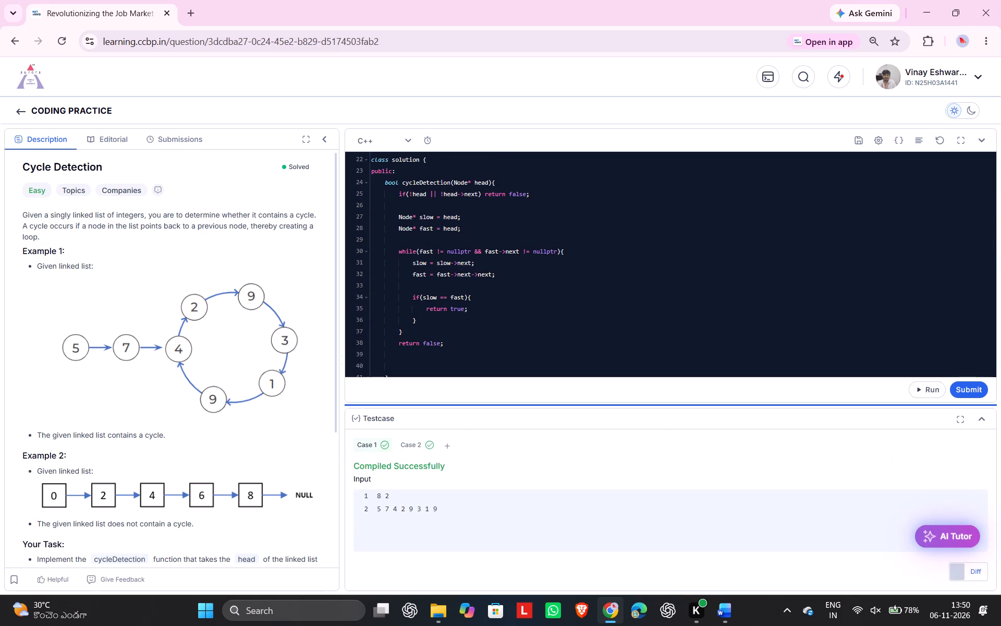
left_click_drag(676, 404, 663, 468)
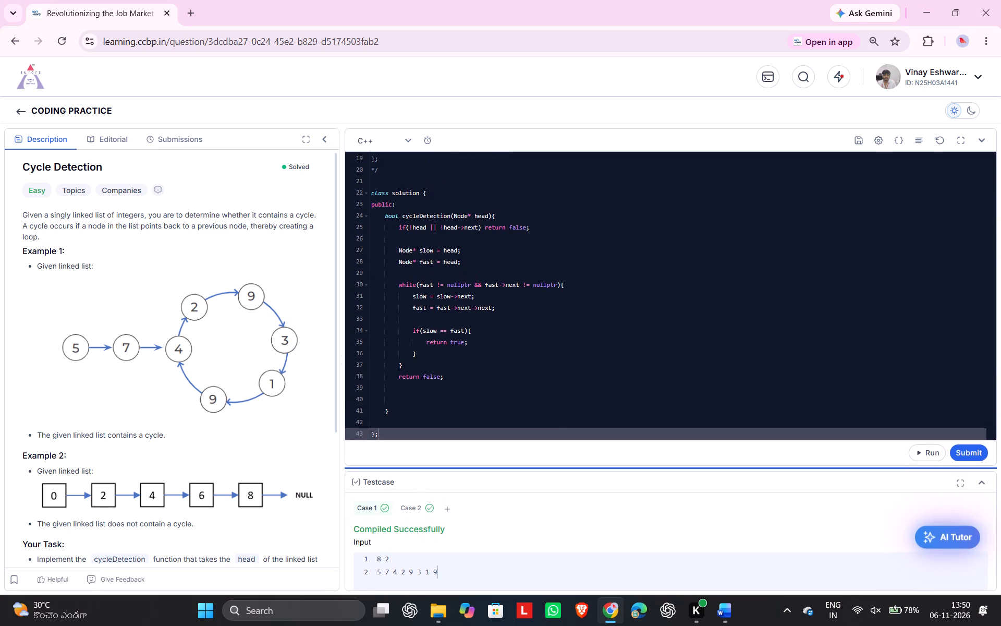
scroll(622, 529, "down", 2)
scroll(622, 529, "up", 1)
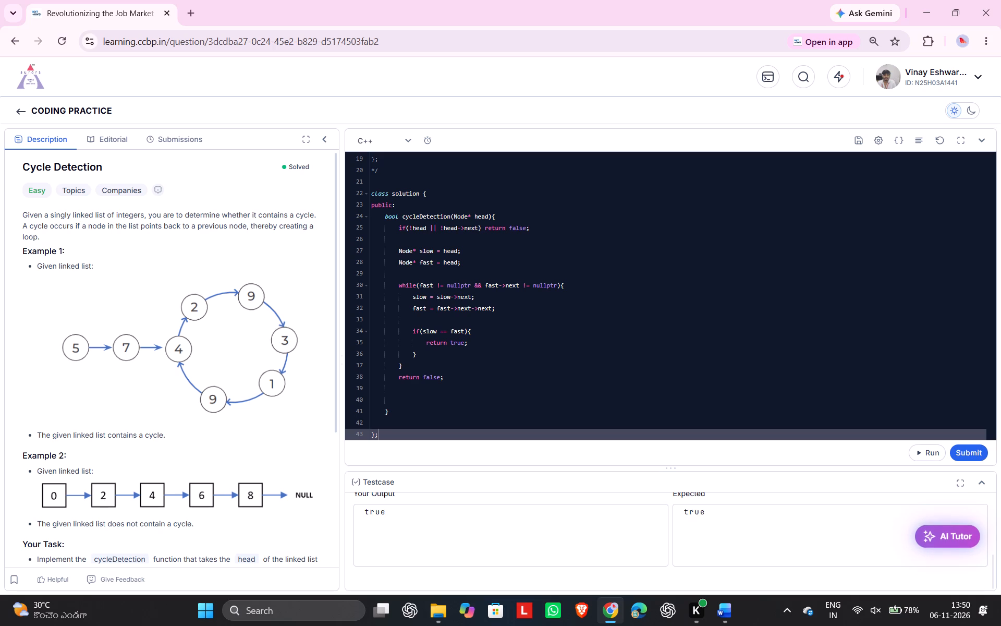
scroll(622, 529, "up", 1)
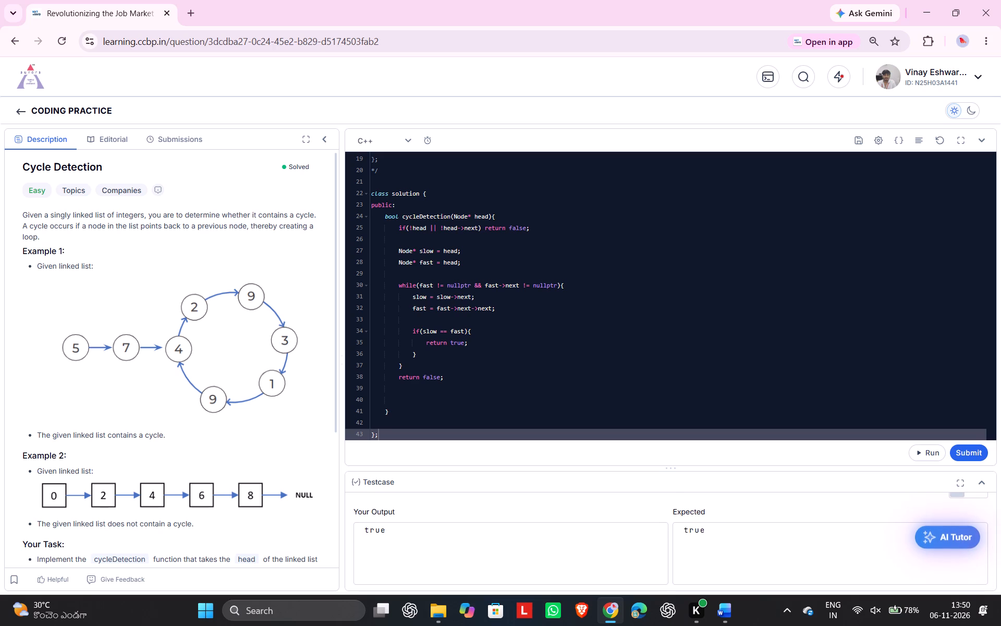
Capture a screen snip of the full Cycle Detection page area, from the site header down to the output boxes.
key("shift+super+s")
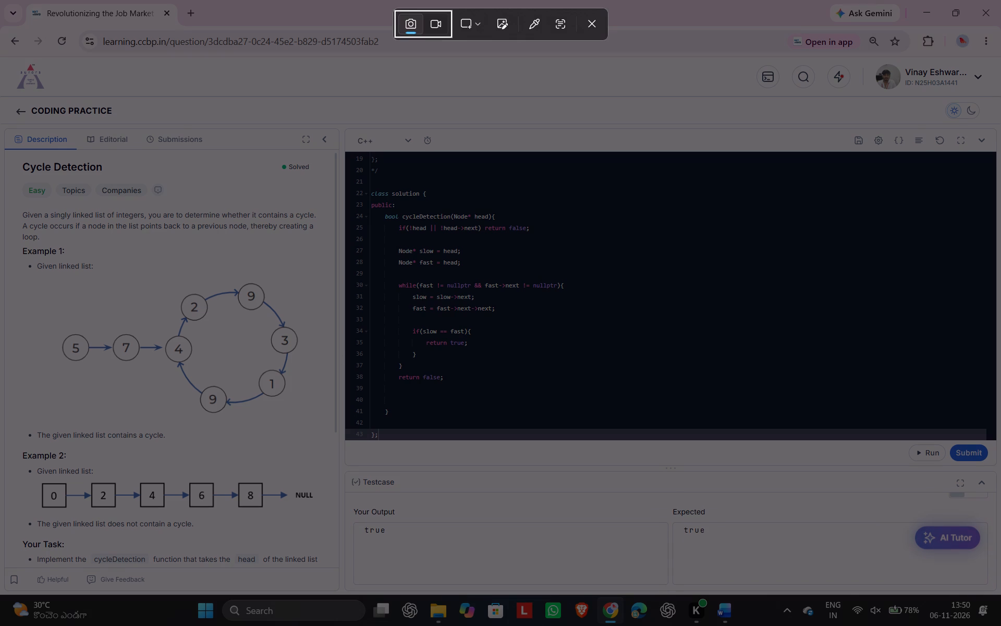
left_click_drag(0, 54, 646, 350)
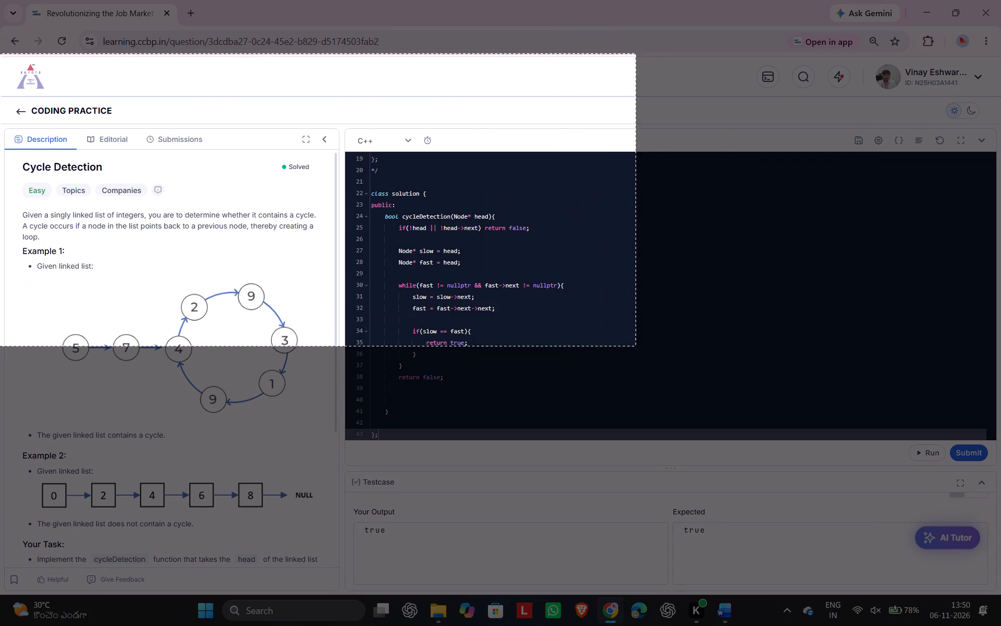
left_click_drag(646, 350, 1000, 601)
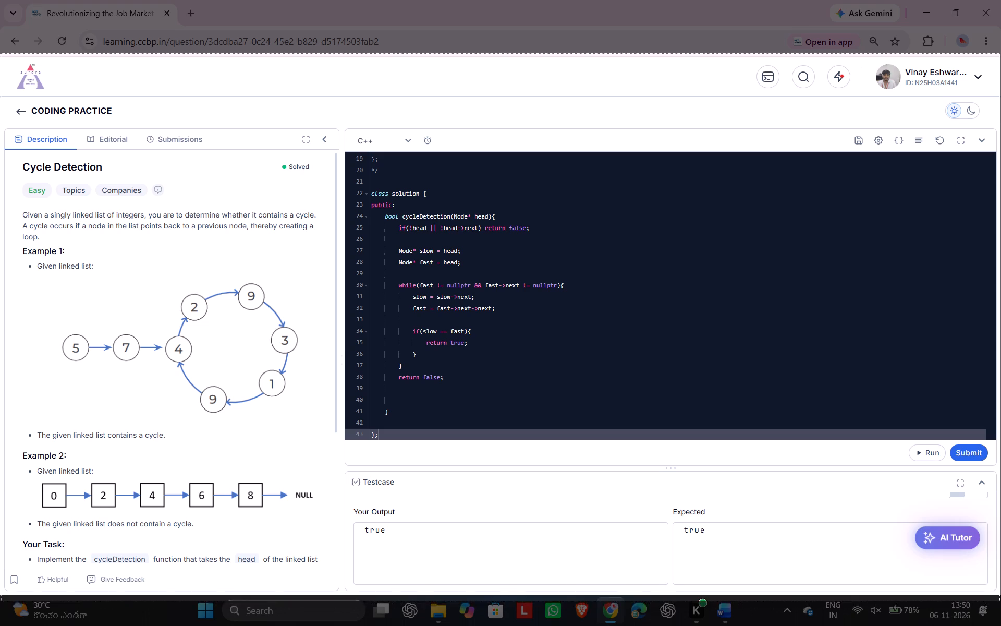
left_click_drag(1000, 601, 1000, 595)
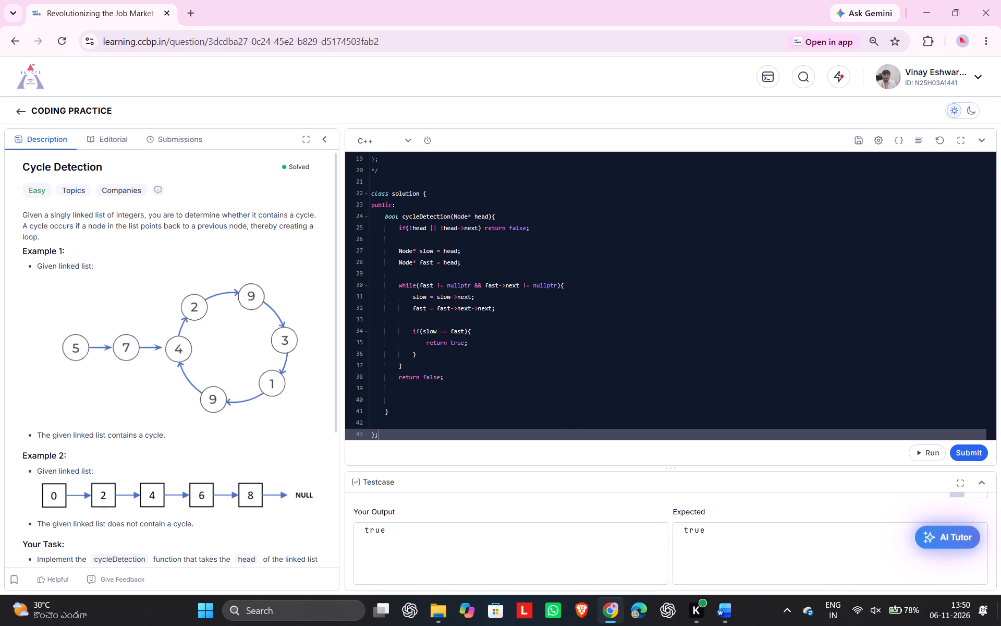
In Word, paste the Cycle Detection snip under heading 3 and delete the old Length of Linked List screenshot.
left_click(728, 607)
left_click(579, 403)
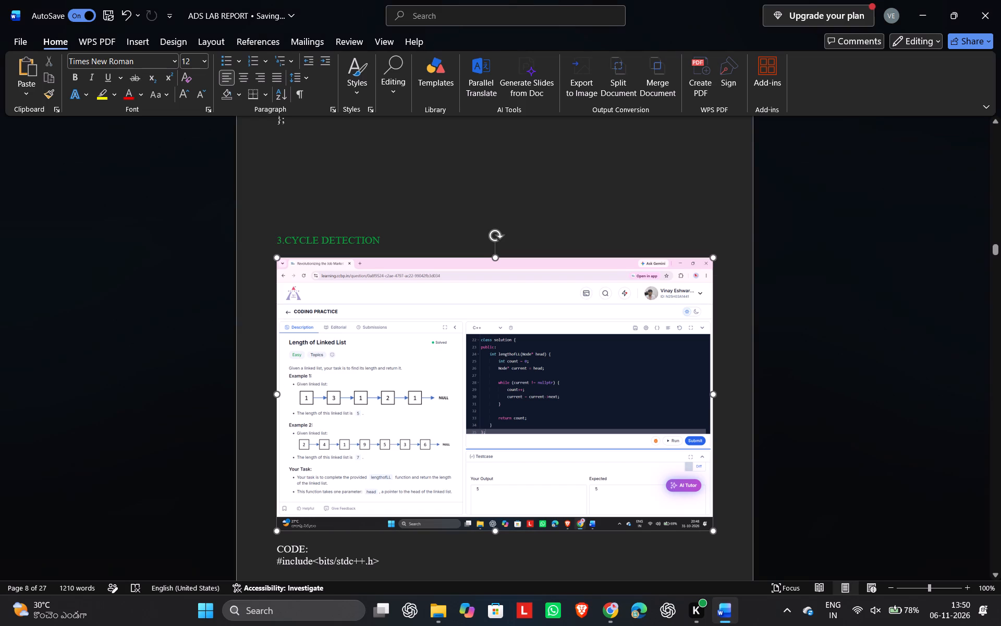
key("ctrl+v")
left_click(520, 417)
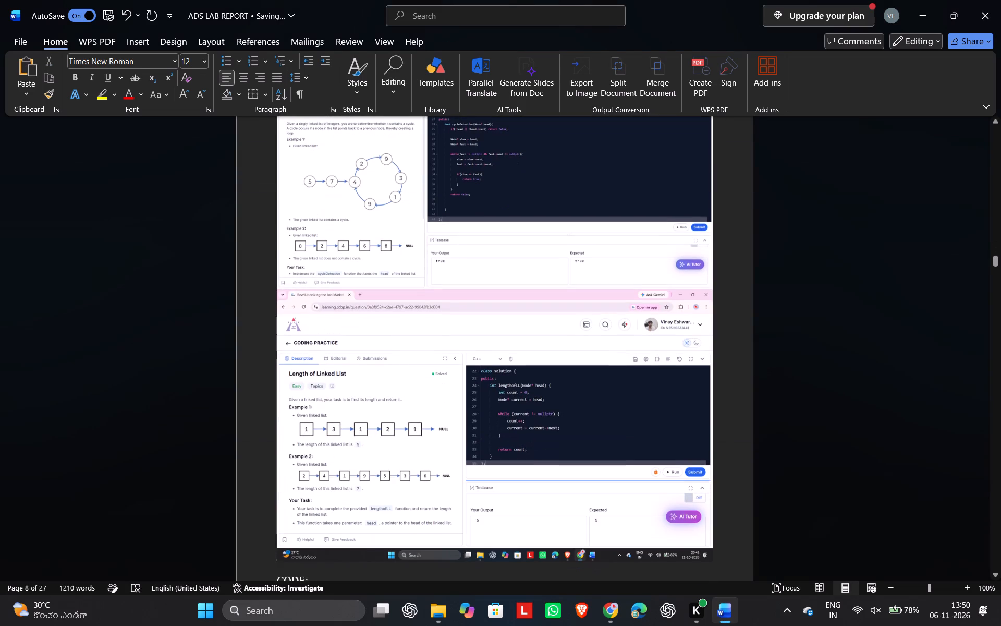
key("BackSpace")
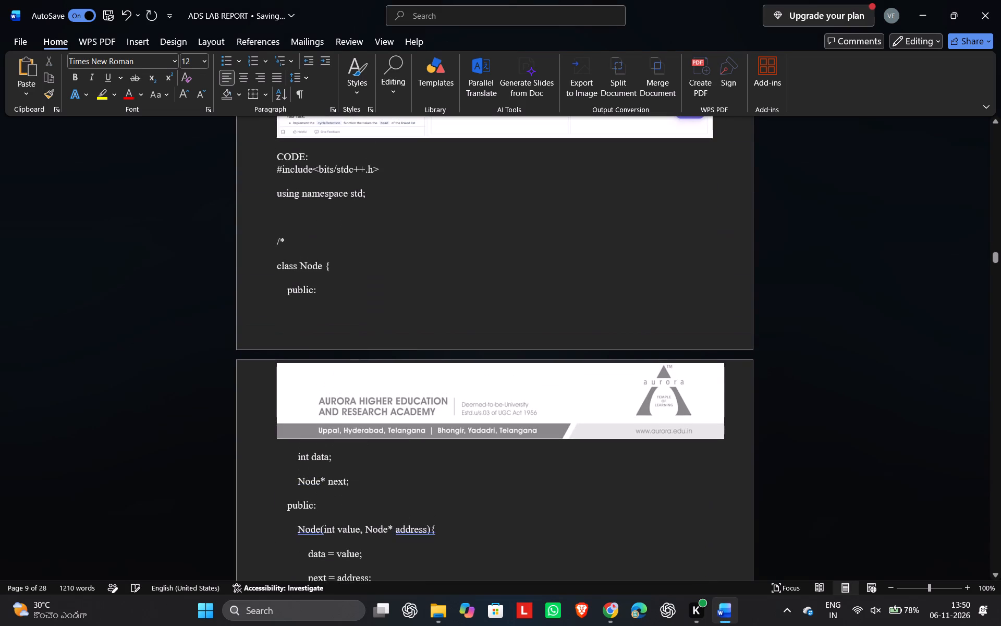
scroll(520, 417, "up", 1)
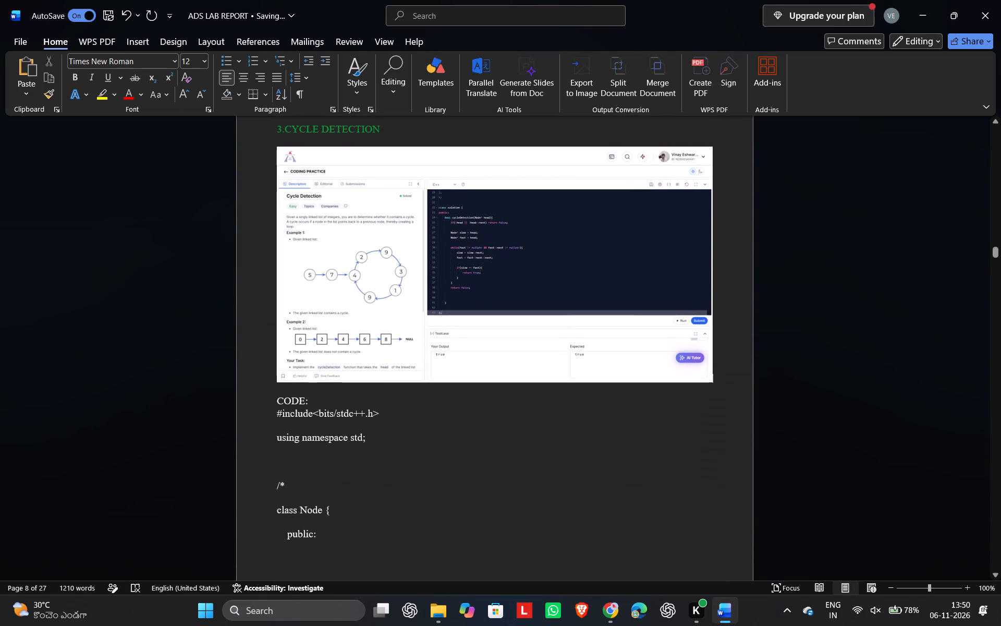
Copy the entire Cycle Detection solution from Chrome and paste it in Word over the old code under heading 3's CODE label.
left_click(613, 604)
left_click(588, 304)
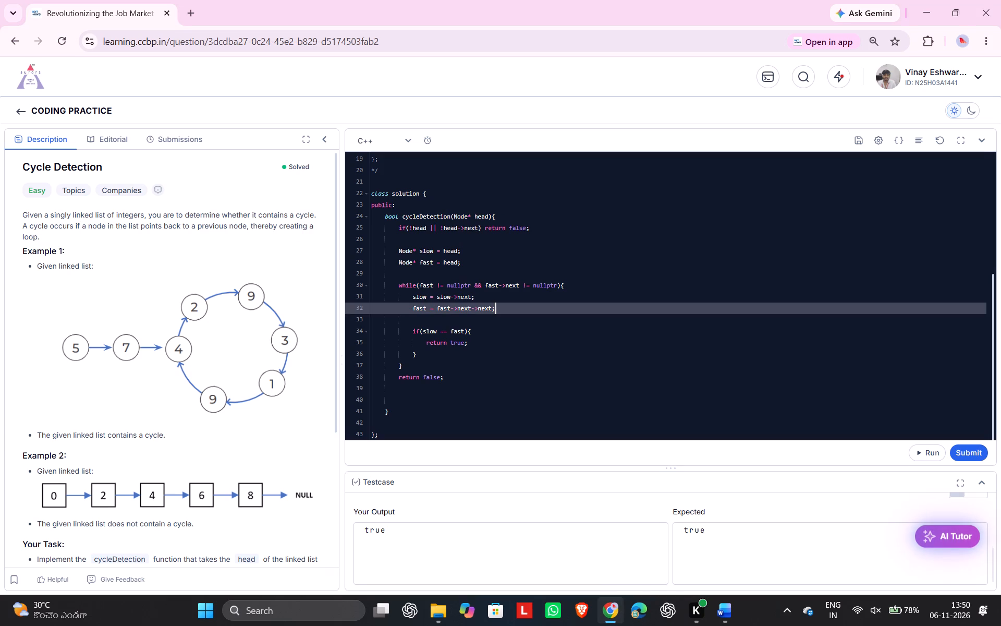
key("ctrl+a")
key("ctrl+c")
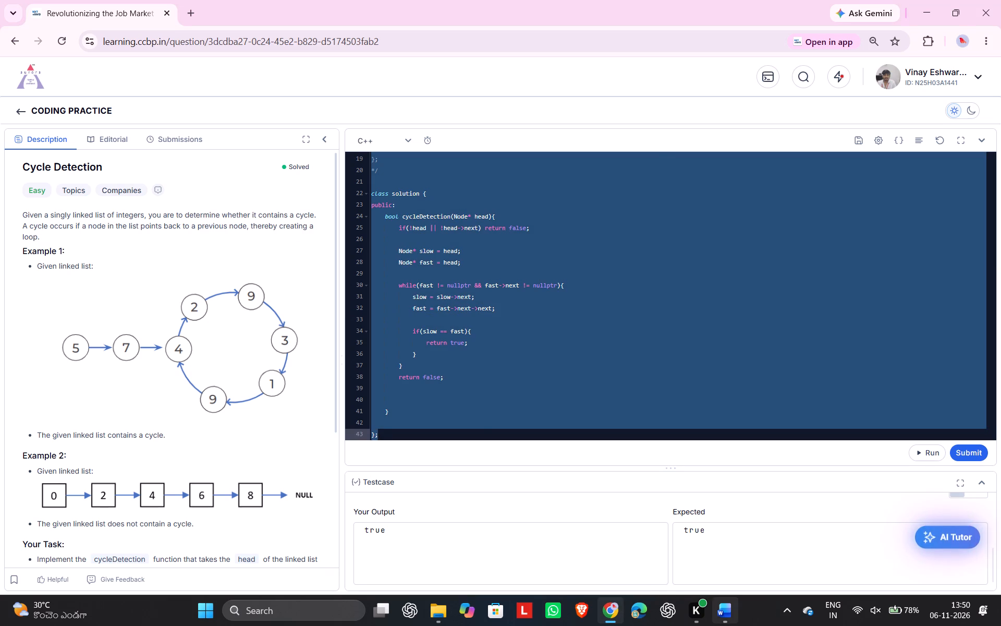
left_click(726, 607)
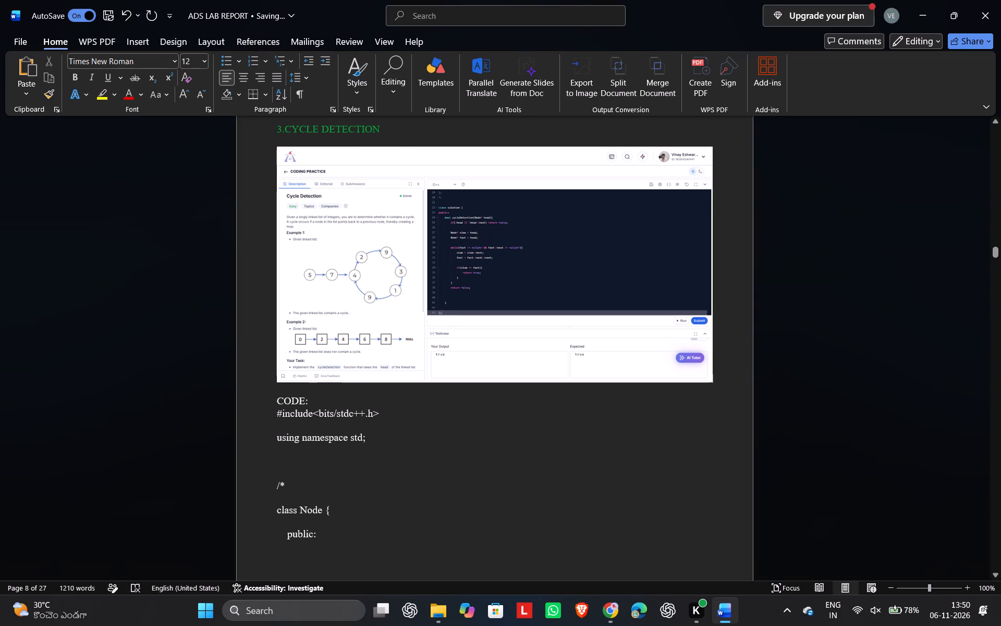
left_click_drag(273, 415, 406, 611)
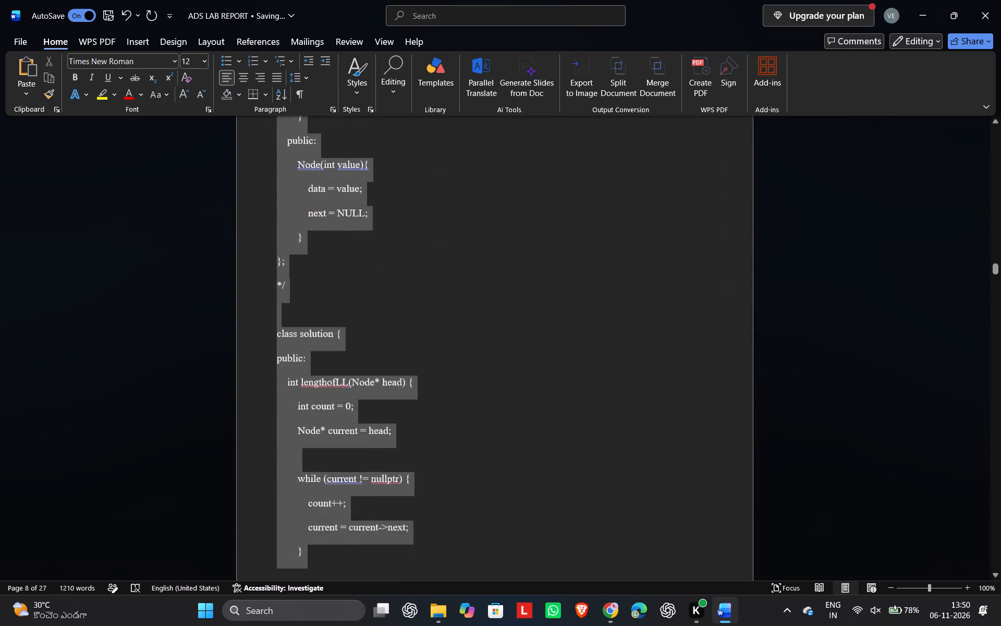
left_click_drag(406, 611, 334, 142)
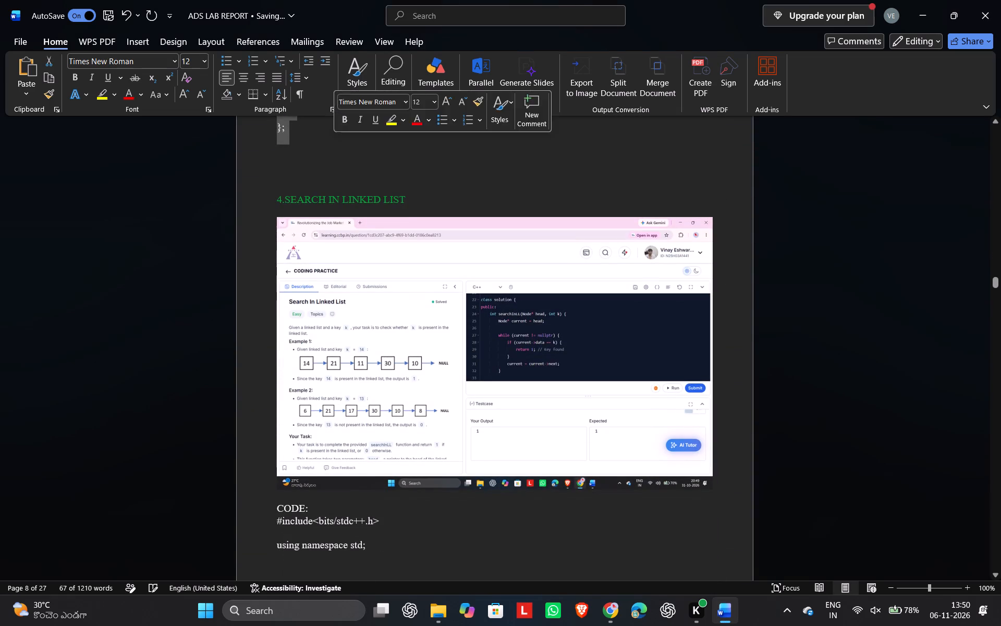
key("ctrl+v")
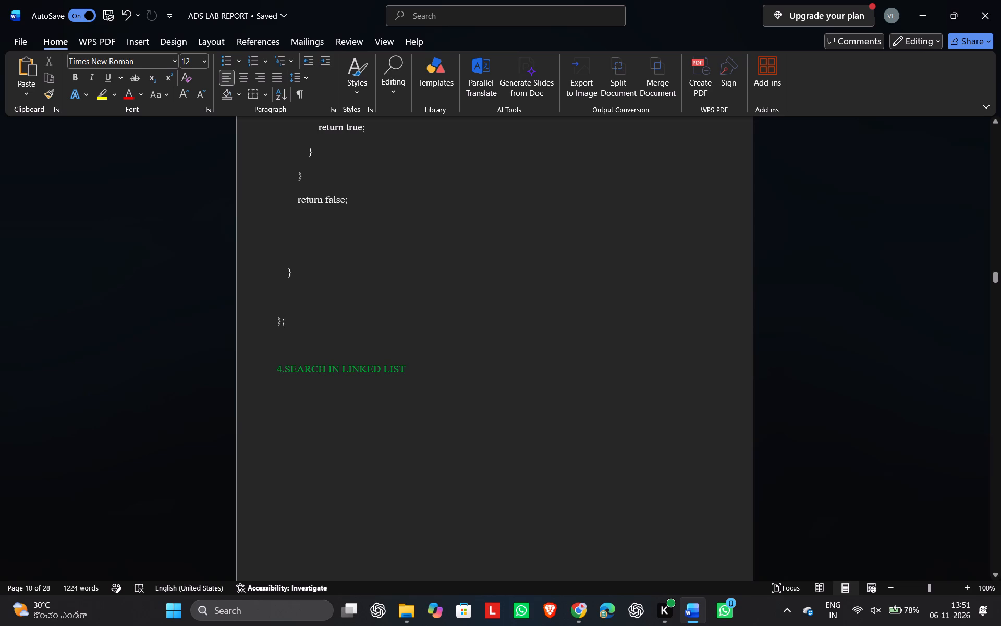
Insert blank lines after the Cycle Detection code to push the 4.SEARCH IN LINKED LIST heading onto the page with its screenshot.
scroll(313, 216, "up", 4)
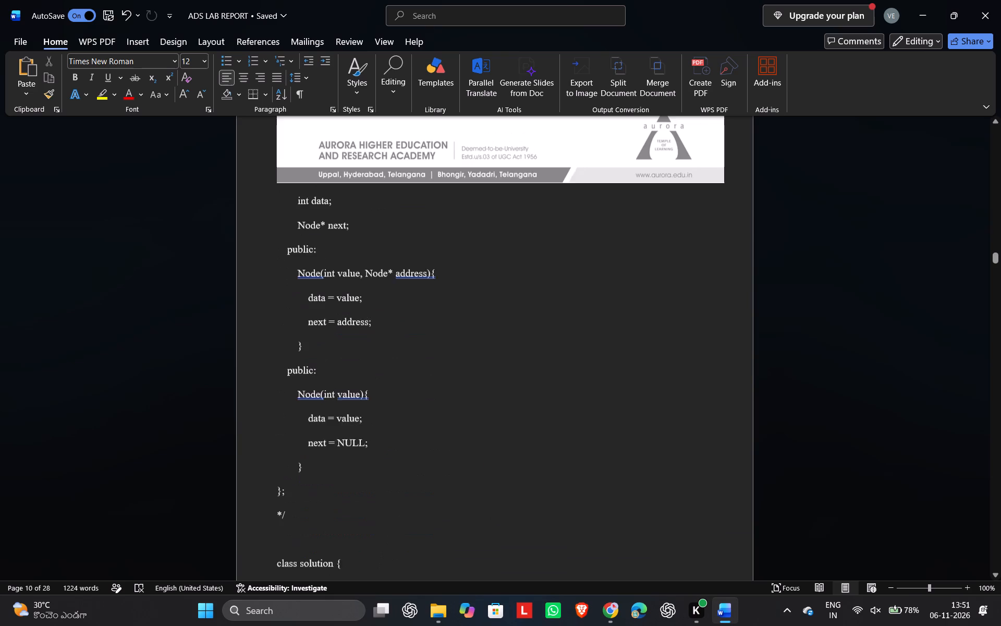
scroll(313, 216, "up", 3)
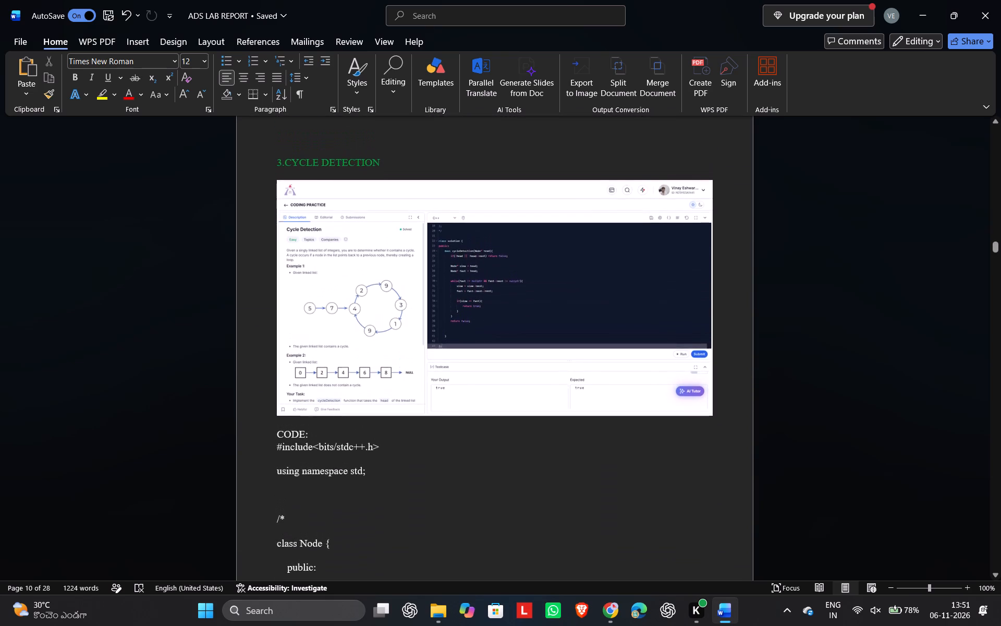
scroll(313, 216, "down", 6)
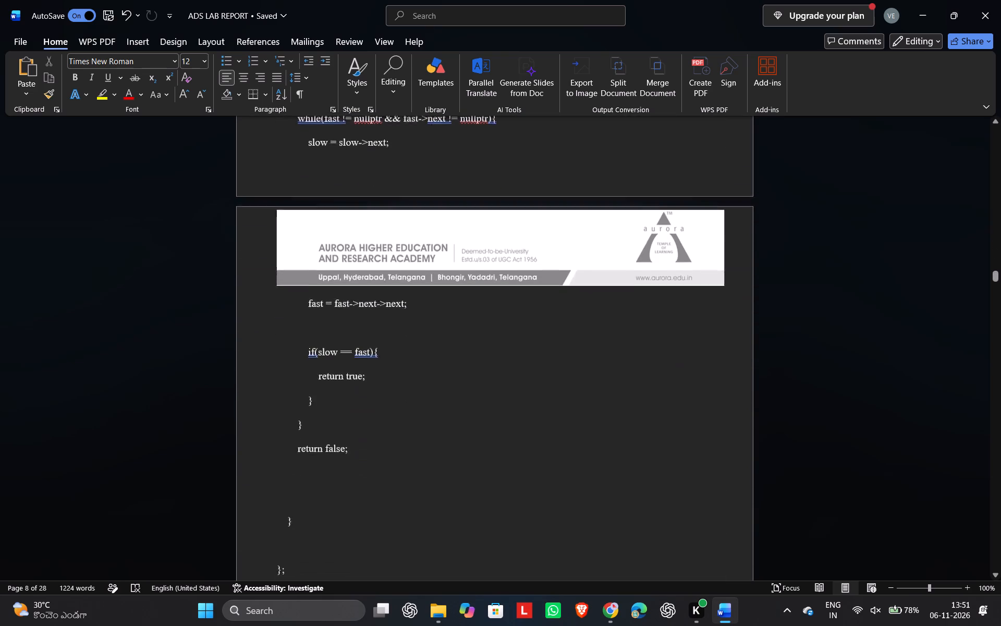
scroll(313, 216, "down", 3)
left_click(293, 221)
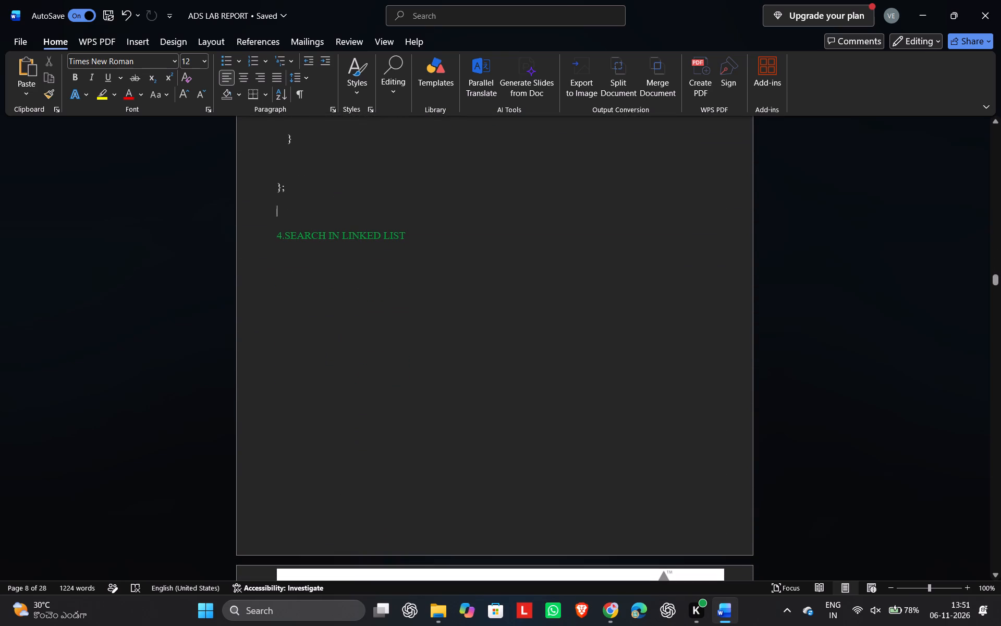
key("Return")
key("Return")
key("Return")
key("Return")
key("Return")
key("Return")
scroll(293, 221, "down", 1)
key("Return")
key("Return")
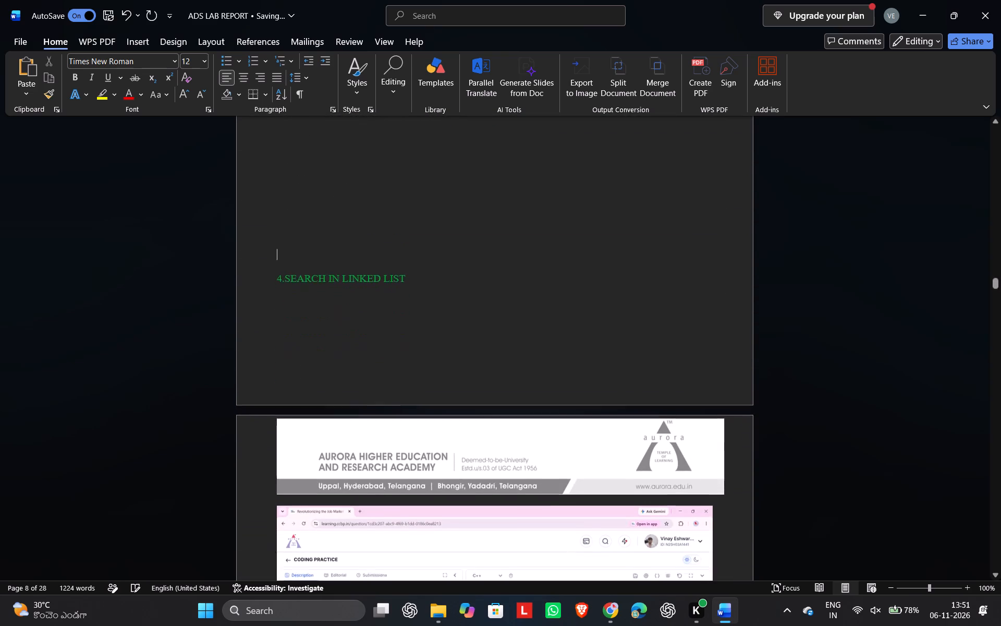
scroll(293, 221, "down", 1)
key("Return")
key("Return")
key("Return")
key("Return")
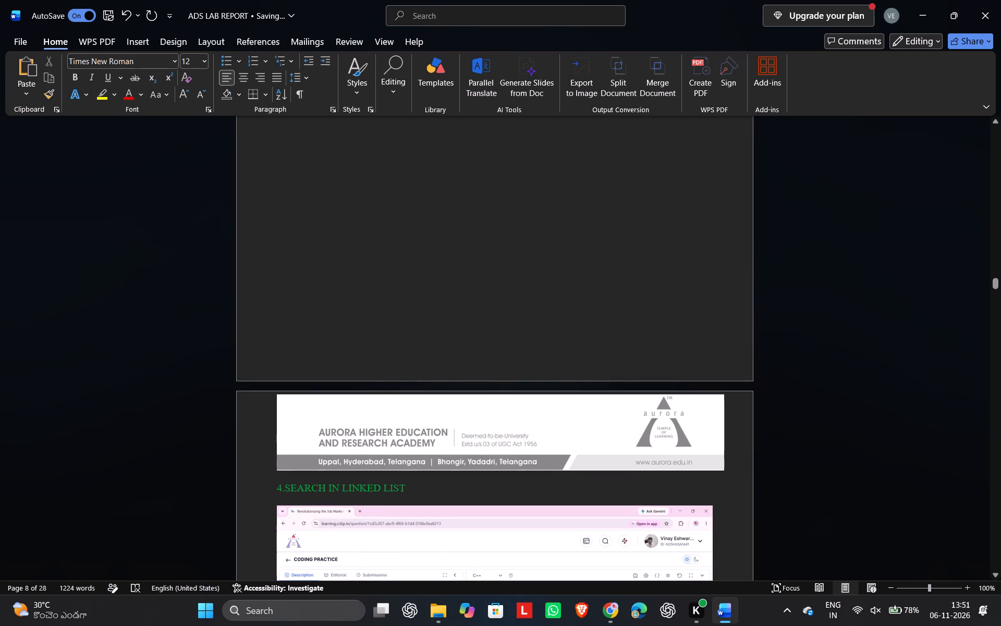
Switch to Chrome, return to the course page, and open the Cycle Detection In Linked List II problem.
left_click(616, 609)
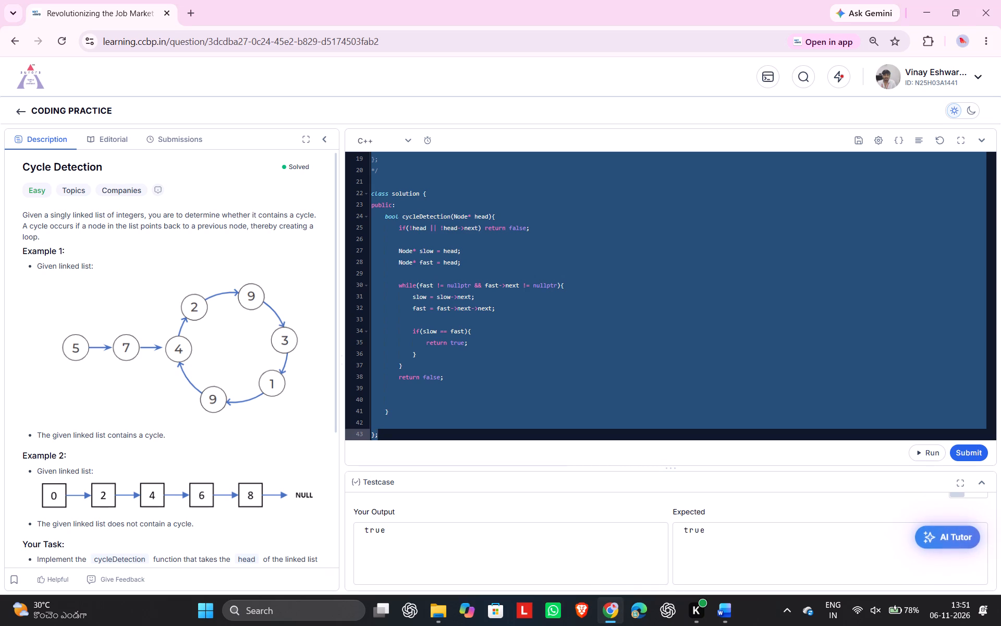
left_click(17, 111)
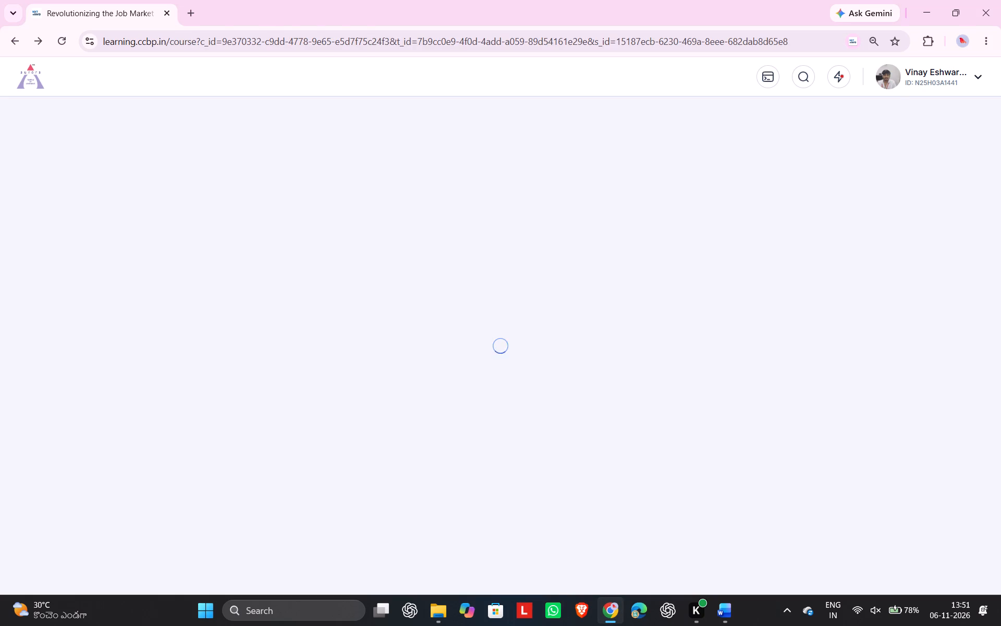
left_click(378, 261)
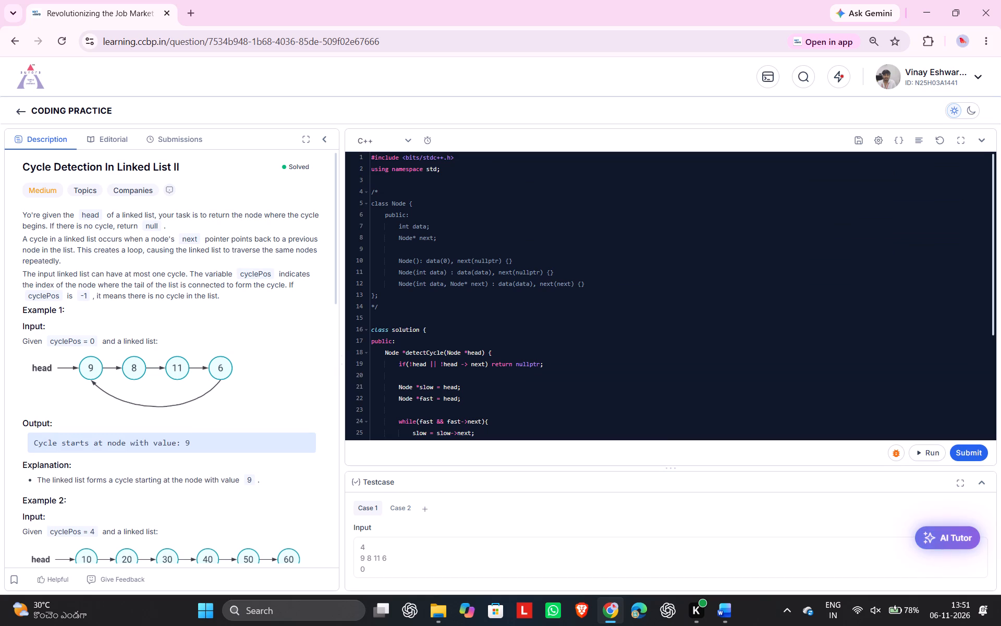
Run the Cycle Detection In Linked List II solution and enlarge the code pane so the code and test output show together.
scroll(551, 334, "down", 3)
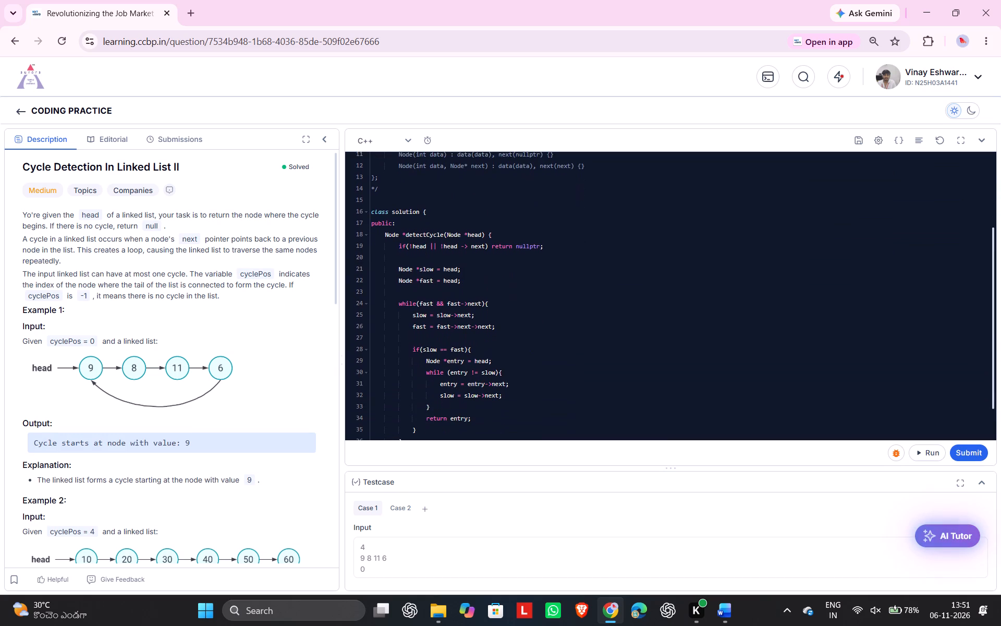
left_click(925, 446)
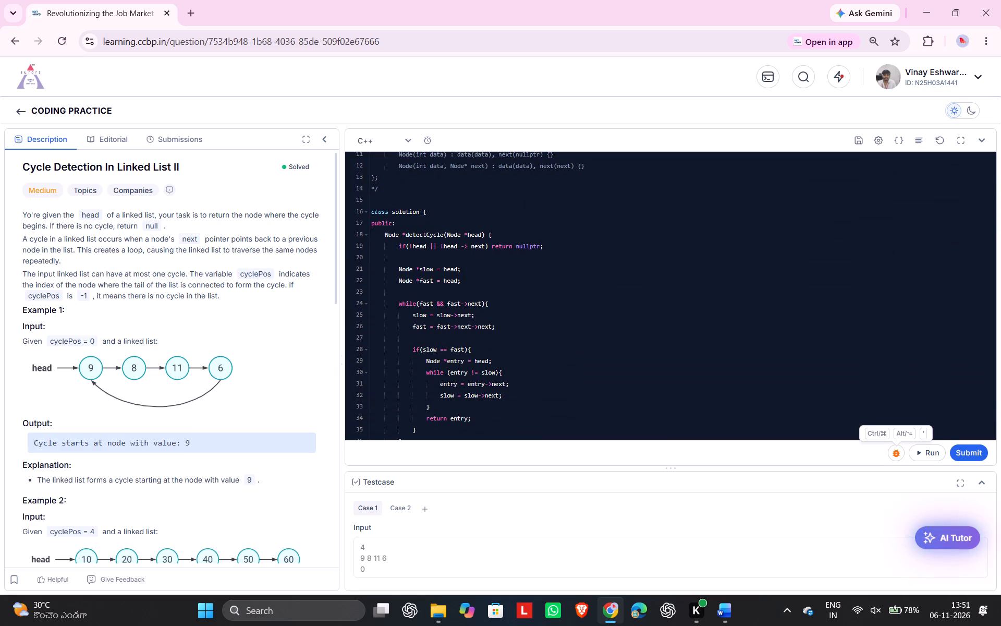
left_click(923, 451)
scroll(726, 338, "down", 1)
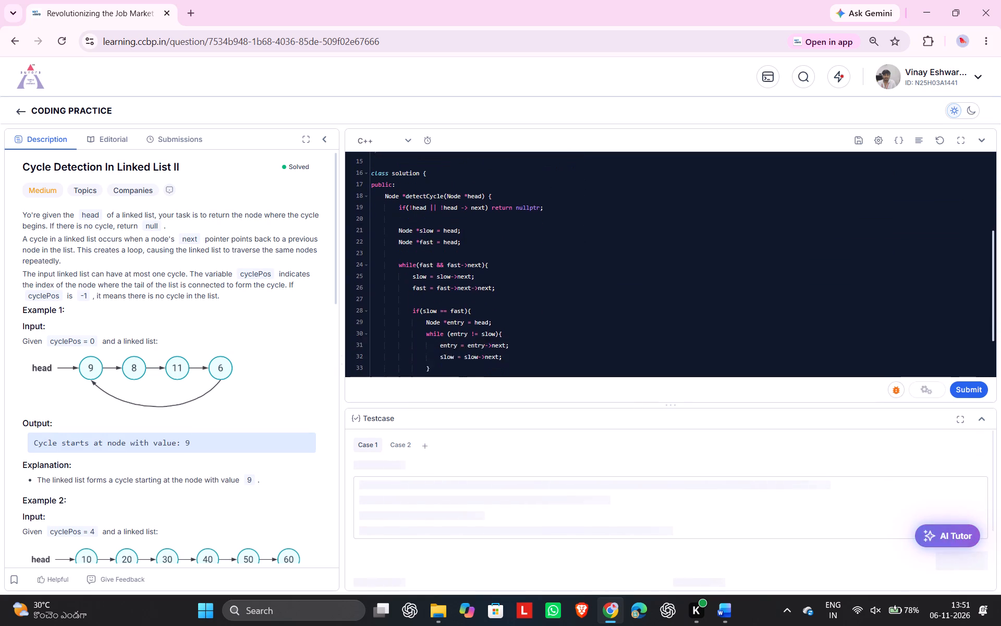
scroll(726, 338, "down", 2)
scroll(603, 490, "down", 1)
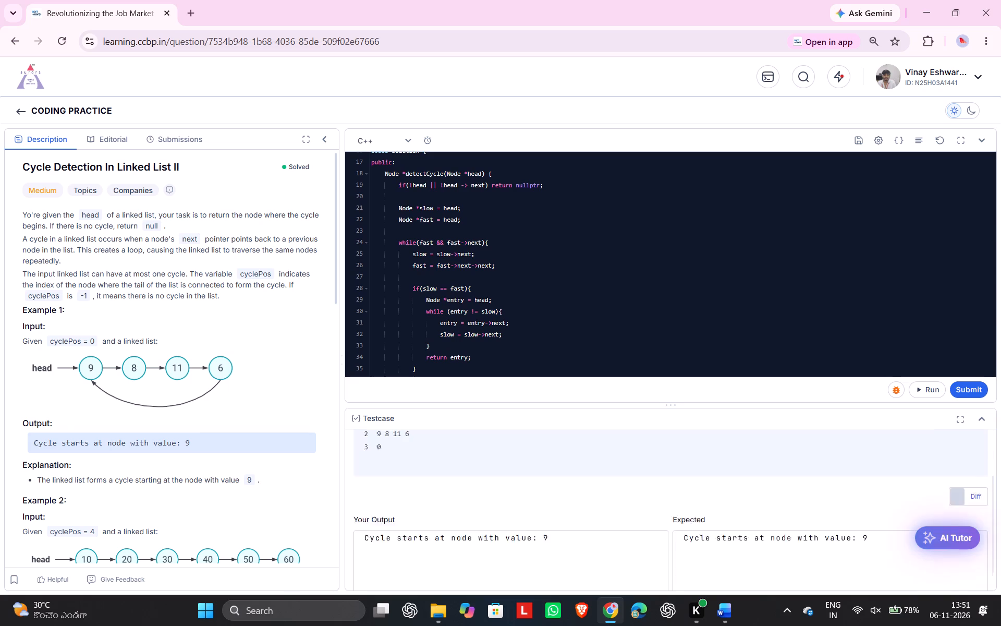
scroll(603, 490, "down", 1)
right_click(603, 490)
left_click(516, 464)
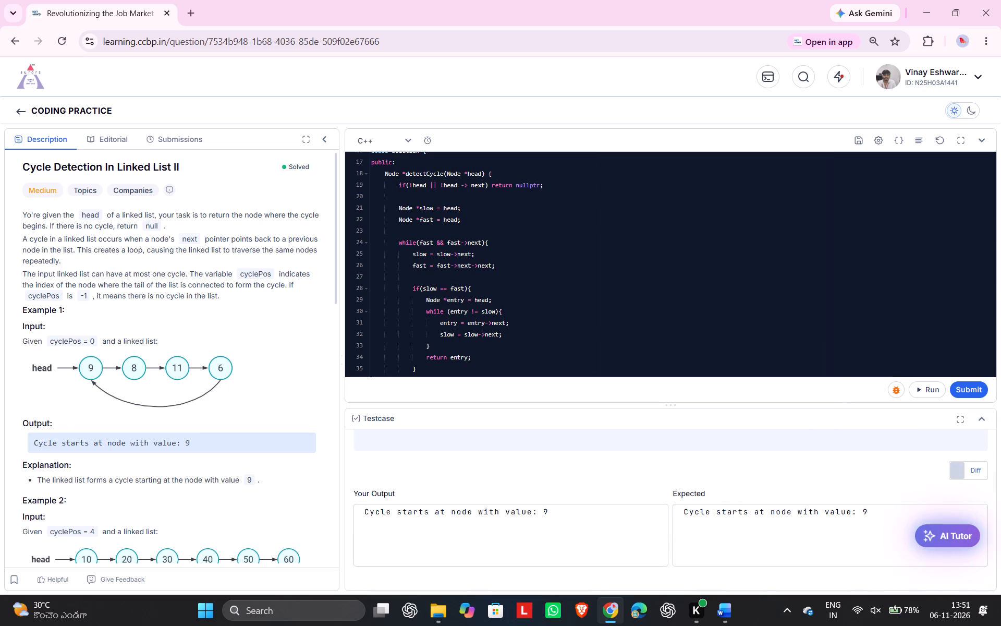
left_click_drag(669, 404, 669, 434)
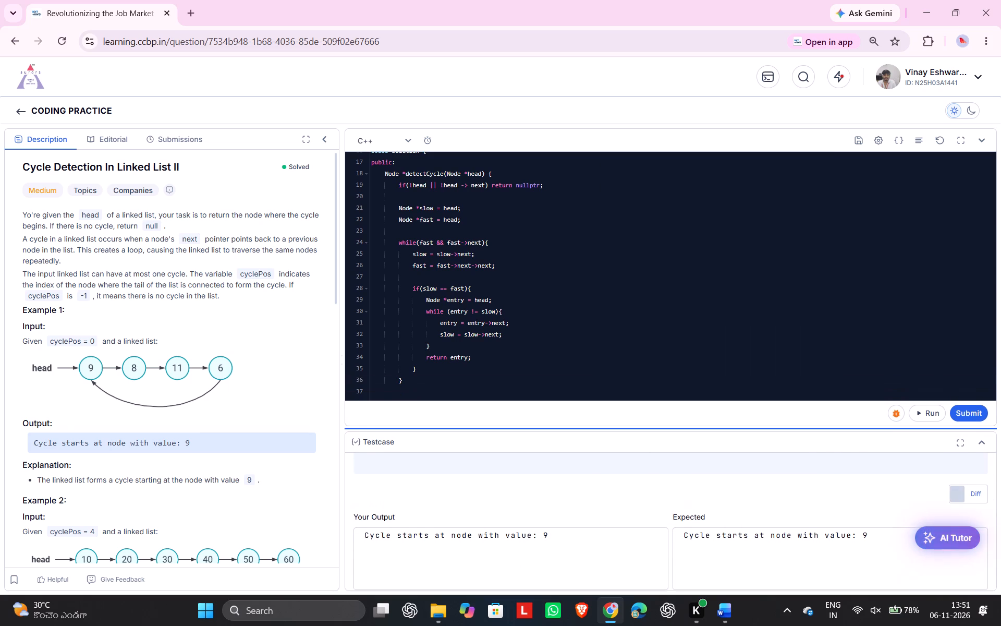
left_click_drag(669, 434, 667, 458)
scroll(668, 376, "up", 1)
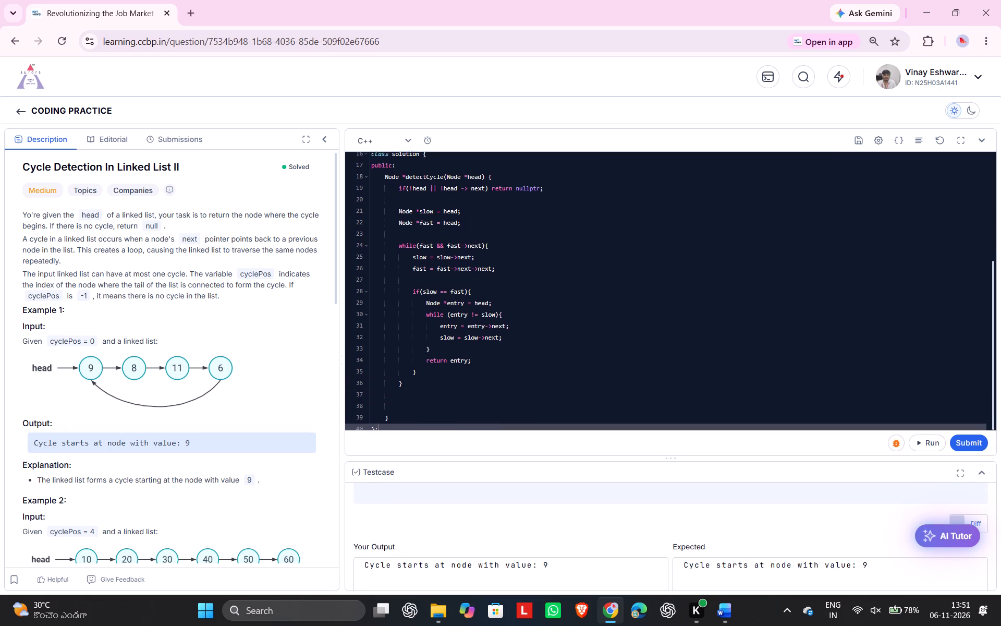
scroll(668, 376, "up", 2)
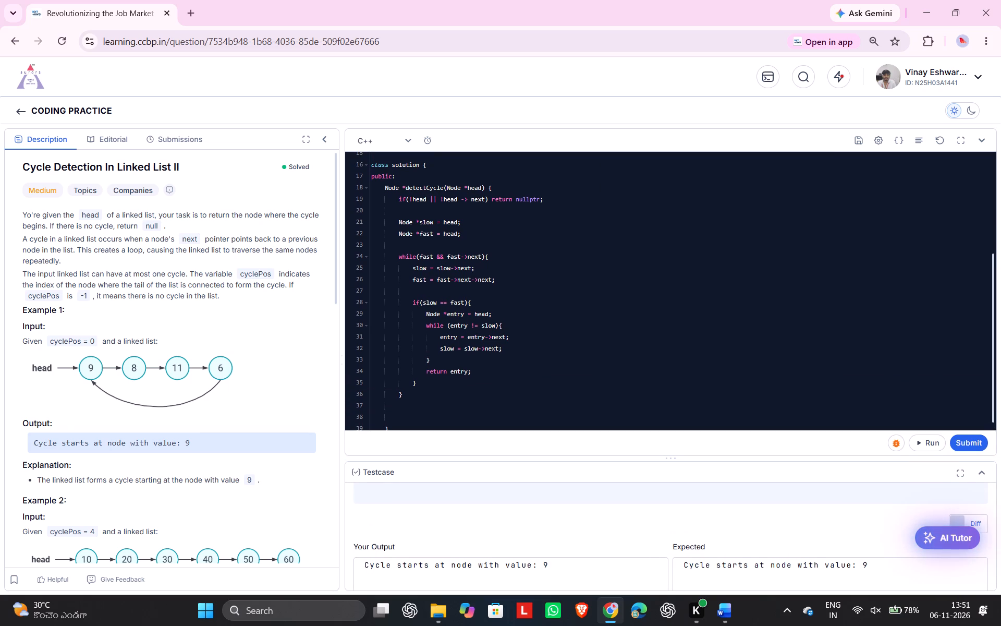
Snip the Cycle Detection In Linked List II page area below the browser's address bar, including problem, code and output.
key("shift+super+s")
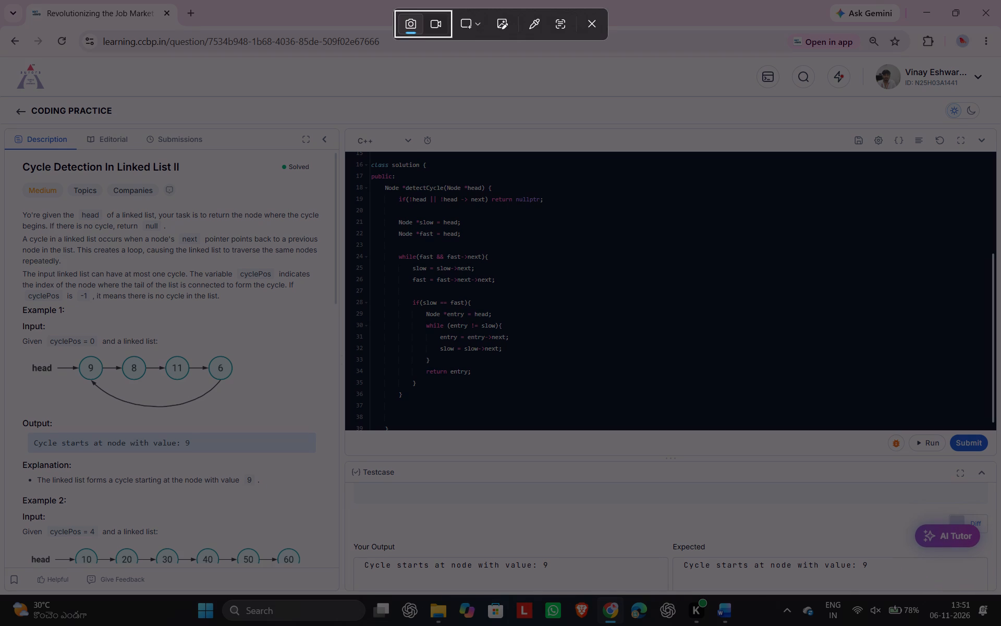
left_click(0, 52)
left_click_drag(0, 55, 1000, 580)
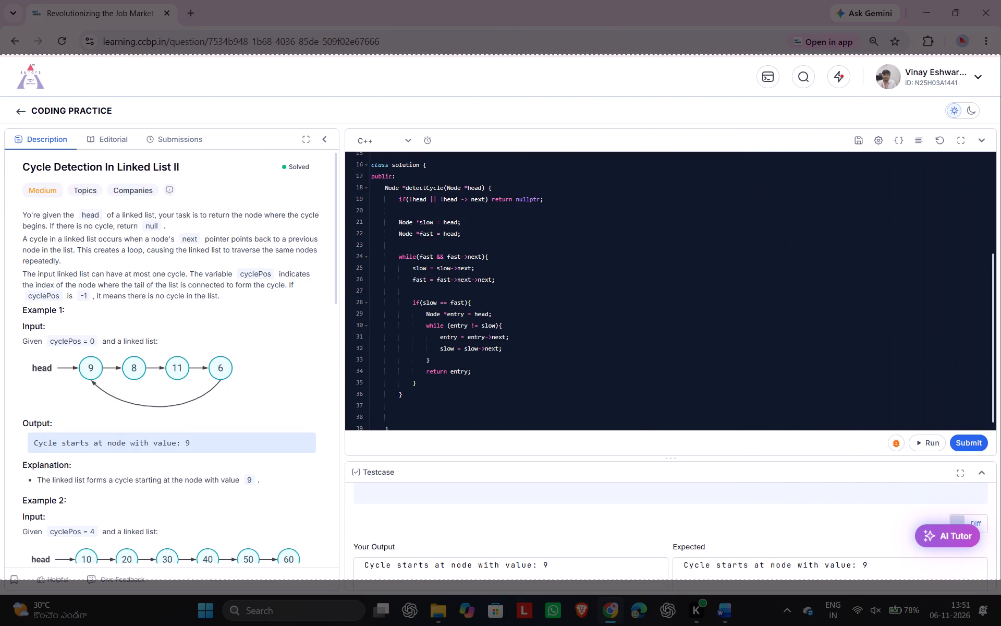
left_click_drag(1000, 580, 998, 594)
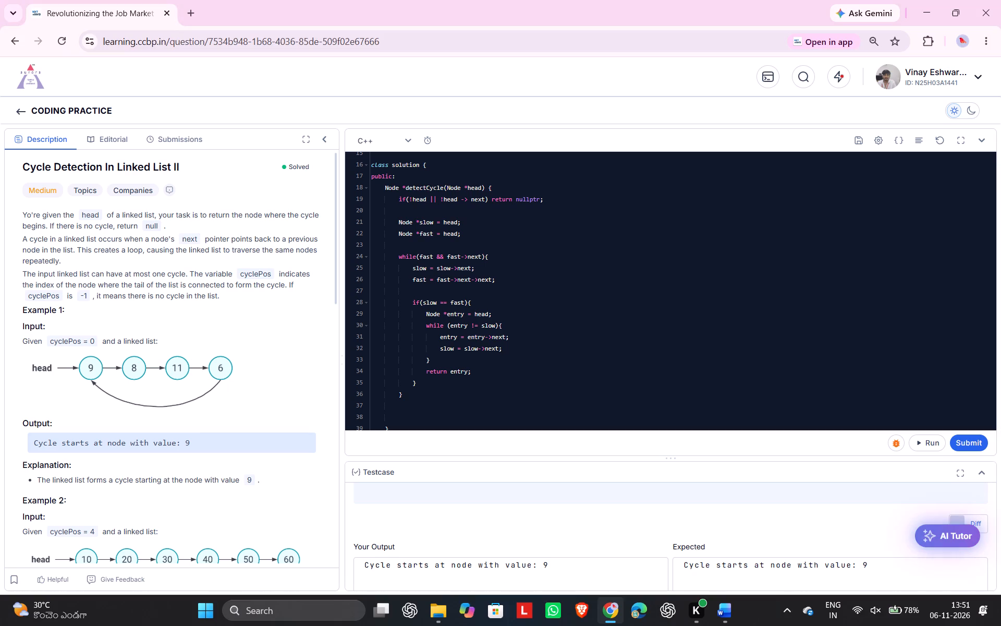
Switch to Word, paste the snip under the 4.SEARCH IN LINKED LIST heading, and delete the old Search In Linked List screenshot.
left_click(731, 611)
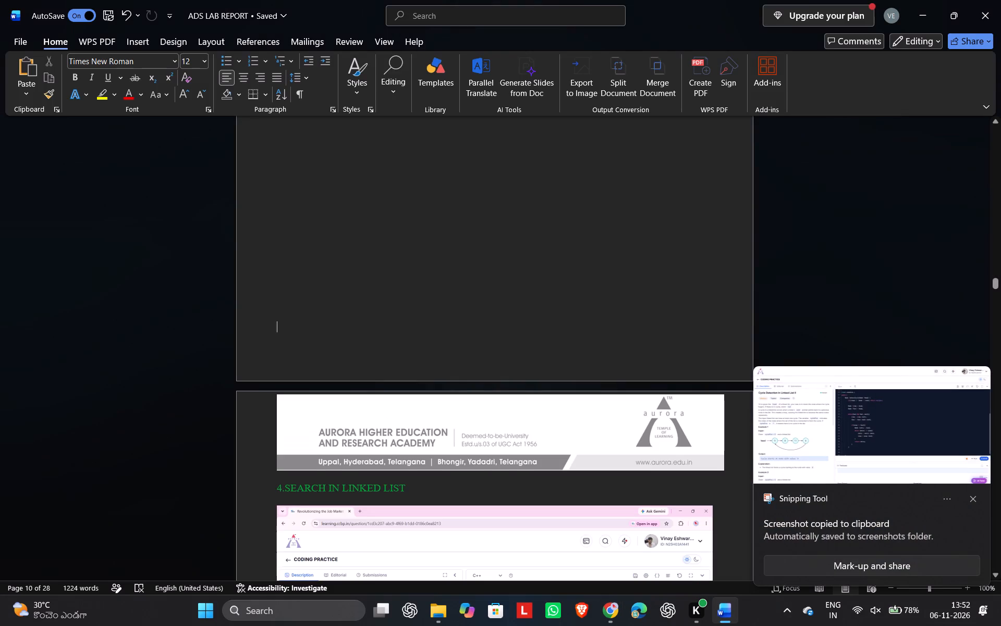
scroll(419, 451, "down", 1)
left_click(412, 437)
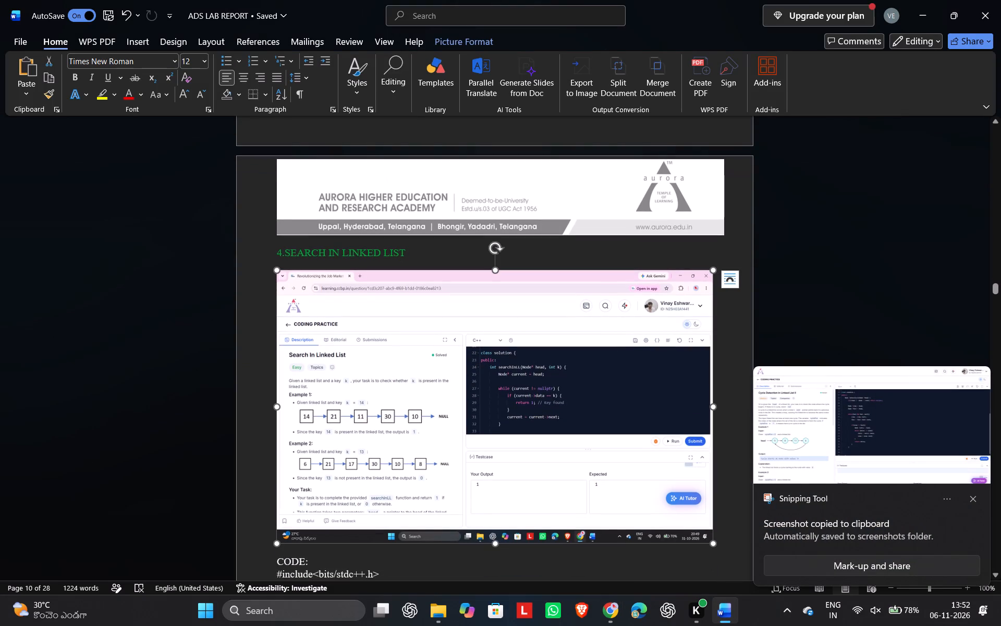
key("ctrl+v")
left_click(419, 418)
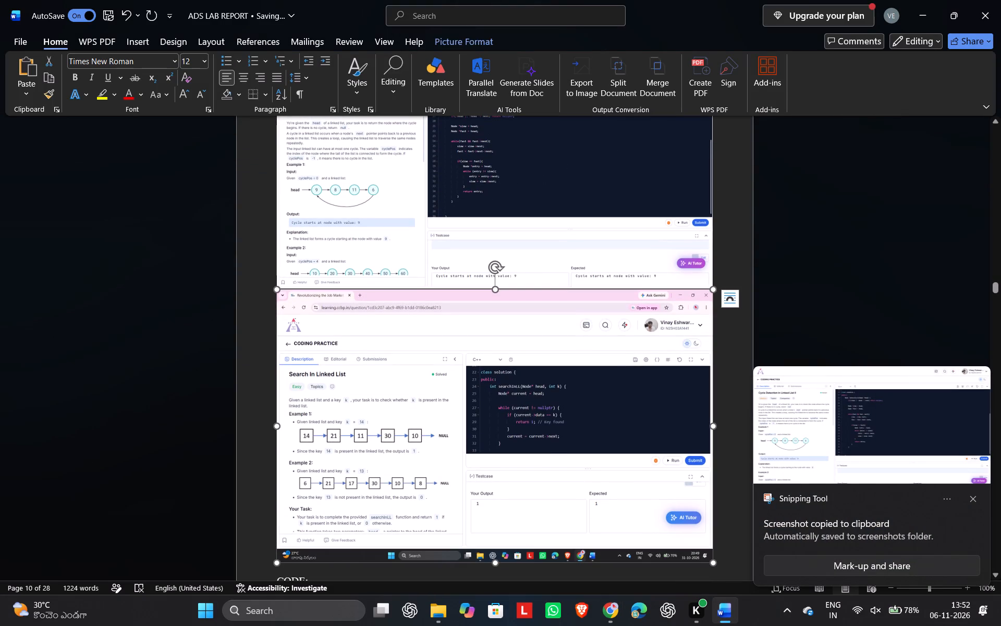
key("BackSpace")
Change heading 4 to read CYCLE DETECTION IN LINKED LIST II, replacing the word SEARCH and adding II at the end.
scroll(546, 256, "up", 2)
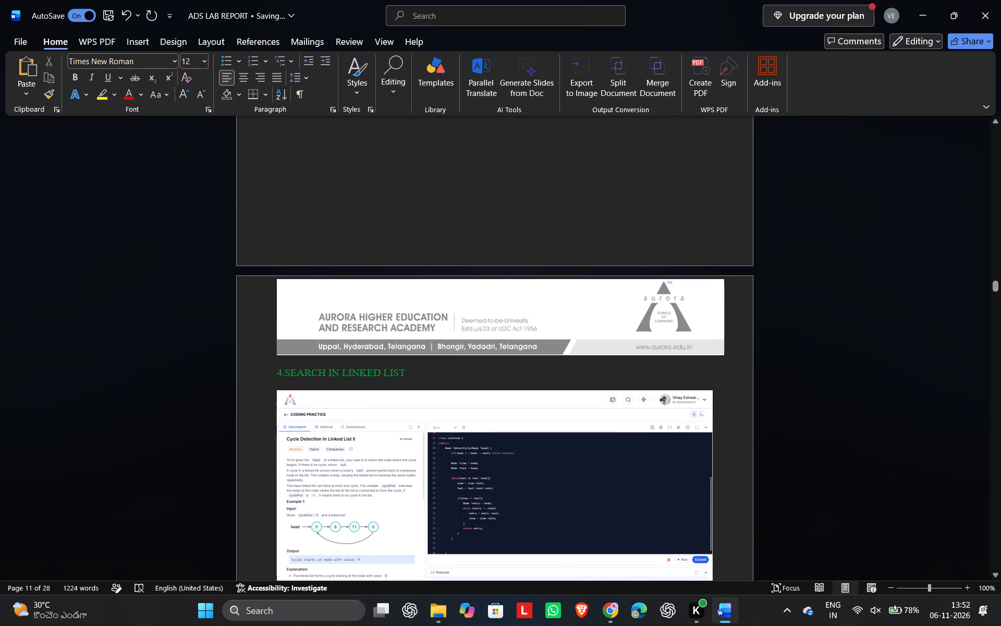
left_click(325, 375)
key("BackSpace")
key("BackSpace")
key("BackSpace")
key("BackSpace")
key("BackSpace")
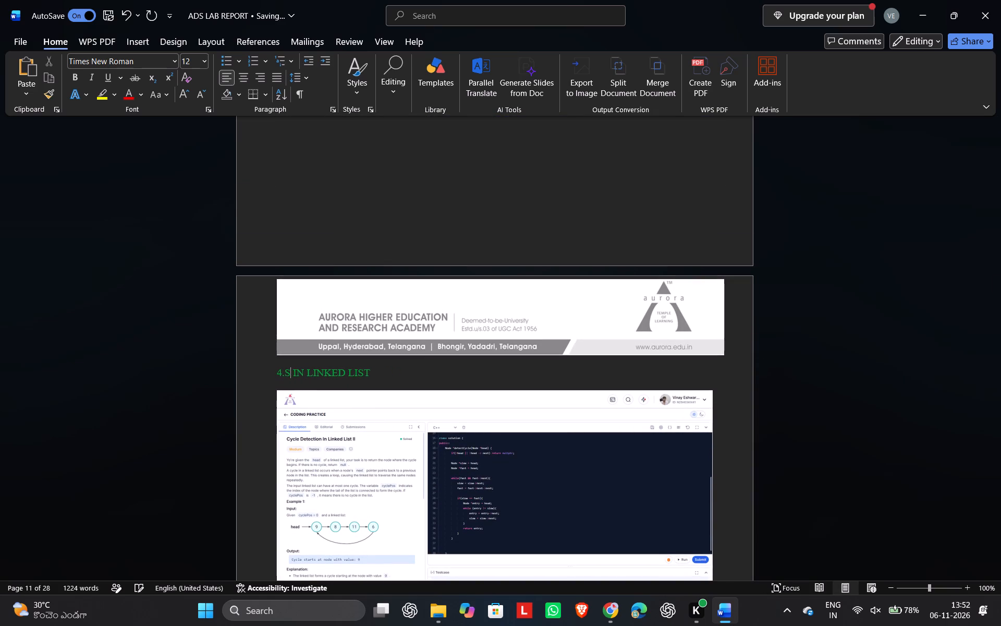
key("BackSpace")
type("CYCLE DETECTION")
key("space")
key("Right")
key("Right")
key("Right")
key("Right")
key("Right")
key("Right")
key("Right")
key("Right")
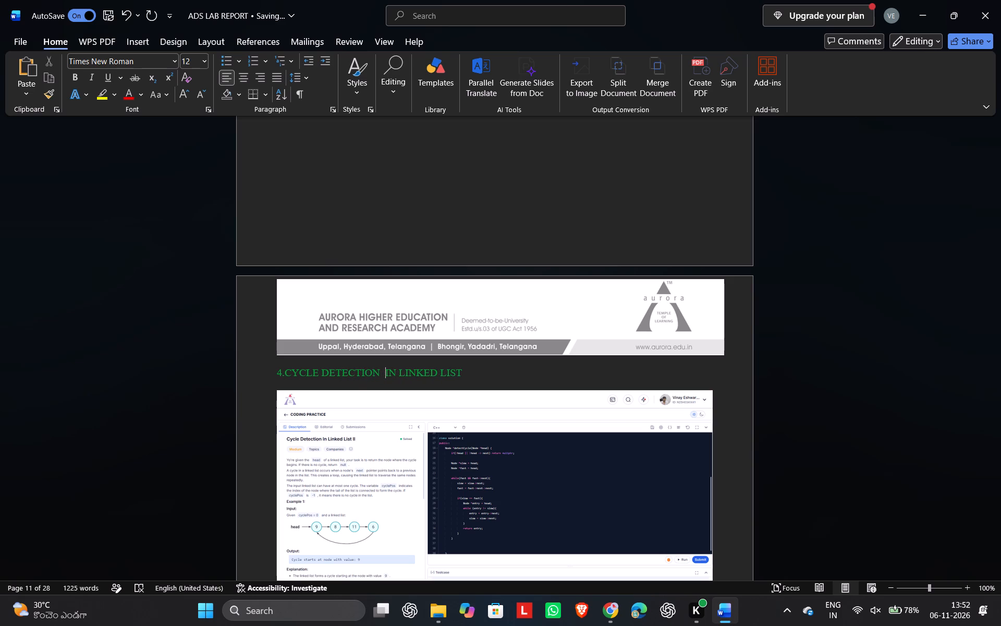
key("Right")
key("Right")
key("Right")
key("Right")
key("Right")
key("Right")
key("Right")
key("space")
type("II")
Copy the entire Cycle Detection In Linked List II solution from Chrome and paste it in Word over the old code under heading 4.
left_click(611, 606)
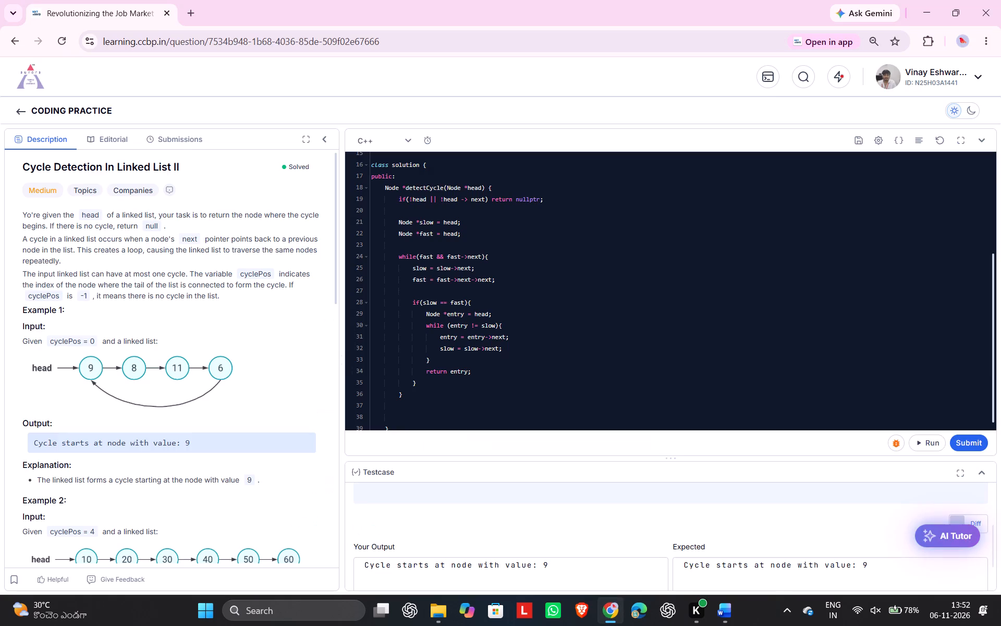
left_click(669, 368)
key("ctrl+a")
key("ctrl+c")
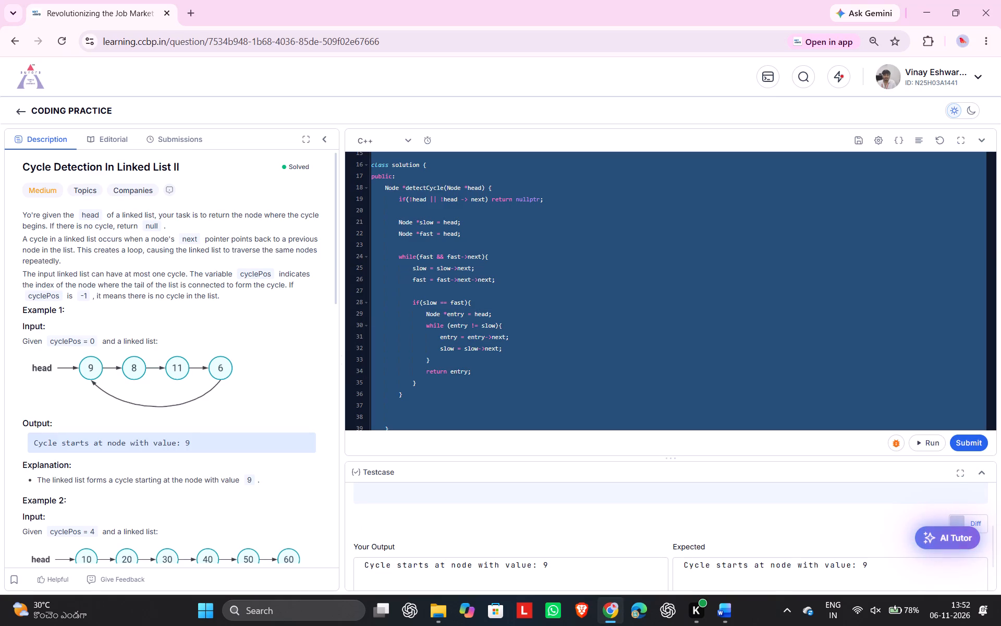
left_click(735, 621)
scroll(560, 492, "down", 1)
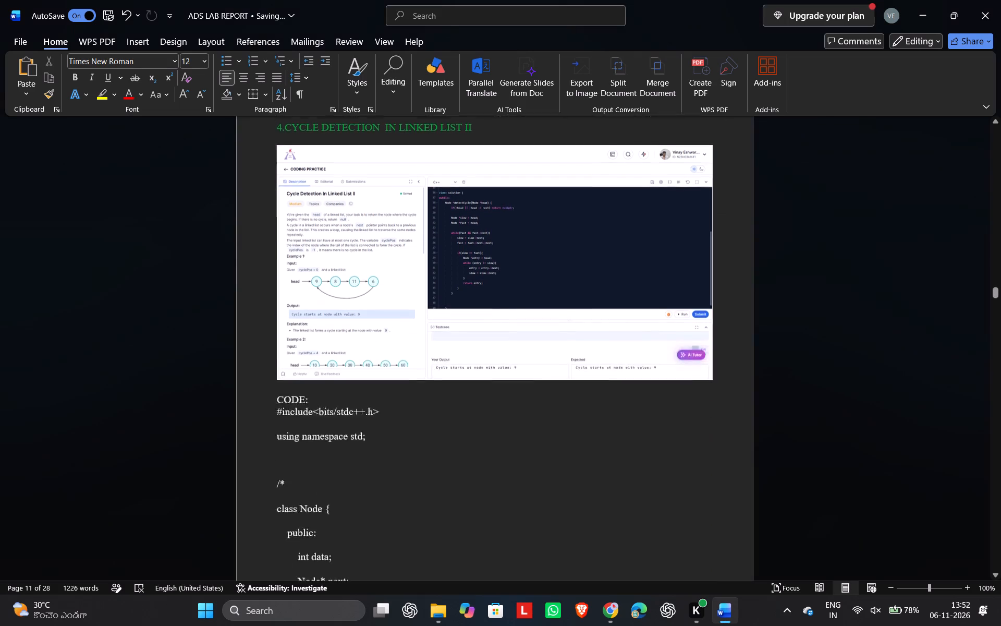
scroll(560, 492, "down", 2)
left_click_drag(275, 281, 382, 617)
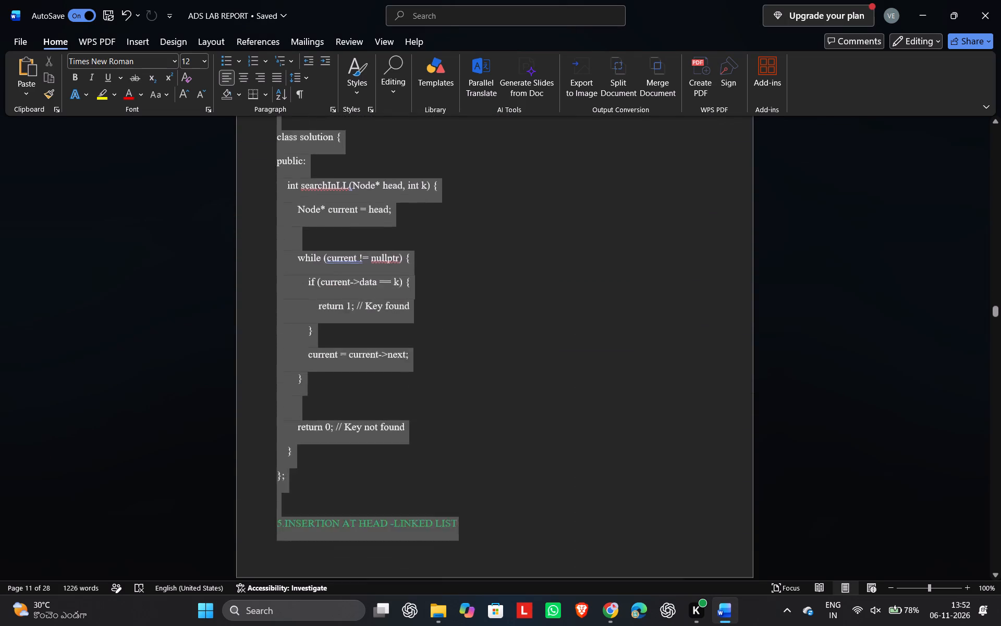
left_click_drag(382, 617, 318, 322)
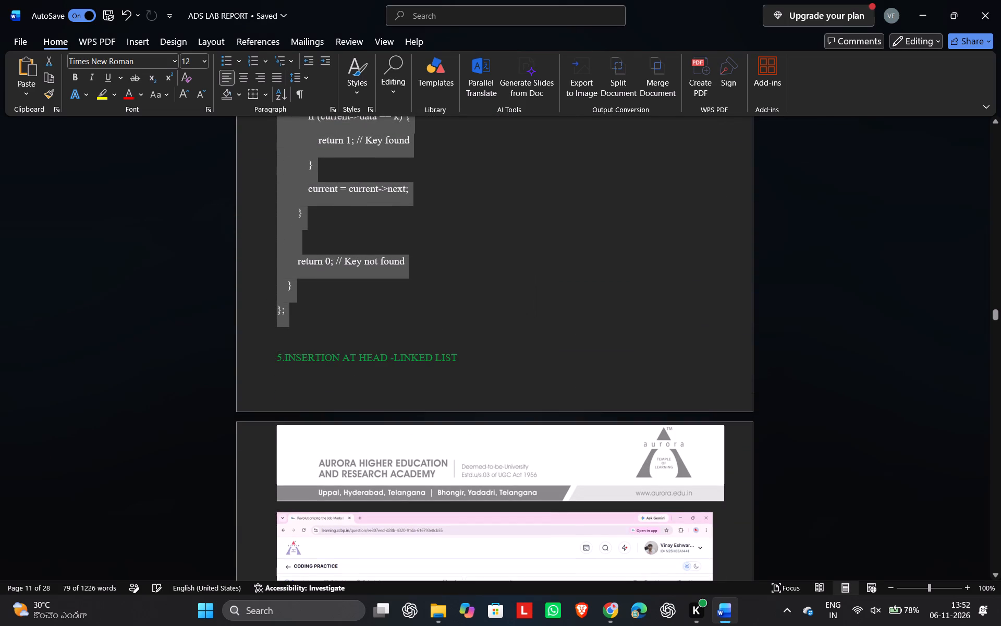
key("ctrl+v")
scroll(396, 393, "up", 3)
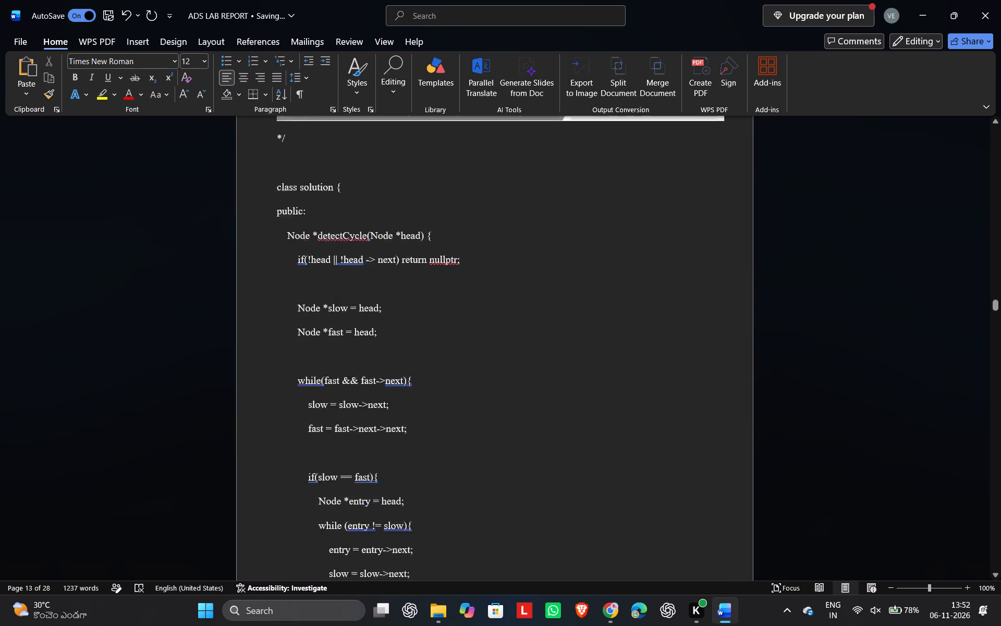
scroll(396, 393, "down", 3)
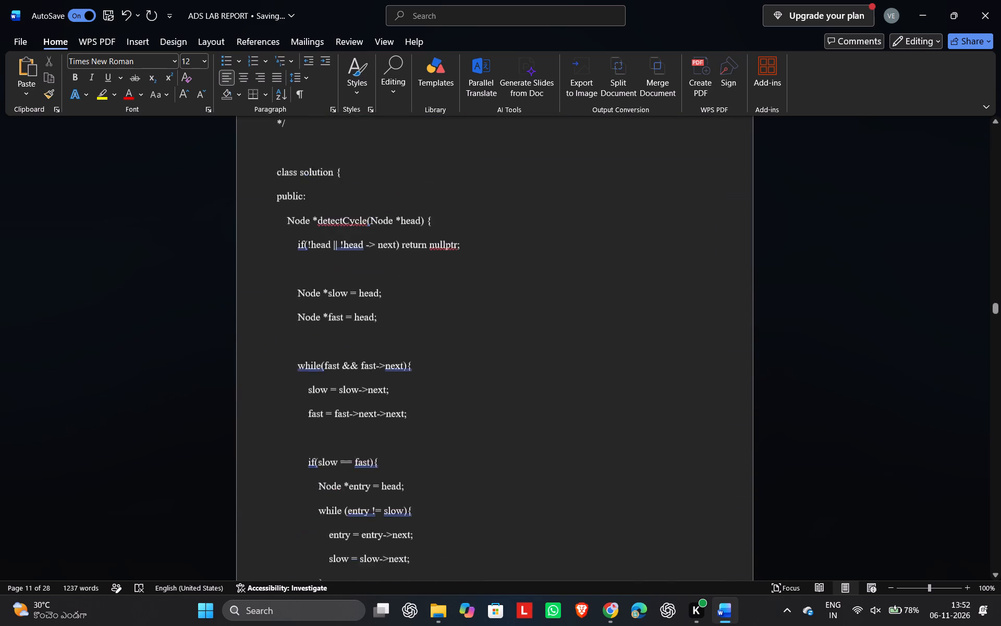
scroll(396, 393, "down", 2)
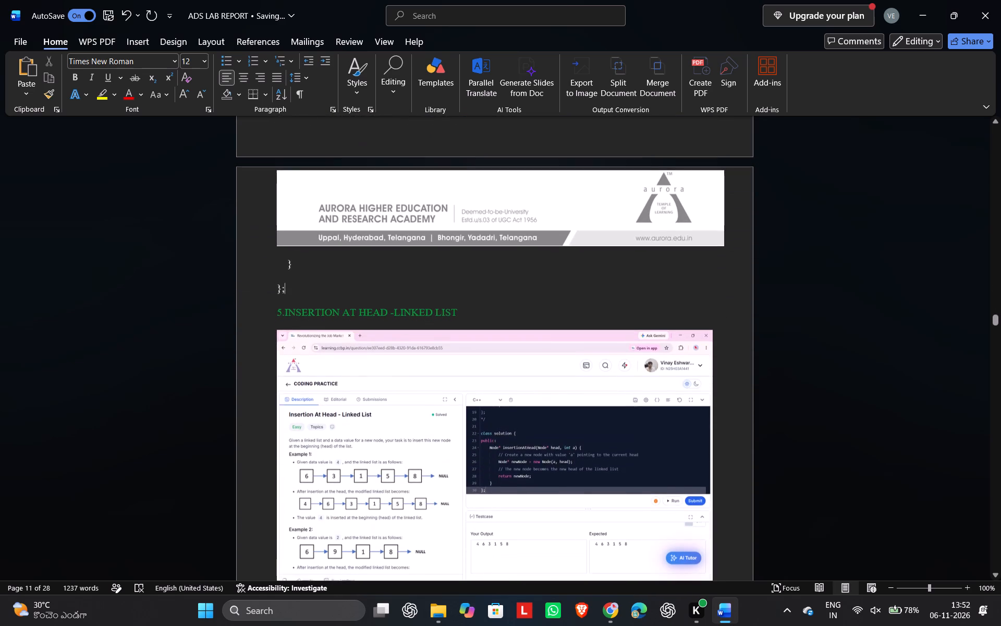
scroll(396, 393, "down", 1)
Switch to Chrome, return to the course page, and open the Length Of Cycle problem from the next Coding Practice set.
left_click(606, 606)
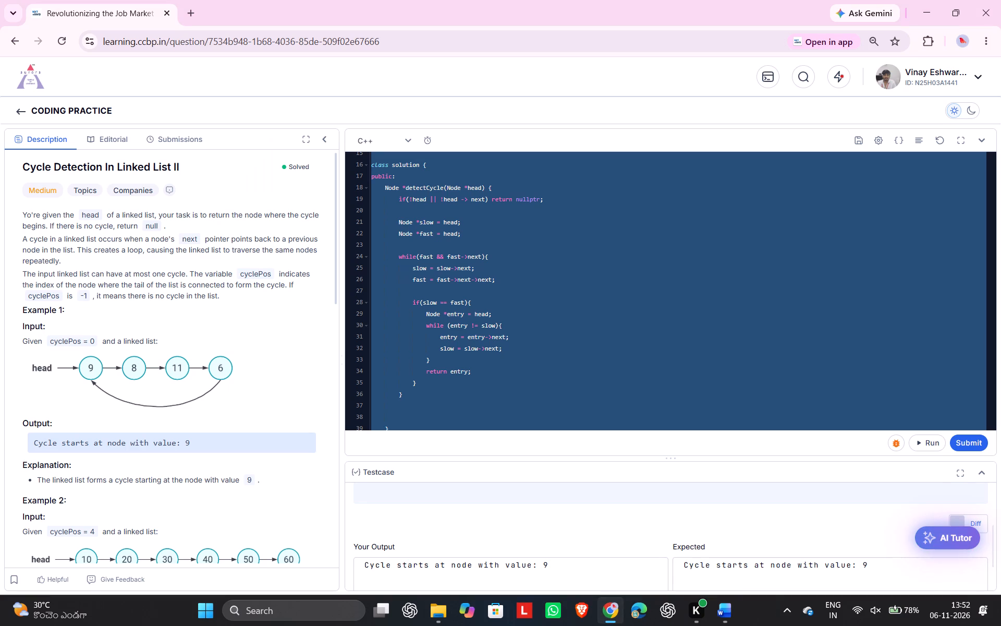
left_click(17, 111)
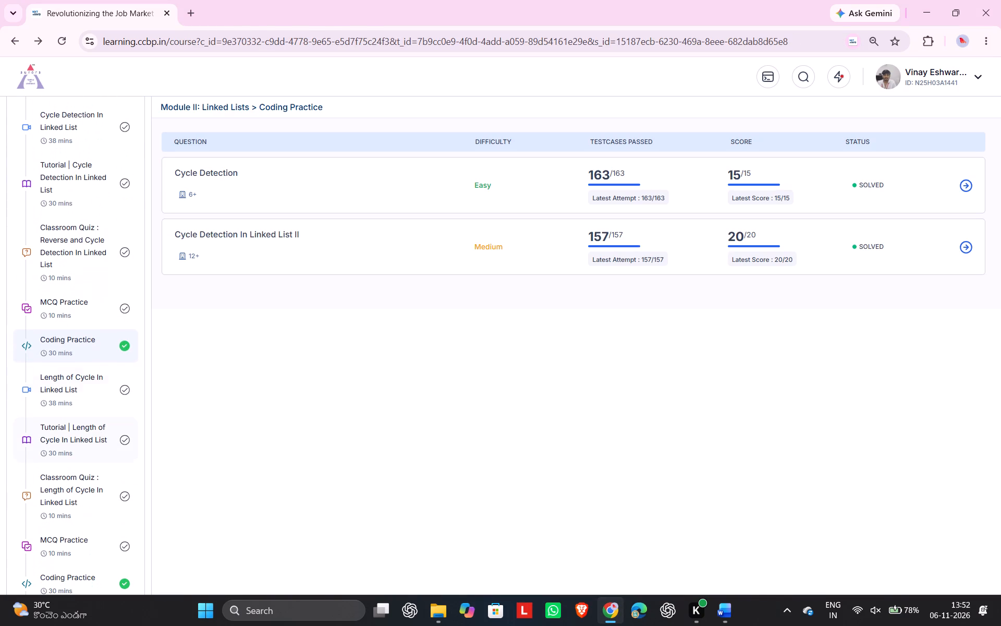
scroll(85, 437, "down", 1)
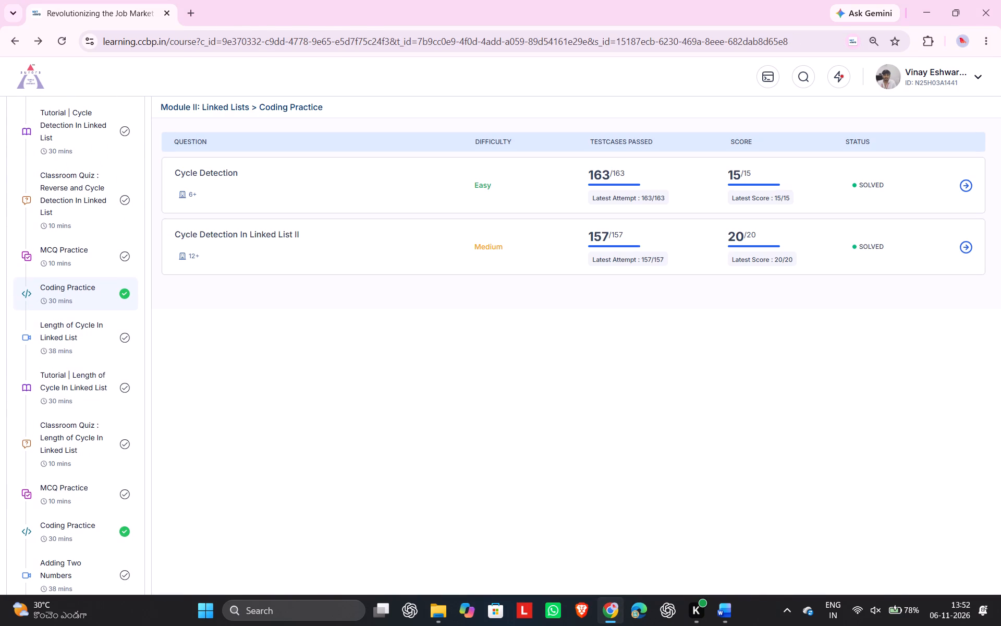
left_click(71, 533)
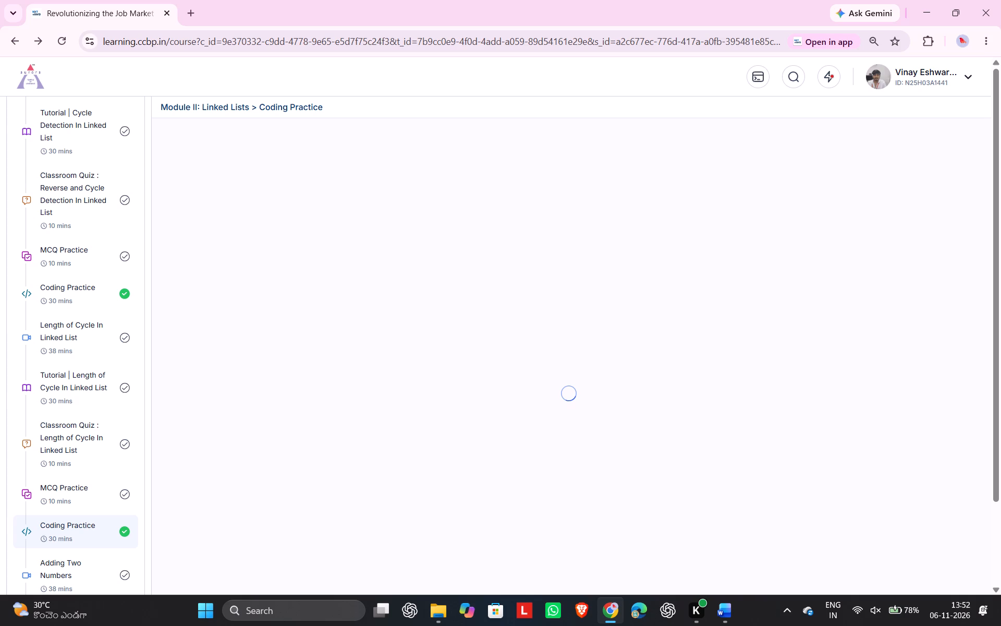
left_click(326, 197)
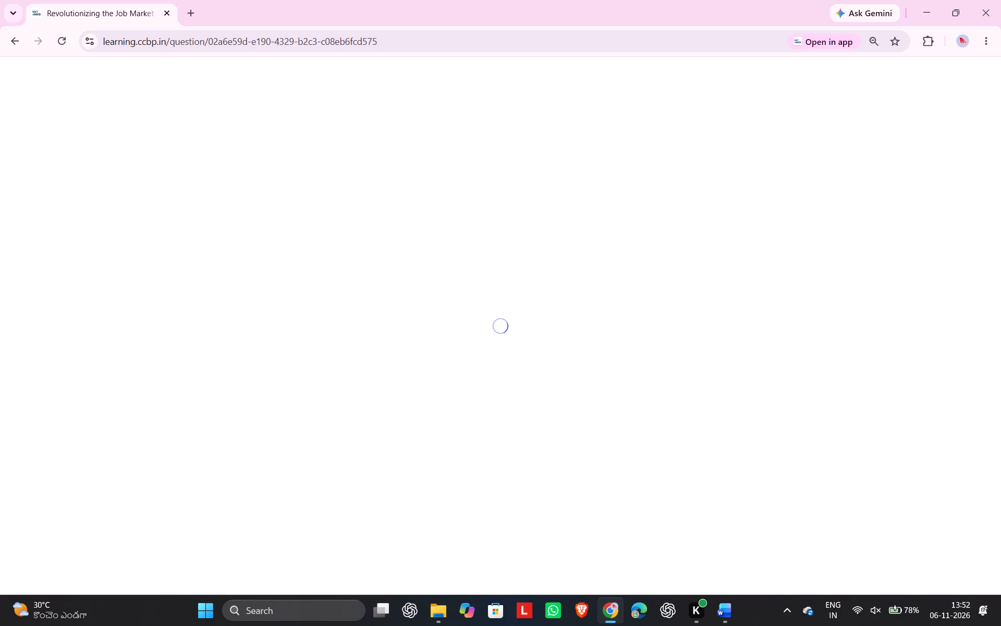
scroll(545, 260, "down", 2)
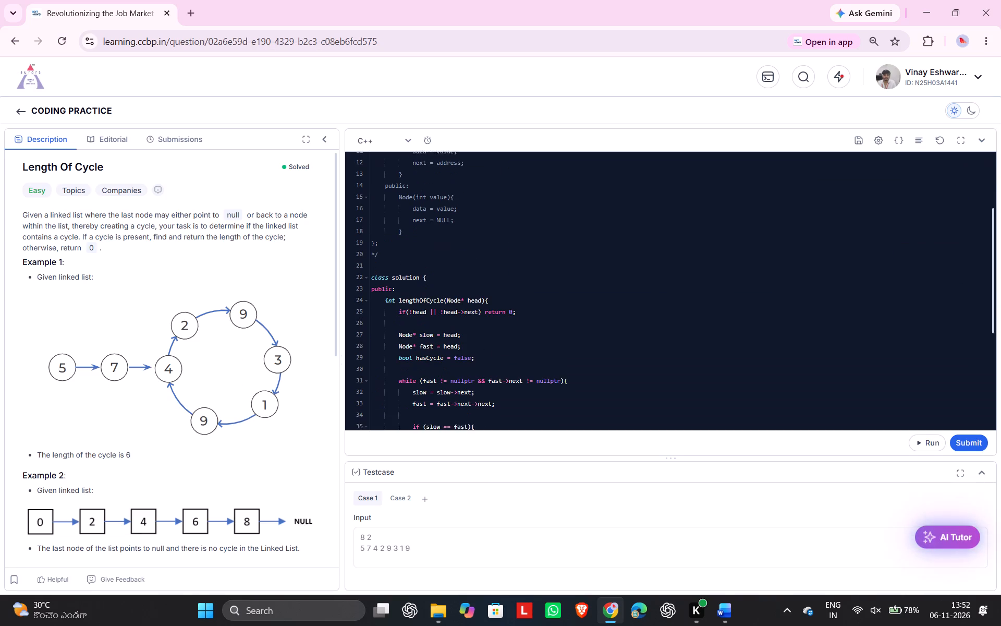
Run the Length Of Cycle solution and resize the code and testcase areas so the code and output show together.
left_click(922, 441)
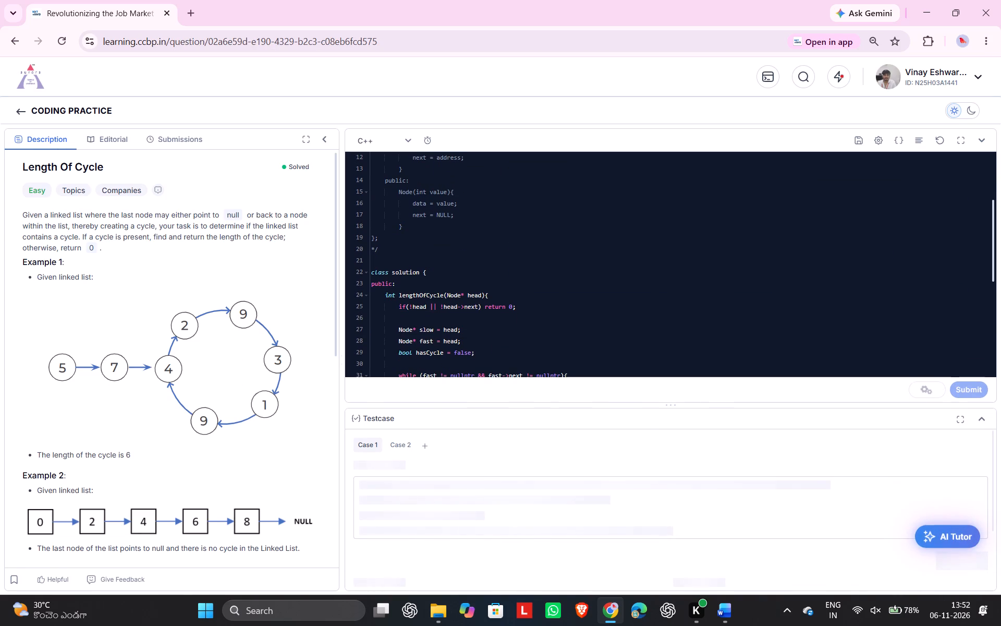
scroll(697, 328, "down", 2)
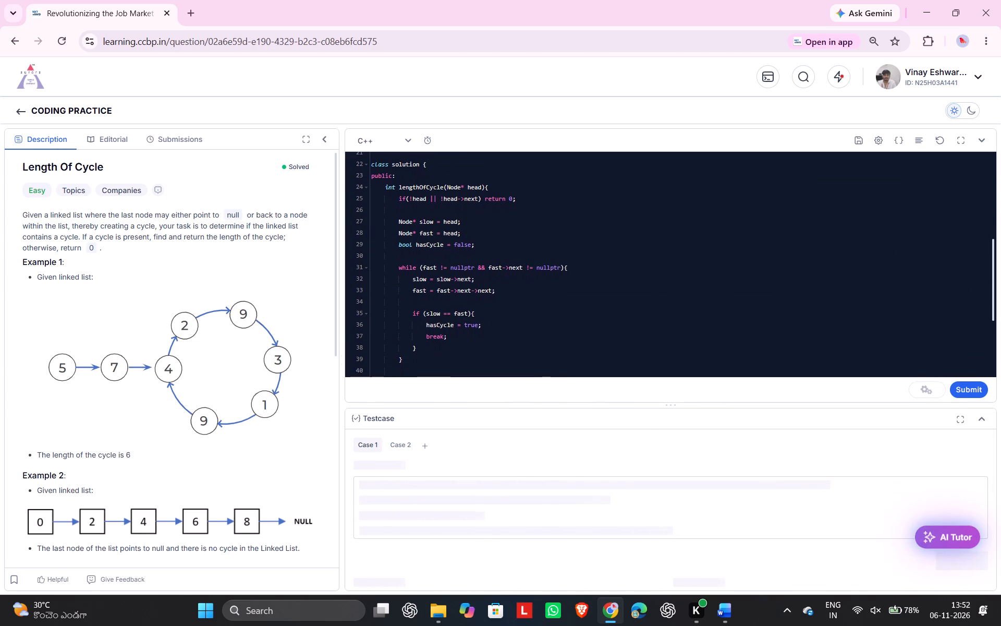
scroll(697, 328, "down", 1)
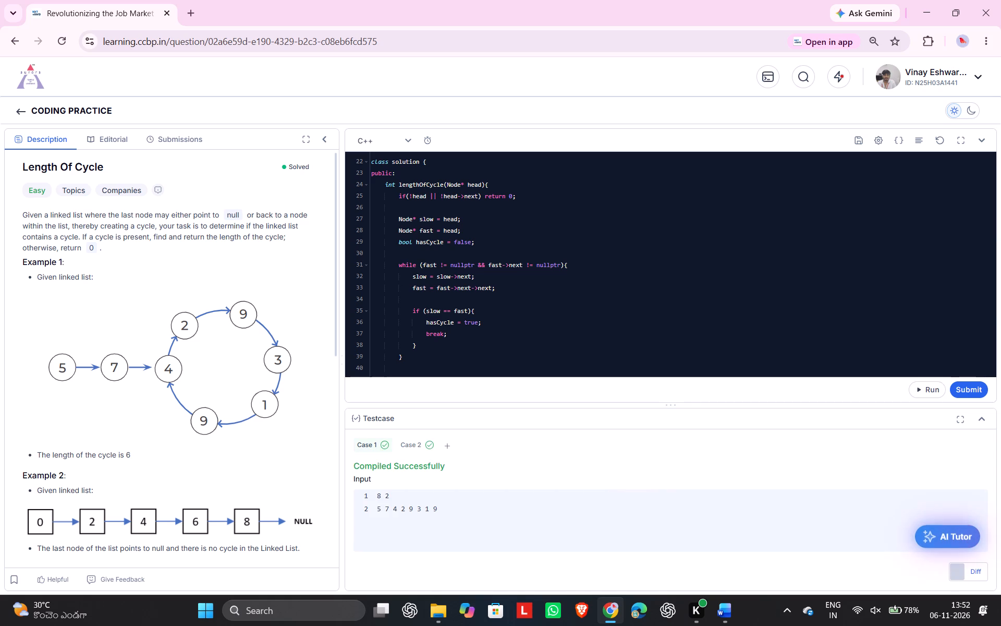
left_click_drag(672, 405, 650, 479)
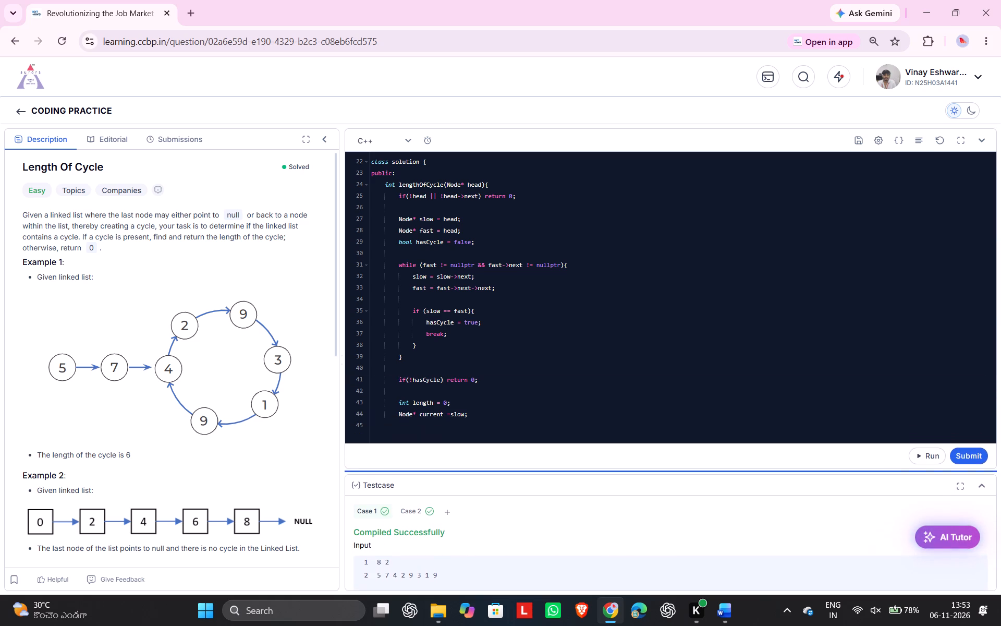
left_click_drag(650, 479, 629, 548)
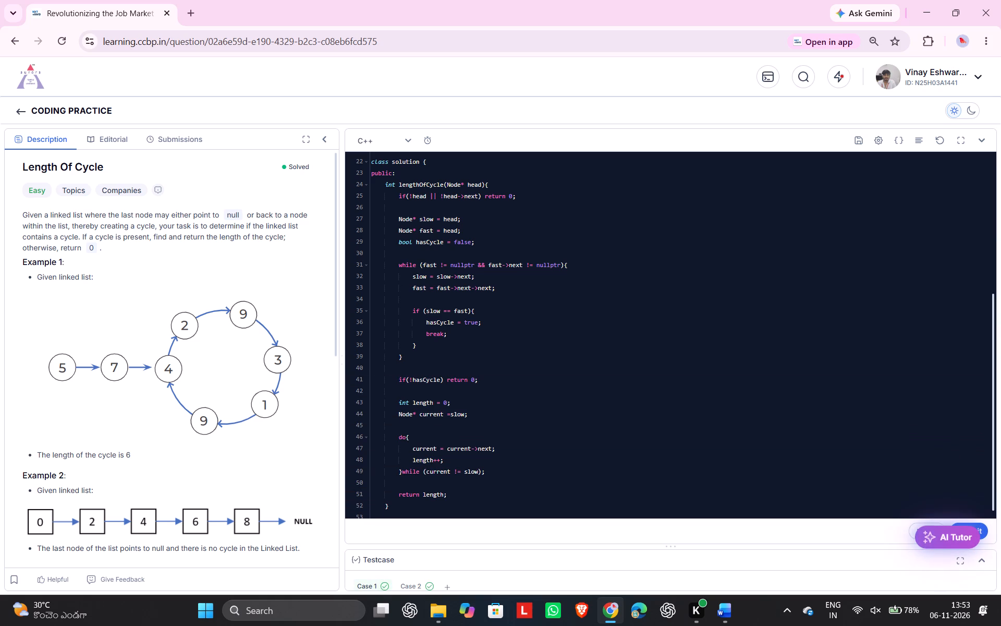
scroll(631, 266, "down", 1)
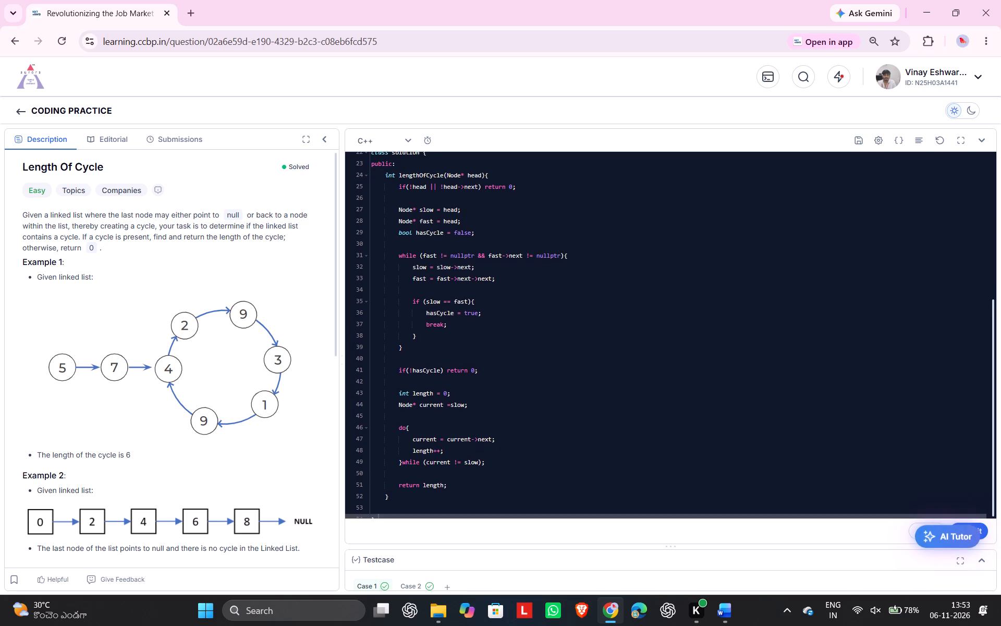
scroll(631, 266, "down", 1)
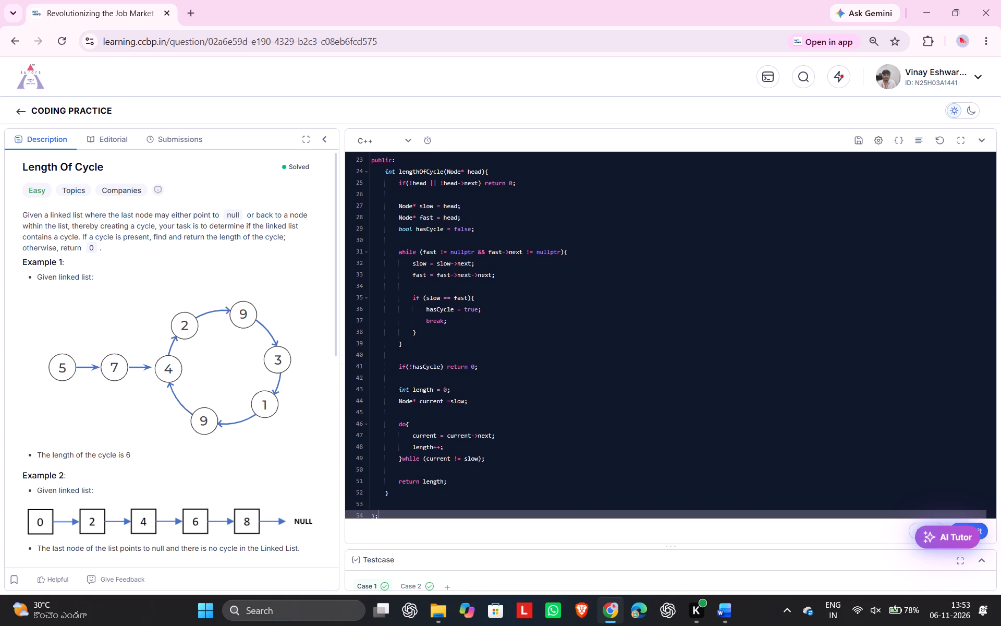
left_click_drag(666, 545, 665, 522)
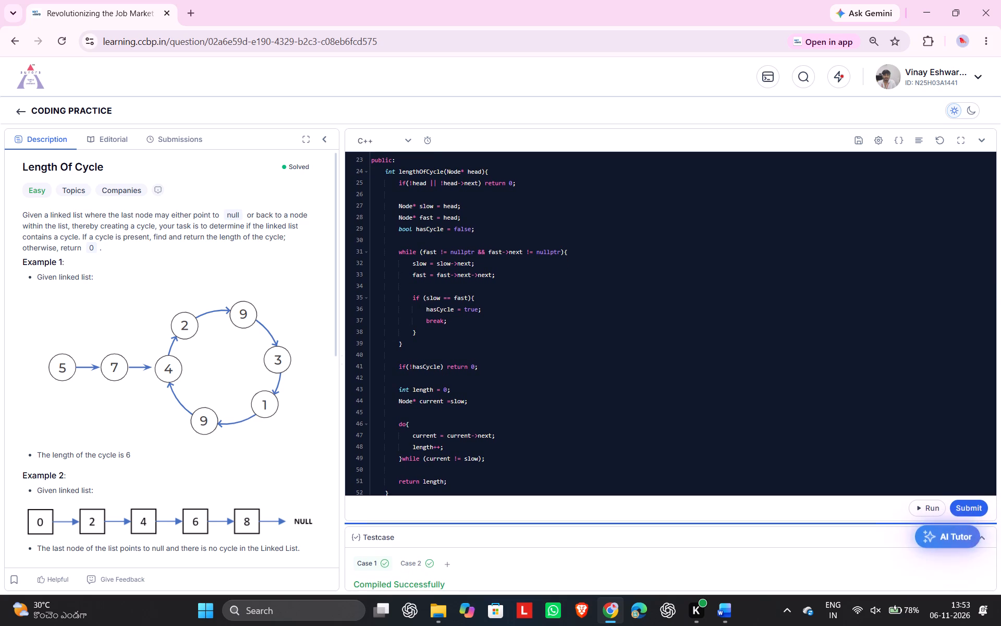
left_click_drag(665, 522, 665, 520)
scroll(624, 576, "down", 1)
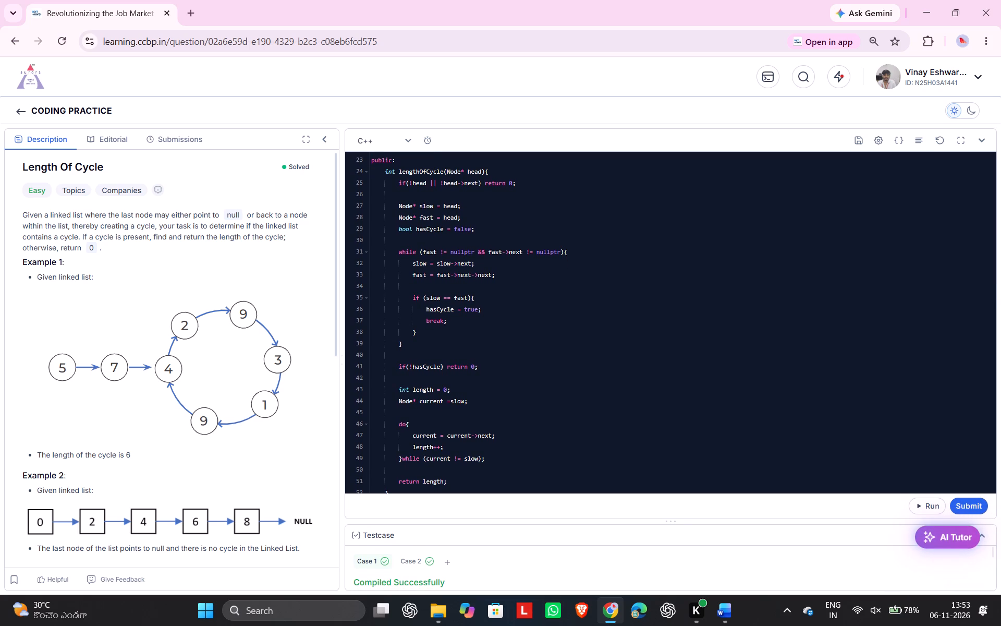
scroll(624, 576, "down", 2)
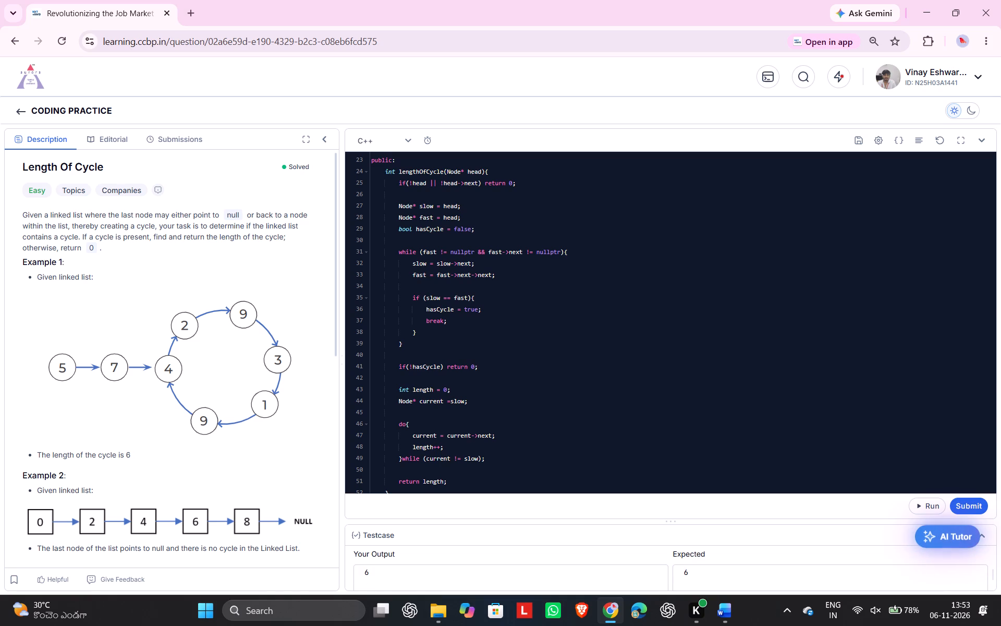
scroll(624, 576, "down", 1)
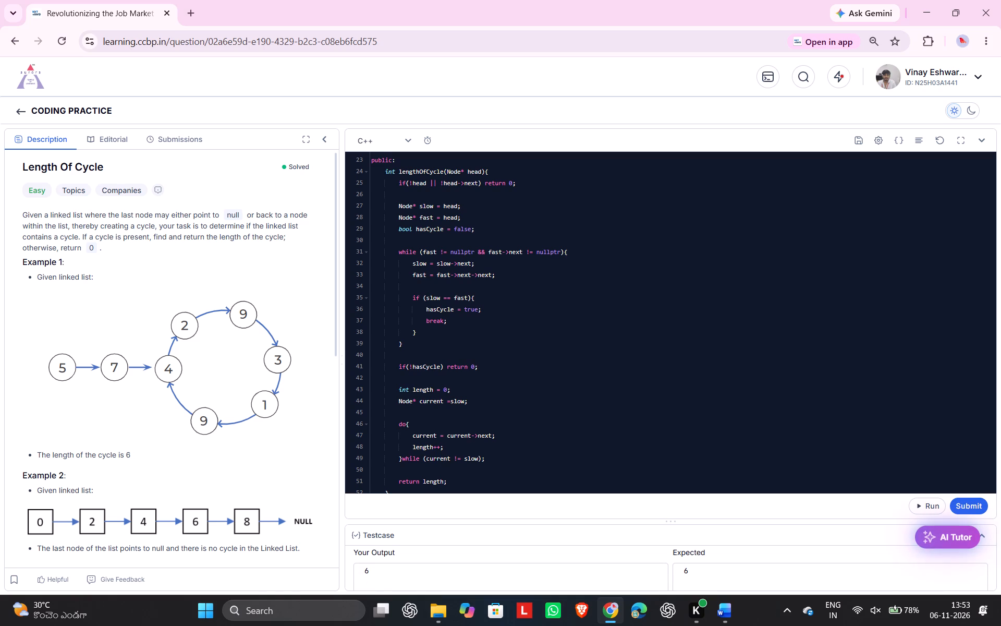
Snip the Length Of Cycle problem page, covering the description, code and test output without the browser's address bar.
key("shift+super+s")
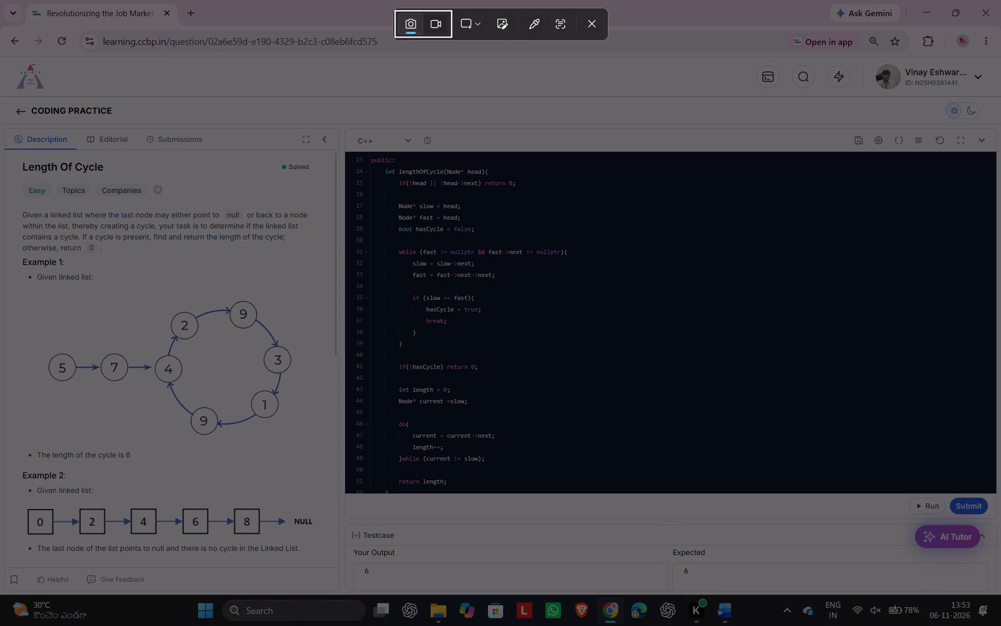
left_click_drag(0, 55, 1000, 580)
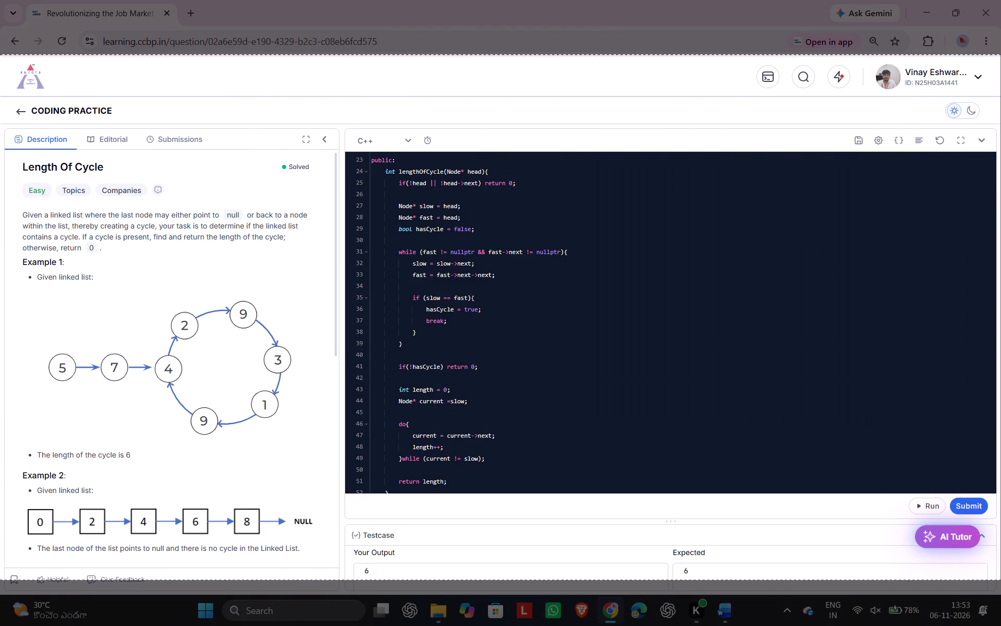
left_click_drag(1000, 580, 998, 625)
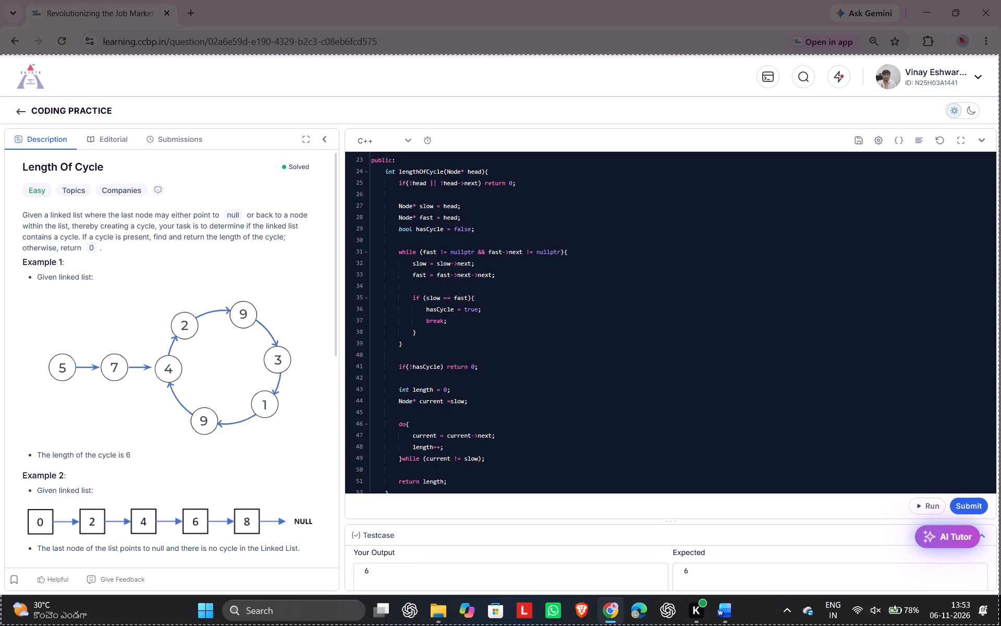
left_click_drag(998, 625, 1000, 596)
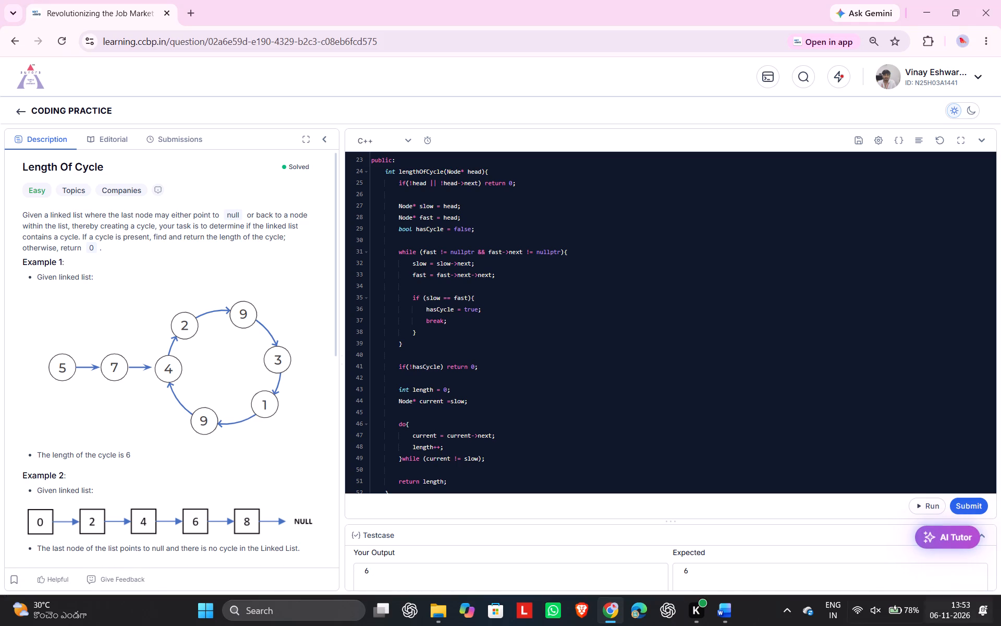
Switch to Word, paste the snip under the 5.INSERTION AT HEAD -LINKED LIST heading, and delete the old Insertion At Head screenshot.
left_click(717, 621)
left_click(483, 444)
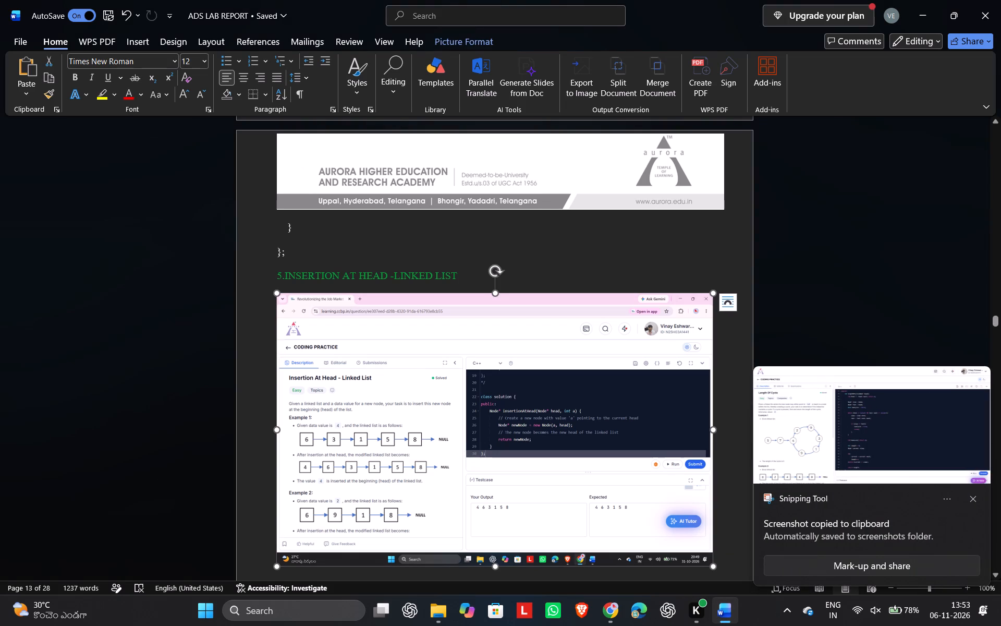
key("ctrl+v")
left_click(444, 466)
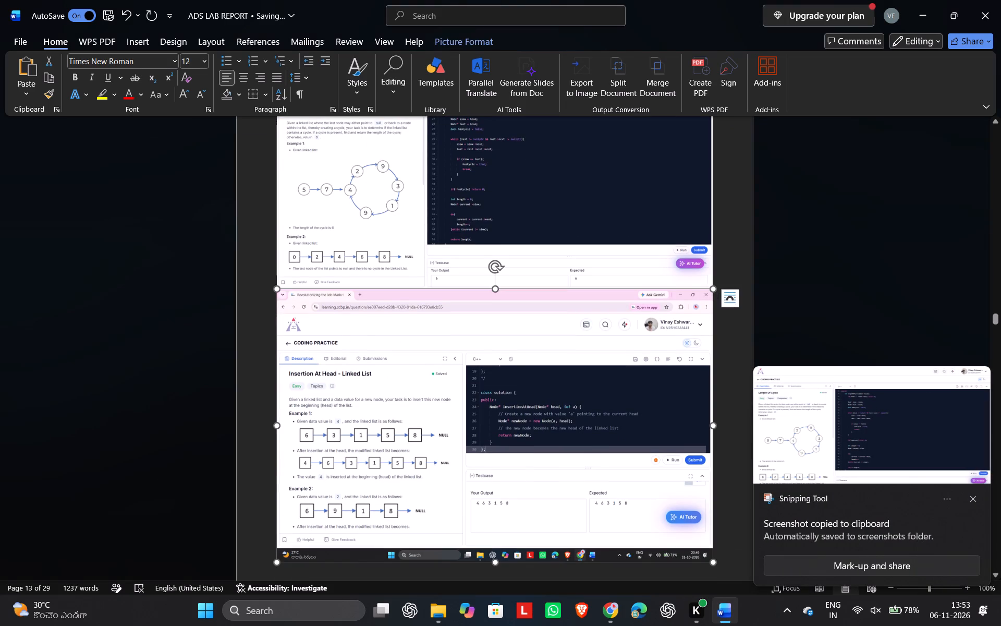
key("BackSpace")
Change heading 5 to read LENGTH OF CYCLE after its number, replacing the old title.
scroll(495, 355, "up", 4)
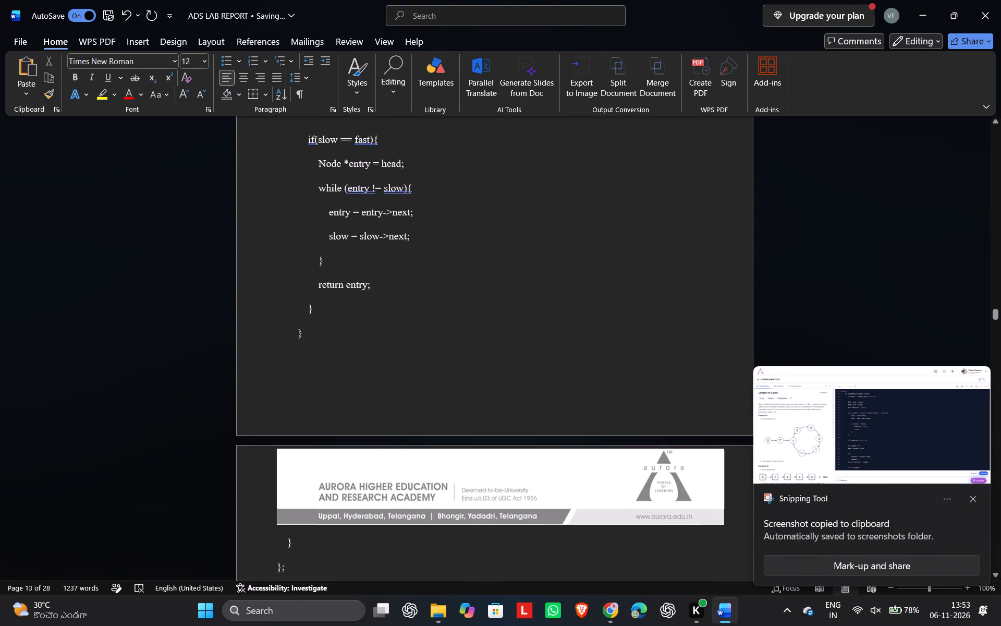
scroll(454, 345, "down", 2)
left_click_drag(461, 239, 361, 240)
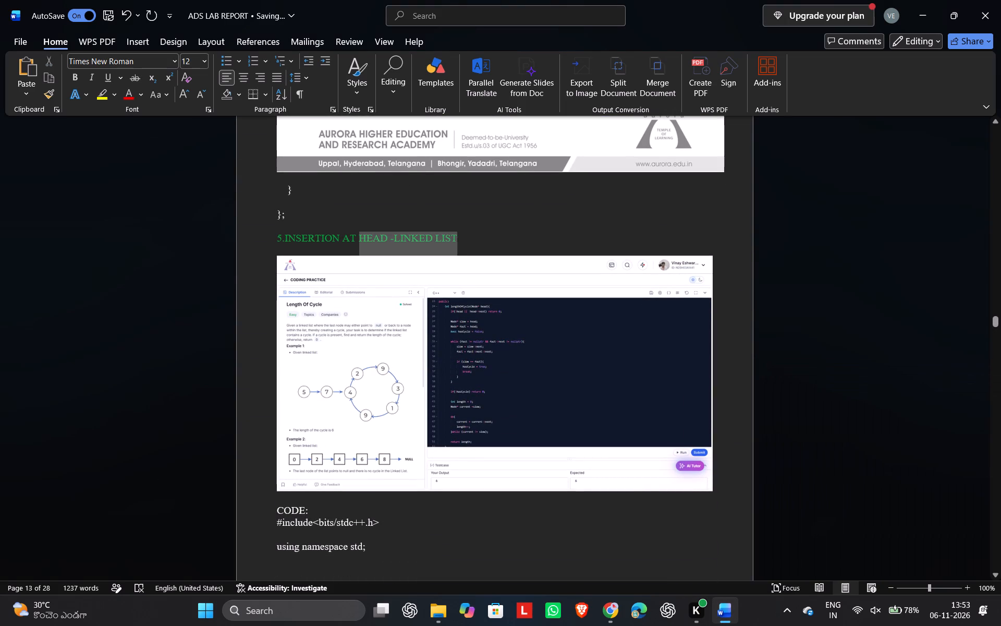
left_click_drag(361, 240, 334, 239)
key("BackSpace")
type("LENGTH")
key("space")
type("OF")
key("space")
type("CYCLE")
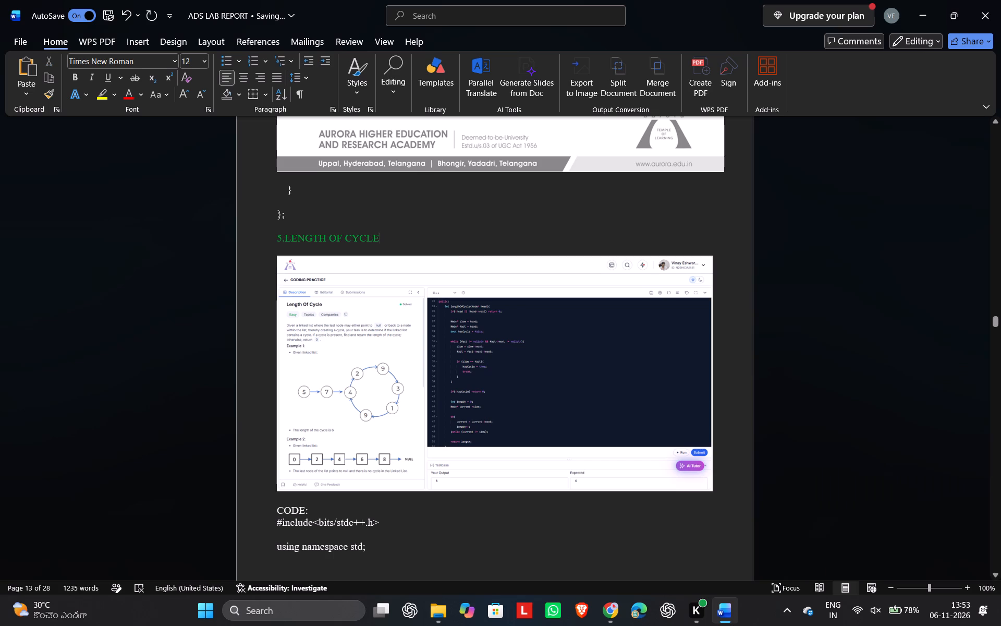
Copy the entire Length Of Cycle solution from Chrome and paste it in Word over the old code under heading 5.
left_click(621, 604)
left_click(570, 371)
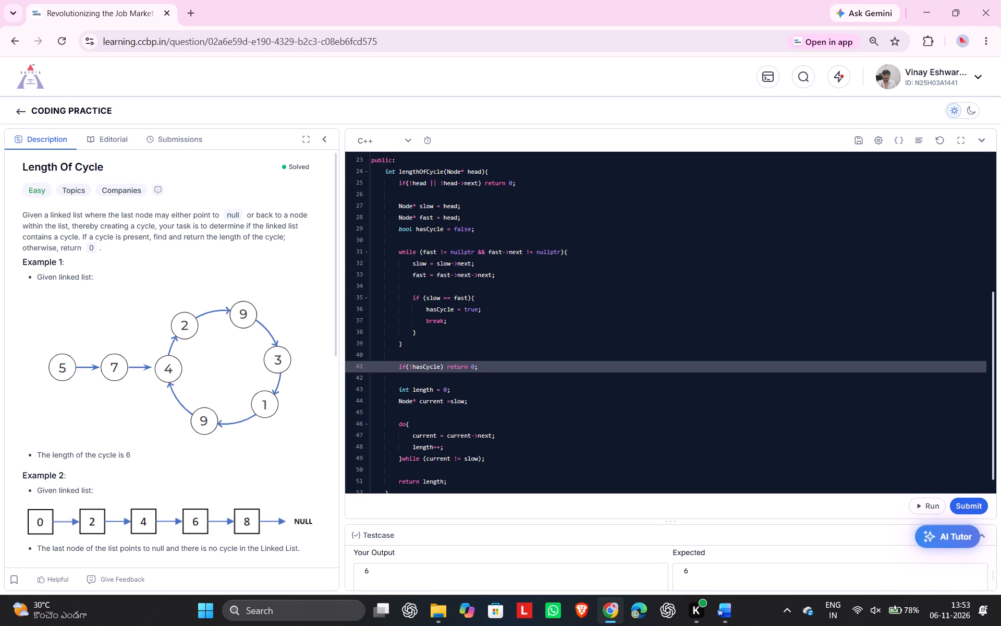
key("ctrl+a")
key("ctrl+c")
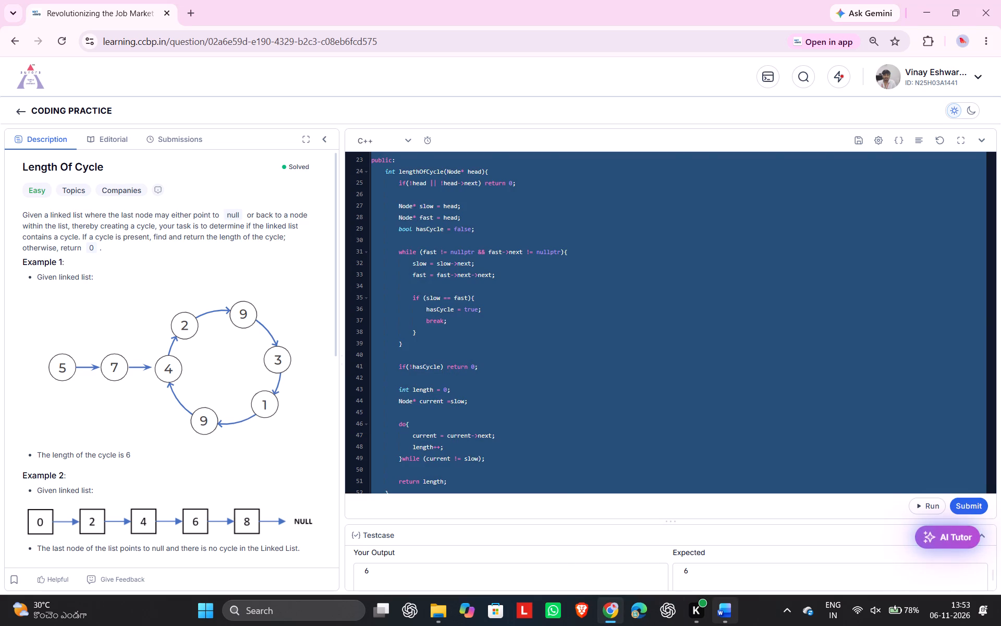
left_click(718, 625)
scroll(527, 499, "down", 1)
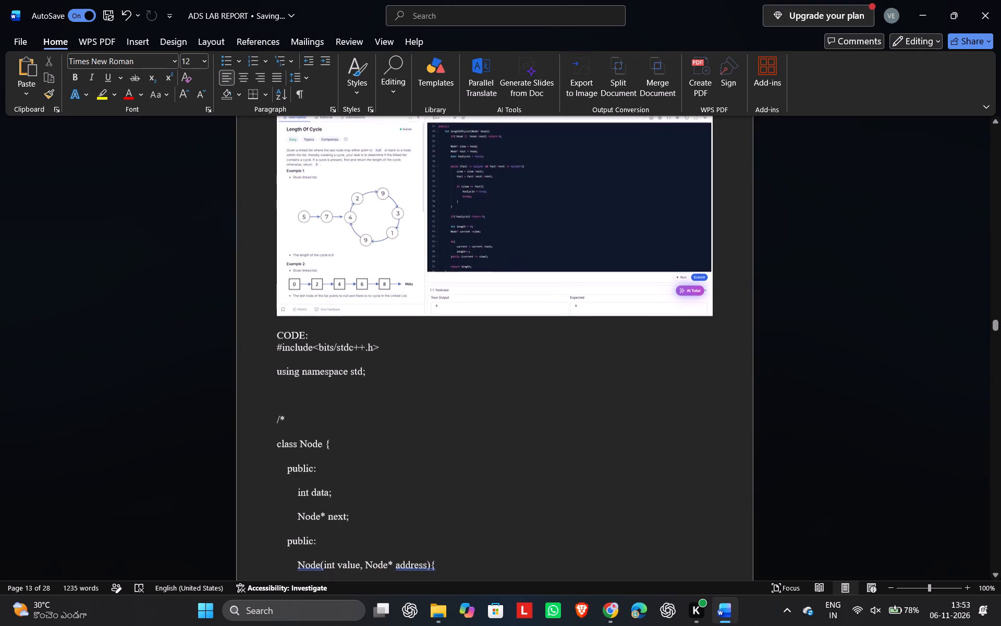
left_click_drag(275, 345, 470, 624)
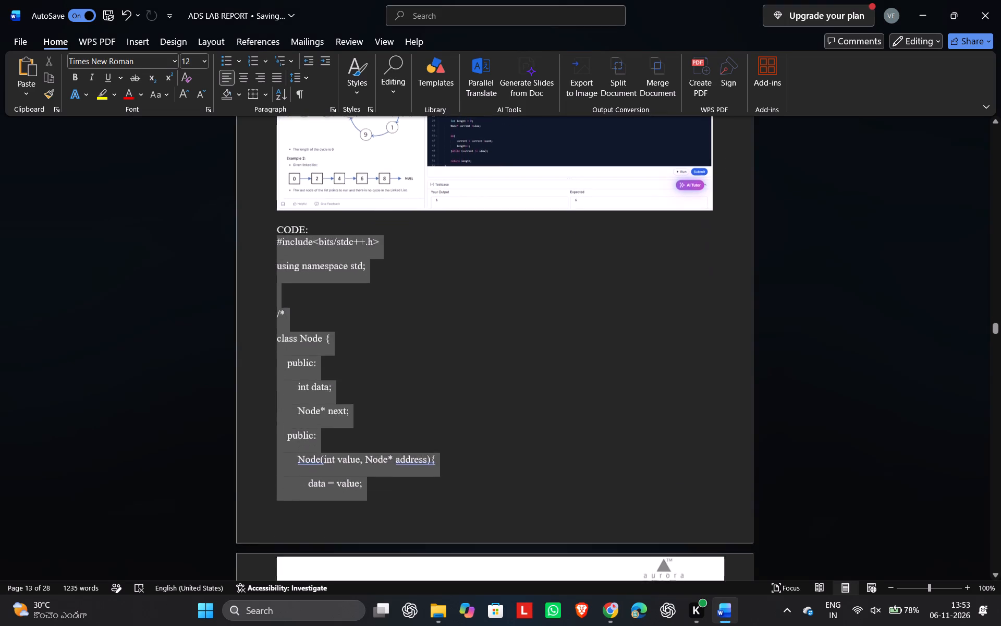
left_click_drag(470, 624, 433, 129)
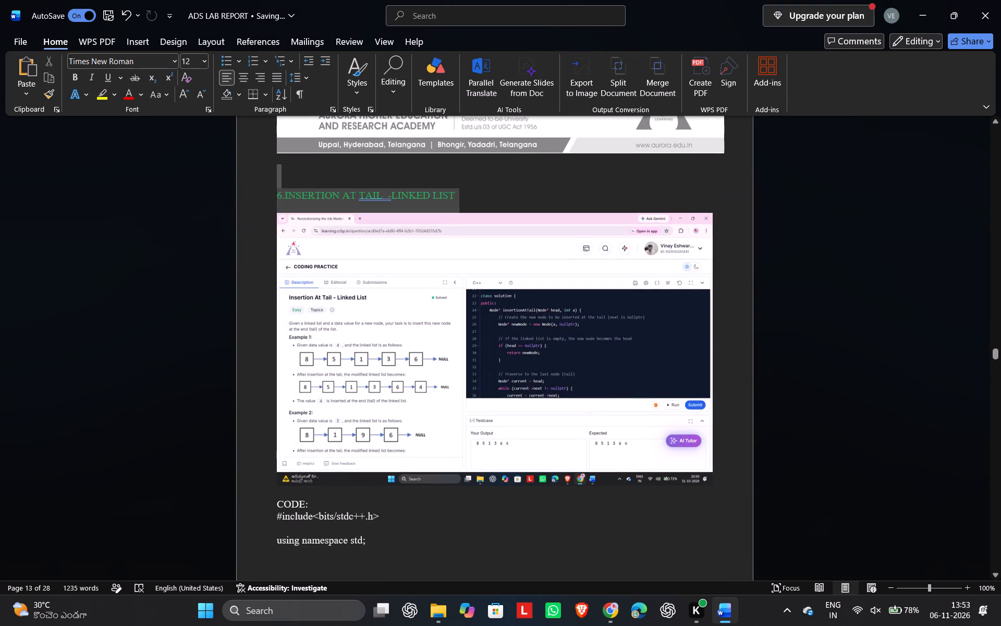
left_click_drag(433, 129, 375, 358)
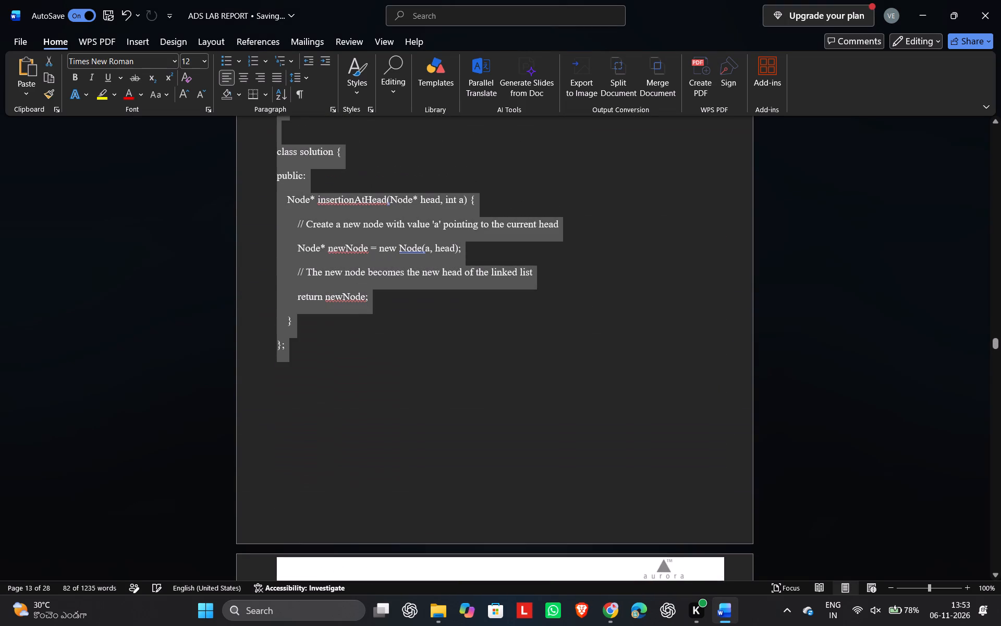
key("ctrl+v")
Add a blank line below the Length Of Cycle code so the 6.INSERTION AT TAIL heading moves to the next page.
scroll(479, 392, "down", 3)
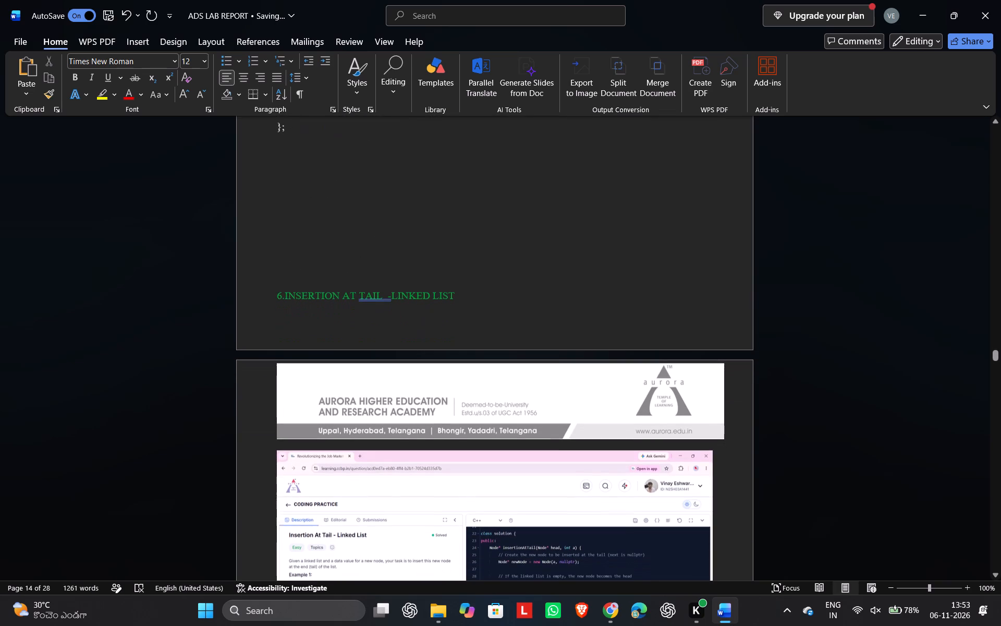
left_click(311, 215)
key("Return")
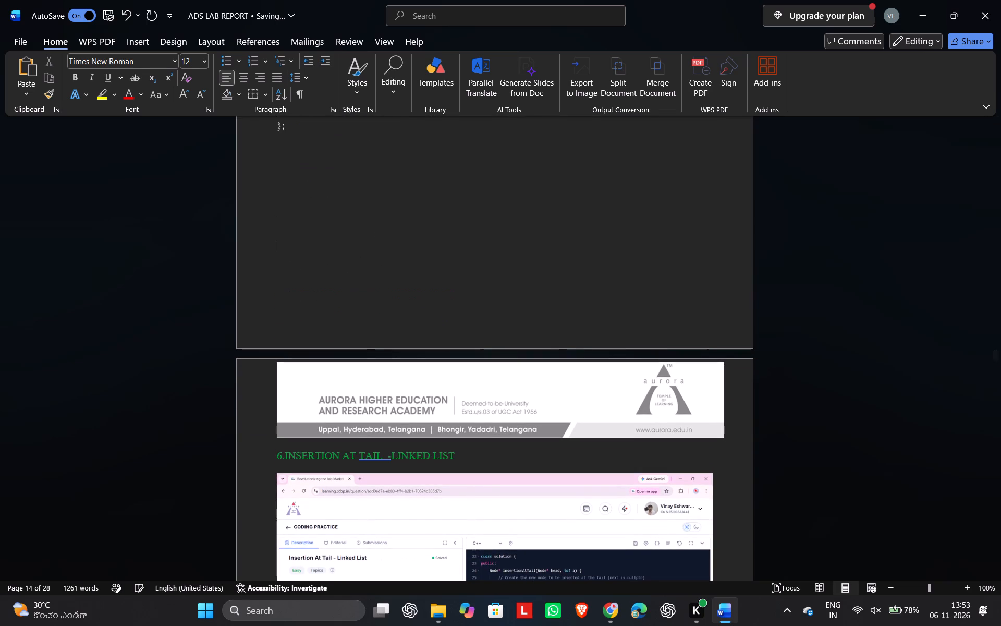
scroll(453, 255, "up", 5)
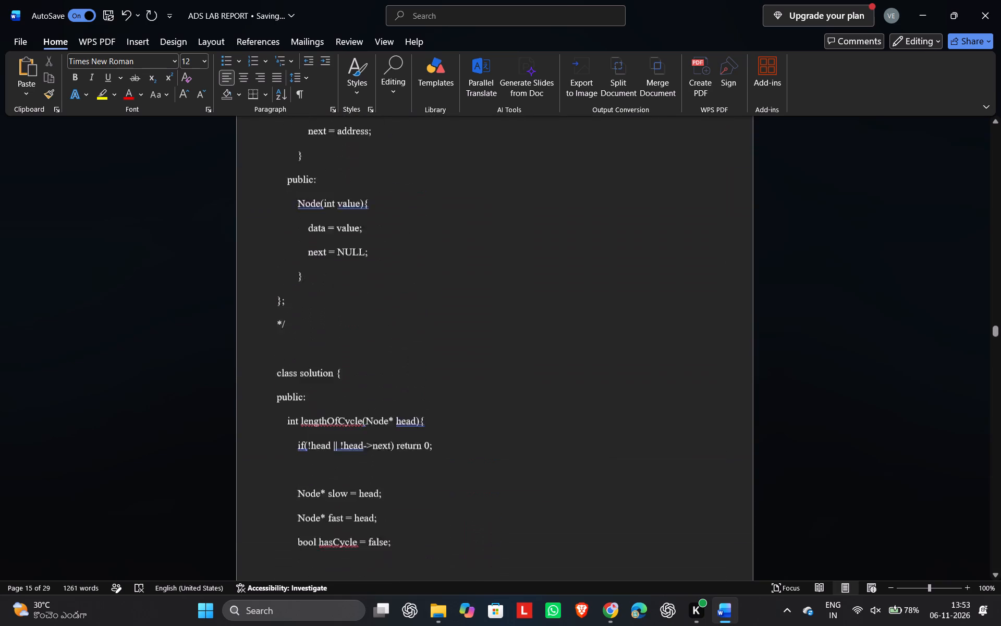
scroll(453, 255, "up", 5)
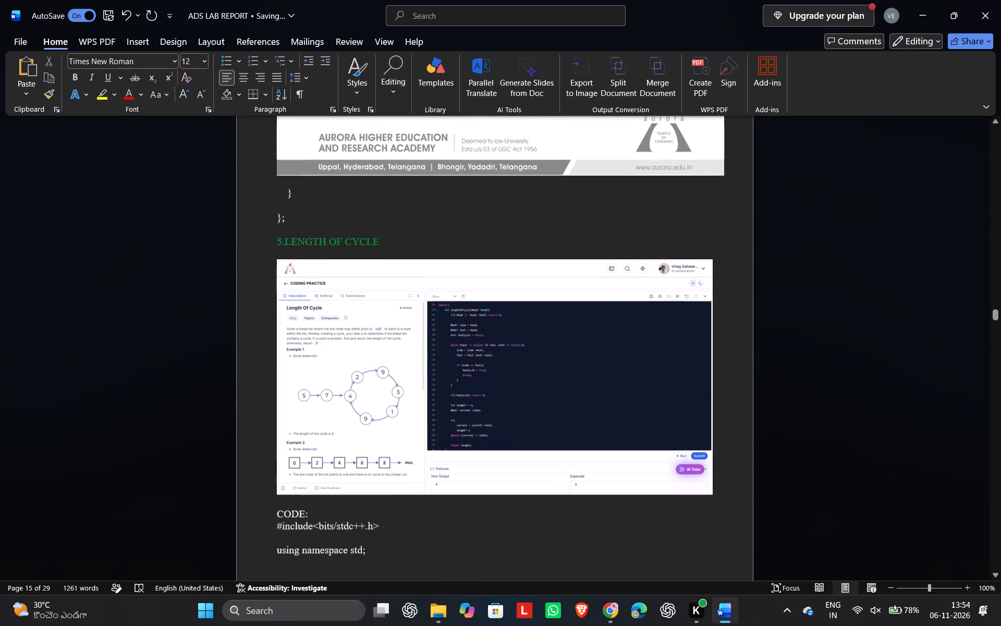
scroll(453, 255, "down", 2)
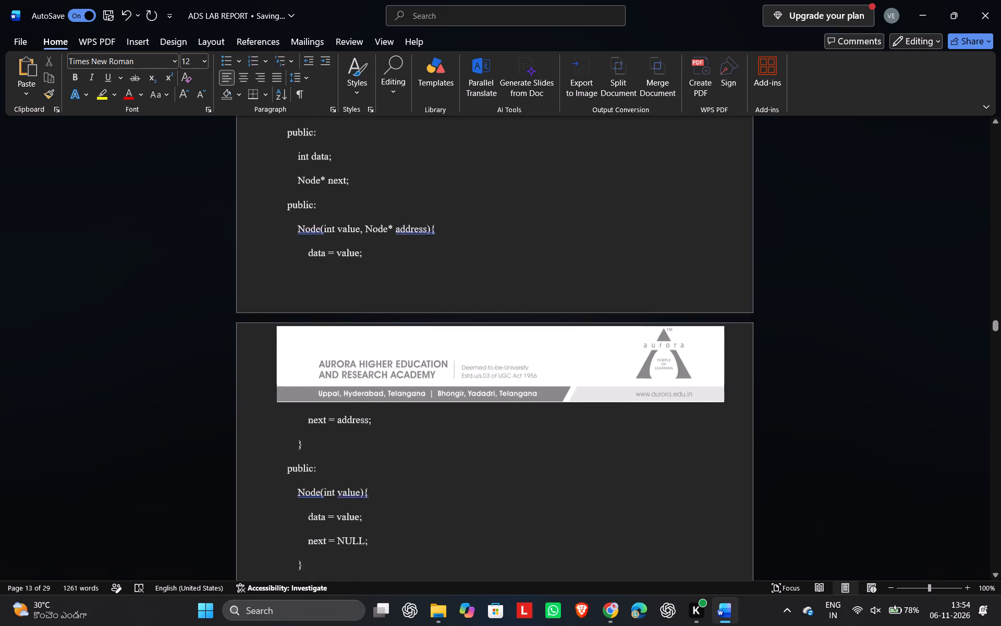
scroll(453, 255, "down", 6)
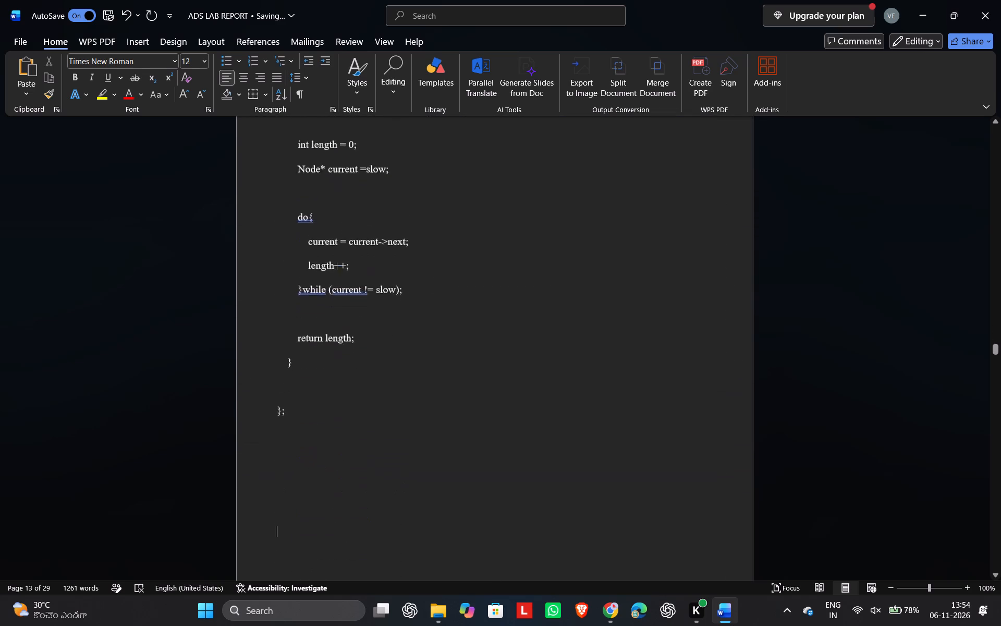
scroll(453, 255, "down", 2)
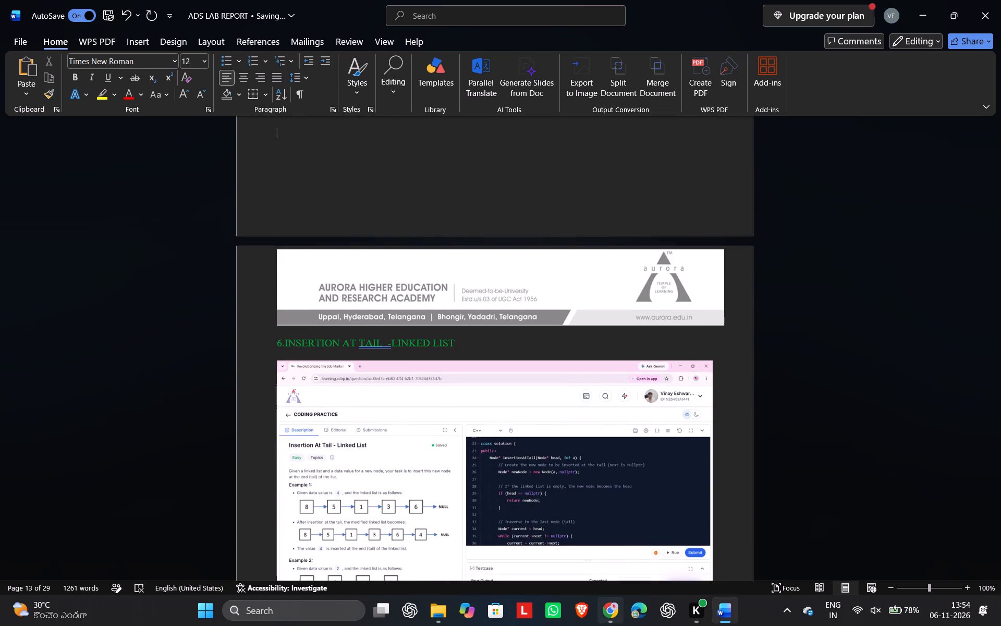
Switch to Chrome and open the Add Two Numbers problem from the Coding Practice set following the Adding Two Numbers lessons.
left_click(609, 603)
left_click(20, 111)
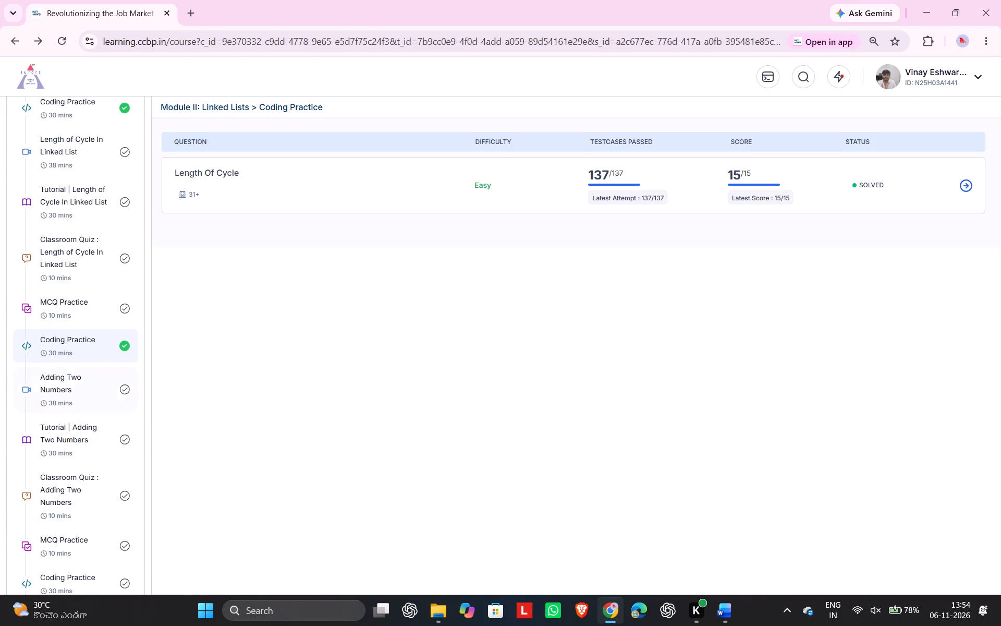
scroll(101, 475, "down", 1)
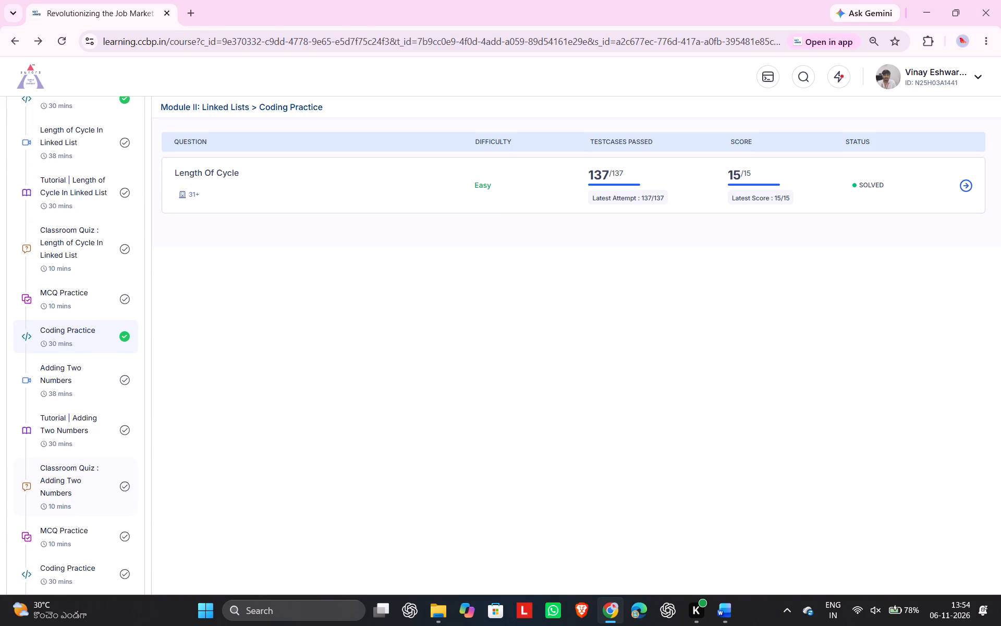
scroll(101, 475, "down", 1)
left_click(70, 524)
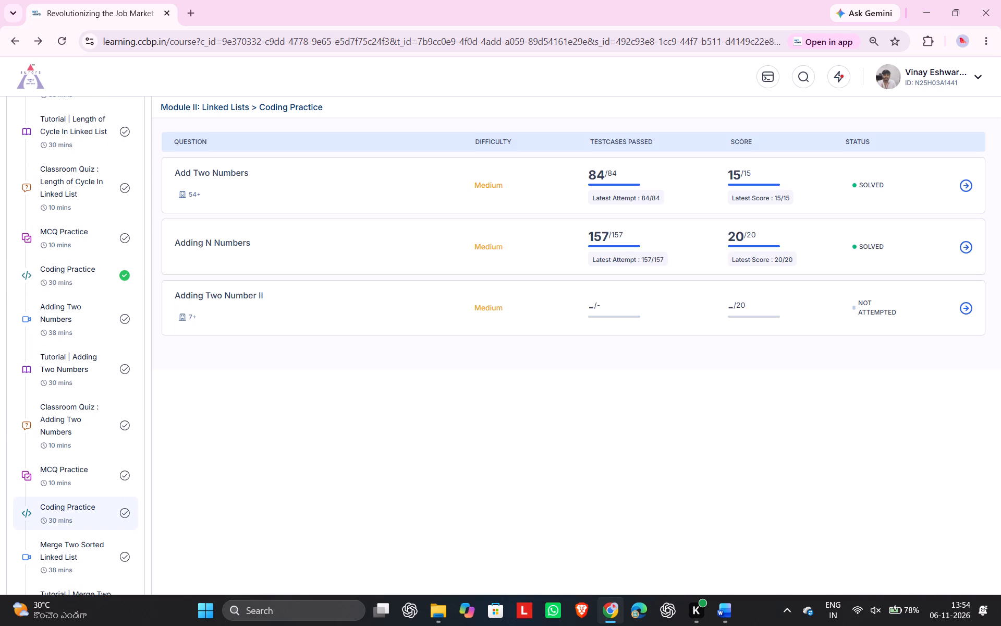
left_click(370, 179)
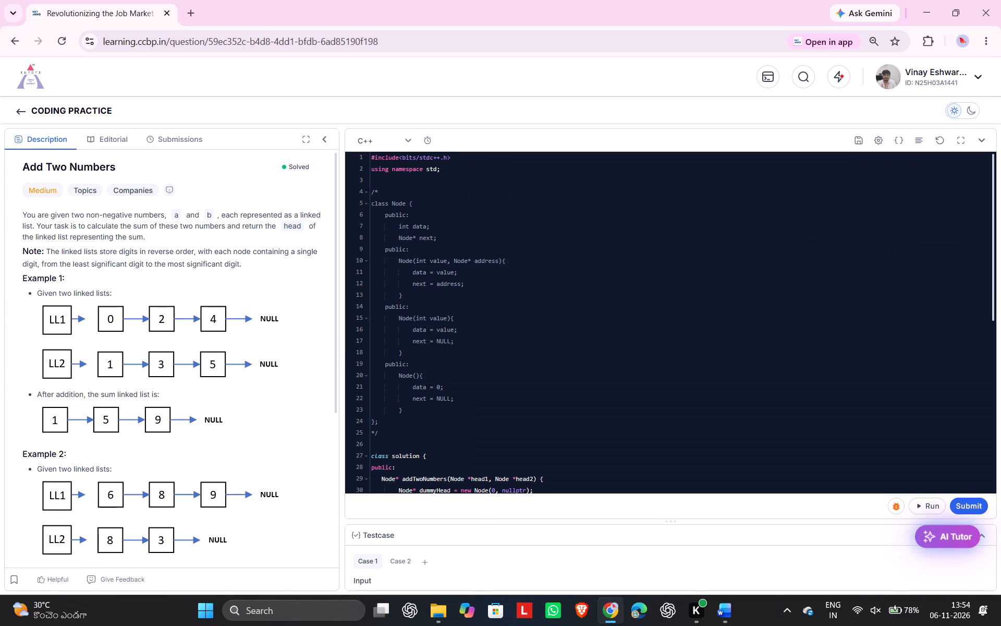
Run the Add Two Numbers solution and resize the testcase area so the solution code and the output comparison both show.
left_click(926, 510)
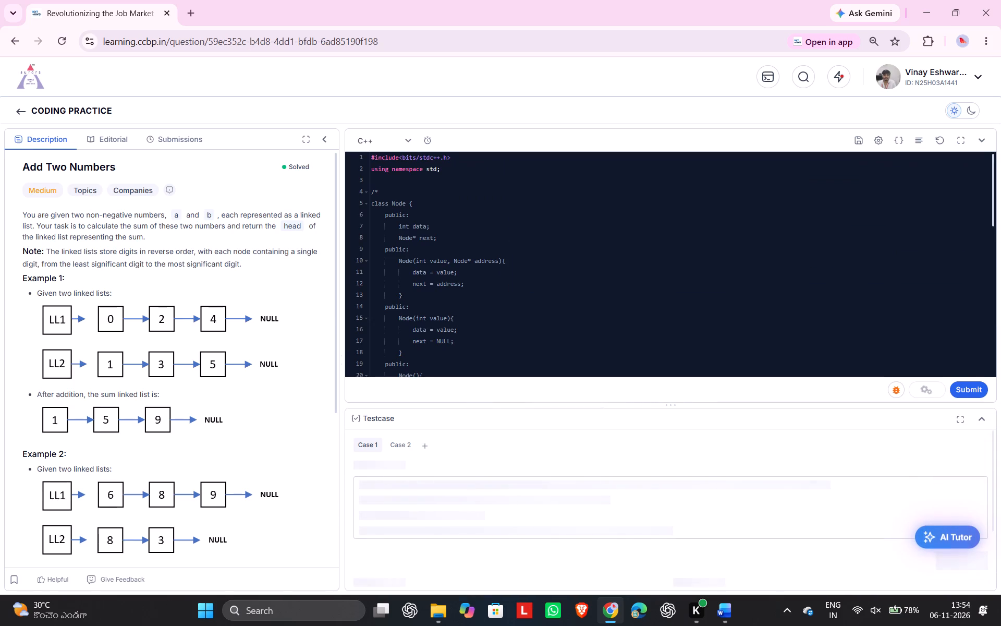
scroll(659, 316, "down", 5)
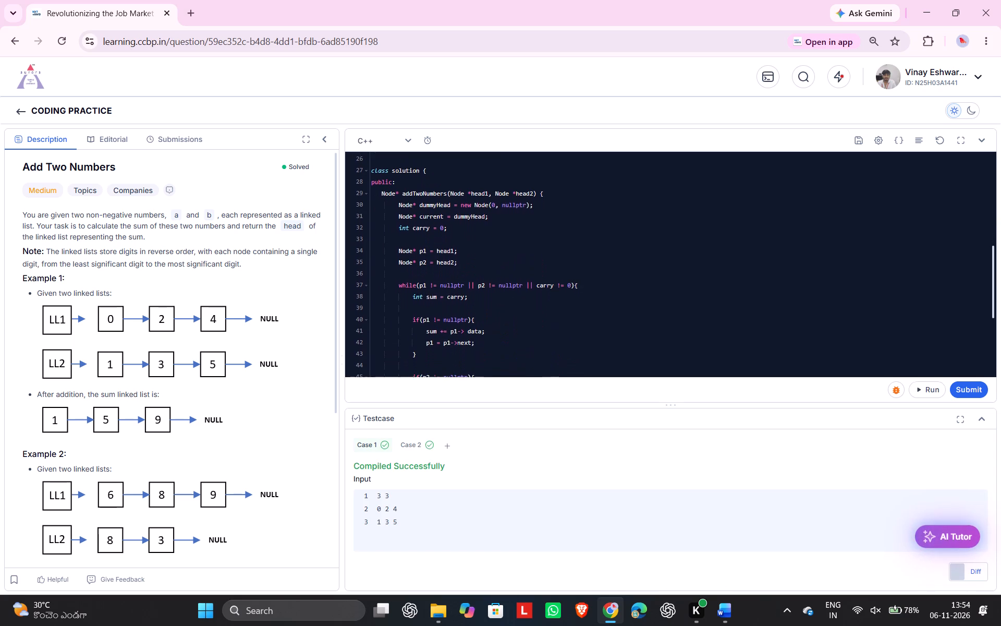
scroll(659, 316, "down", 1)
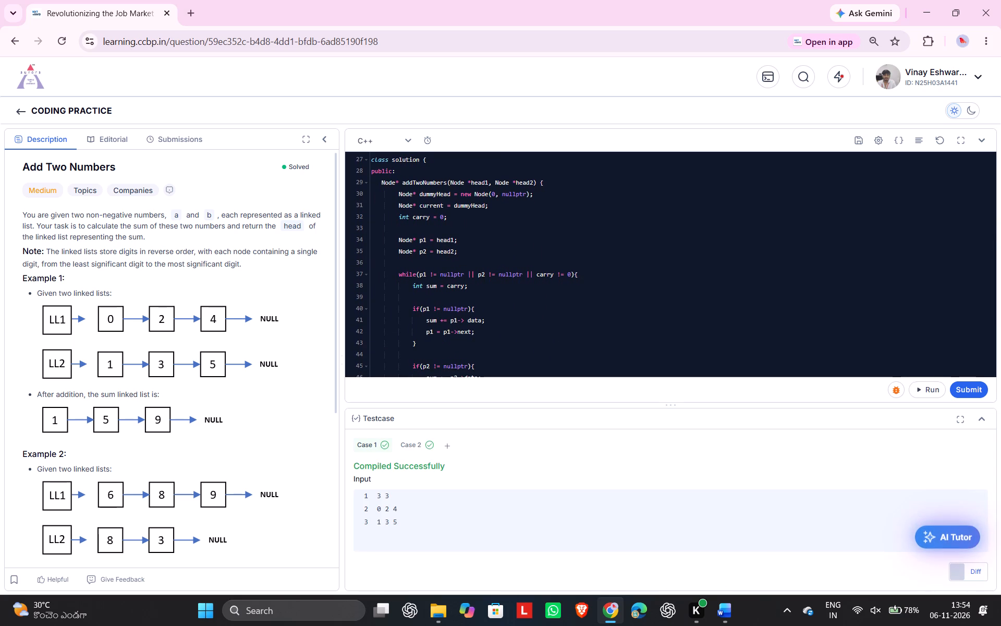
left_click_drag(673, 407, 666, 553)
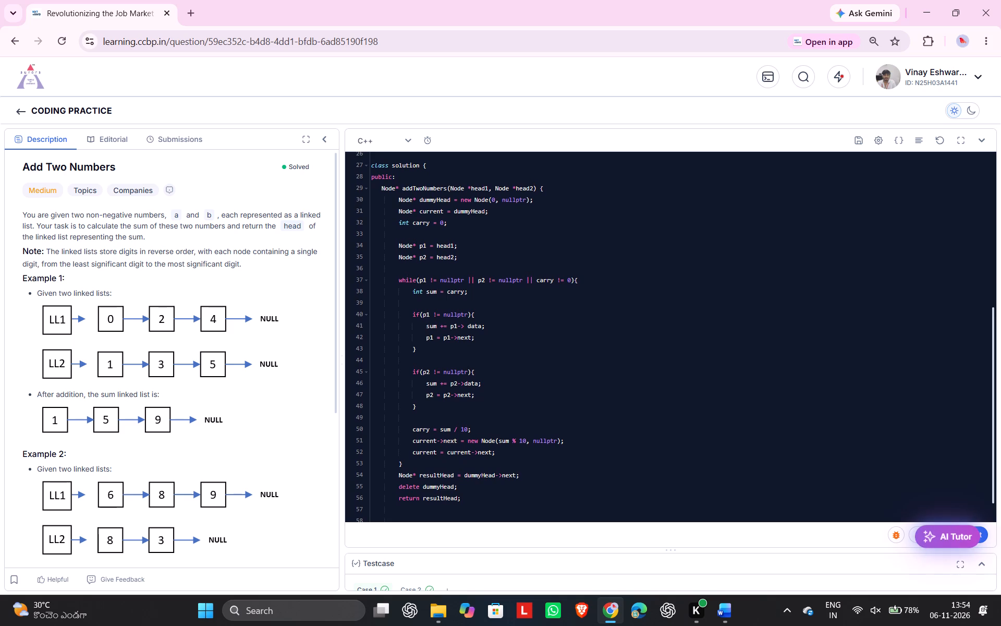
scroll(666, 567, "down", 1)
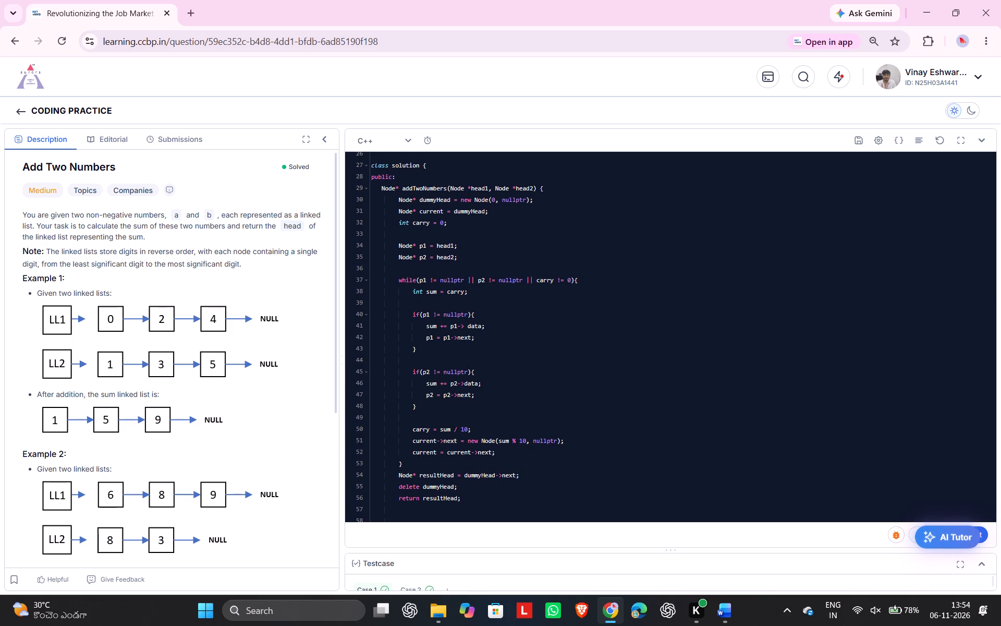
scroll(614, 580, "down", 2)
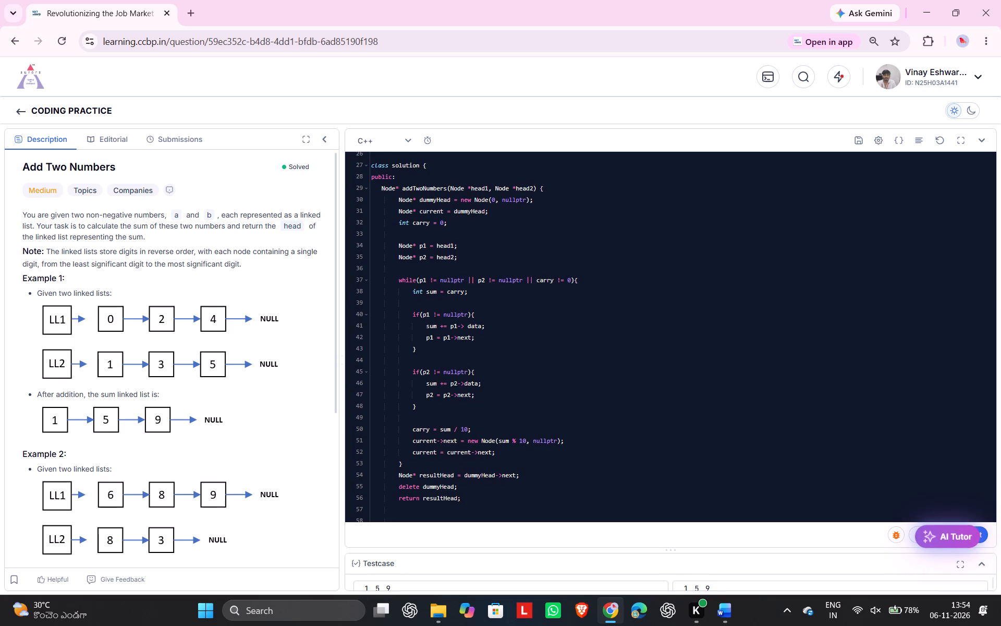
scroll(614, 580, "down", 1)
left_click_drag(668, 550, 668, 531)
scroll(662, 464, "down", 2)
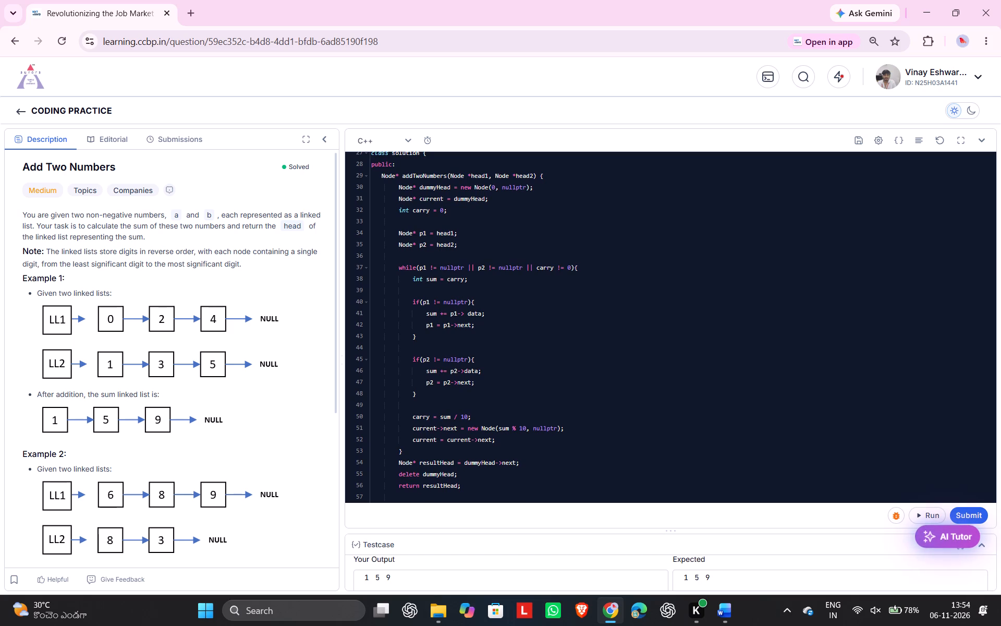
Snip the whole Add Two Numbers page, from the site header down to the output, leaving out the browser bars and taskbar.
key("shift+super+s")
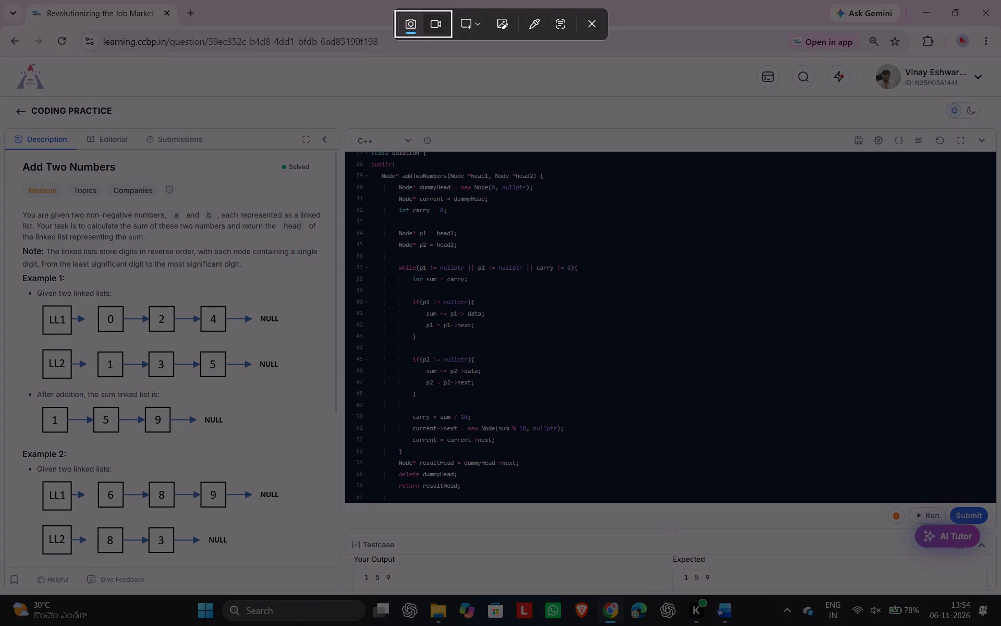
left_click_drag(0, 56, 910, 508)
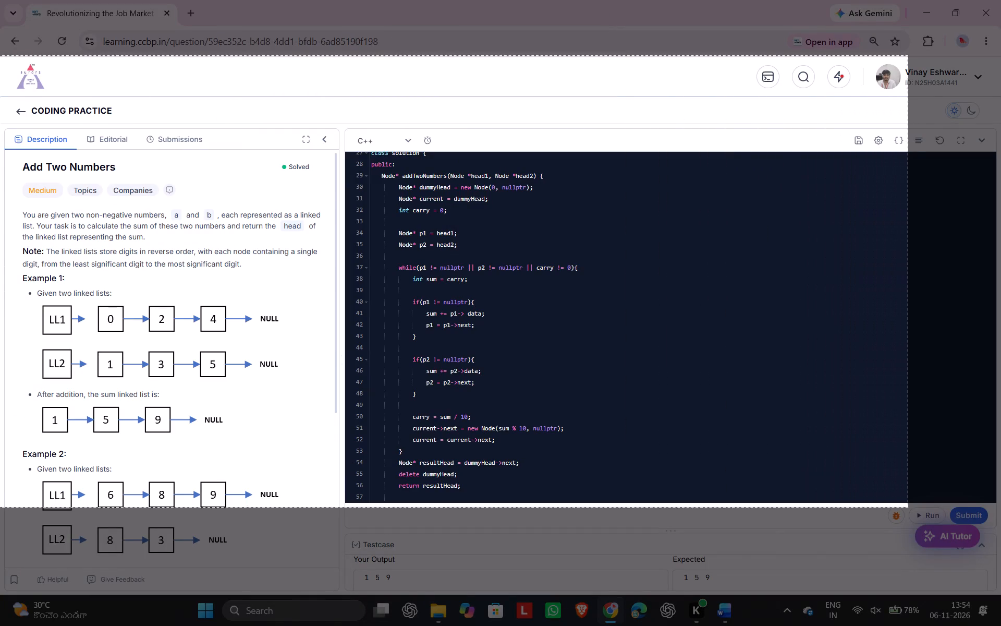
left_click_drag(910, 508, 1000, 586)
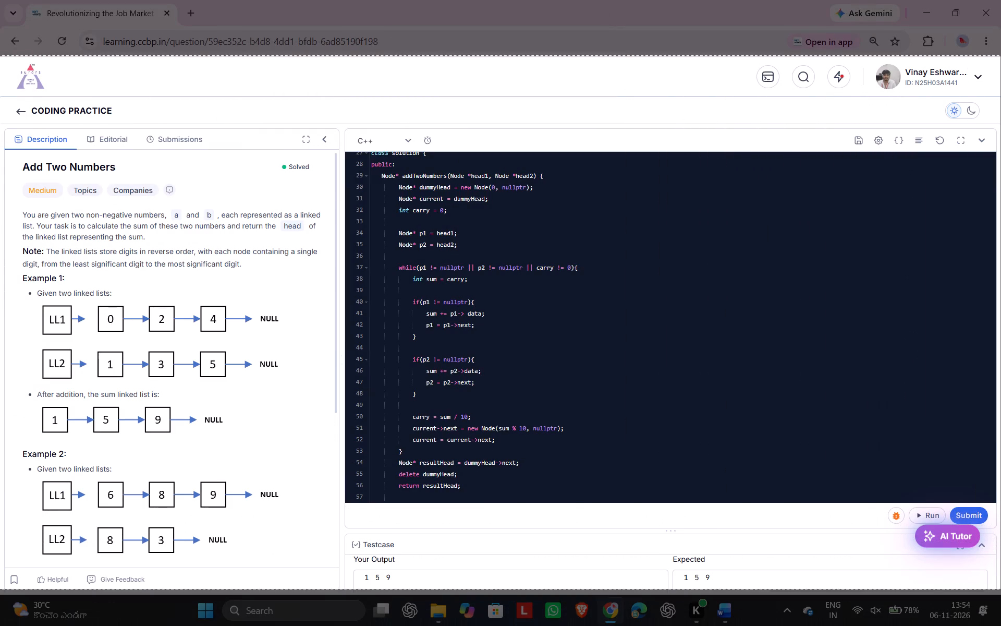
left_click_drag(1000, 586, 1000, 595)
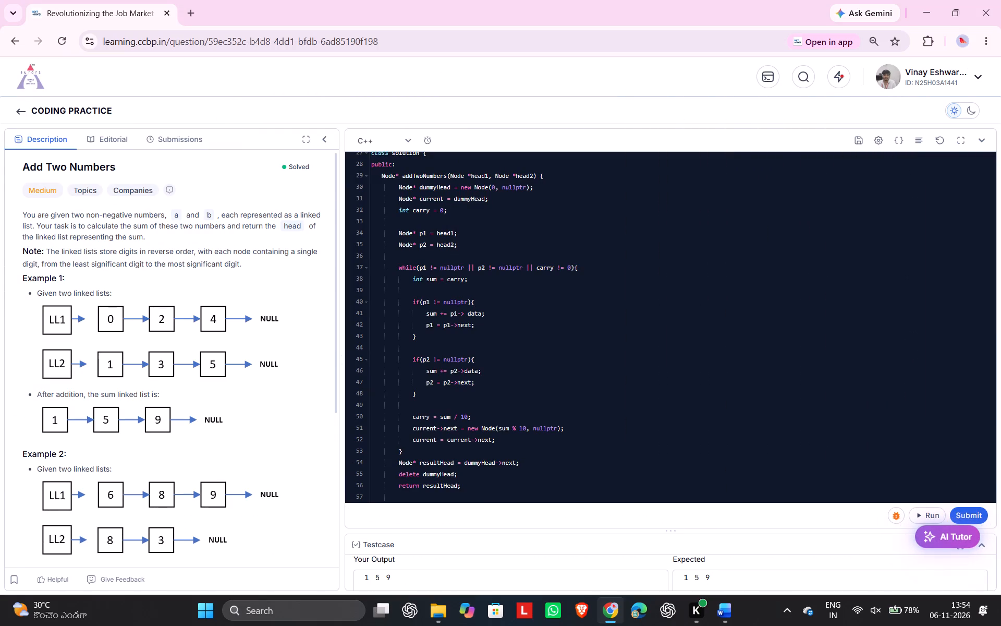
Switch to Word, paste the snip under the 6.INSERTION AT TAIL -LINKED LIST heading, and delete the old Insertion At Tail screenshot.
left_click(731, 619)
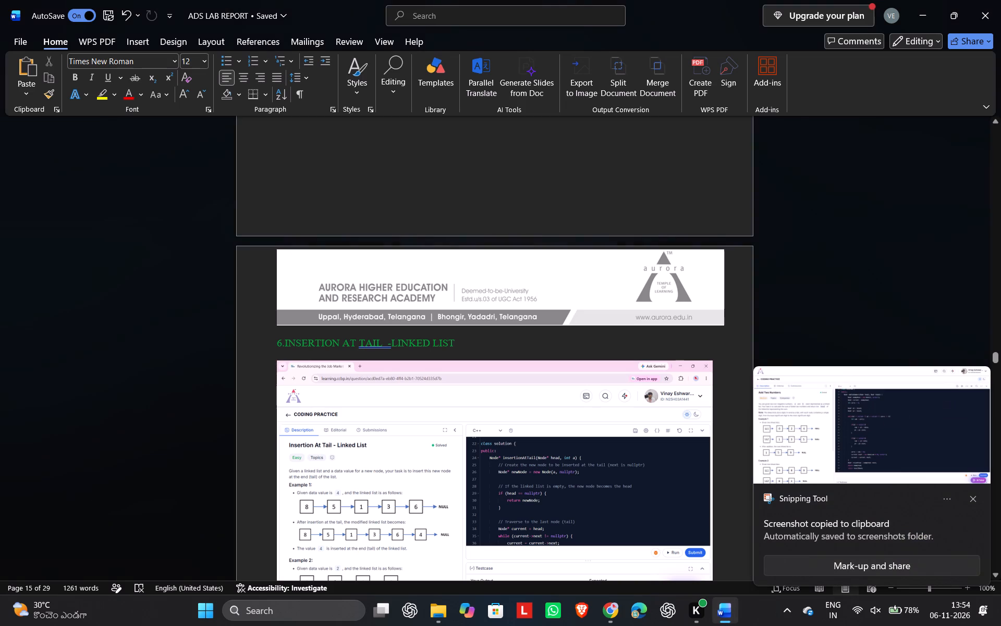
left_click(531, 424)
key("ctrl+v")
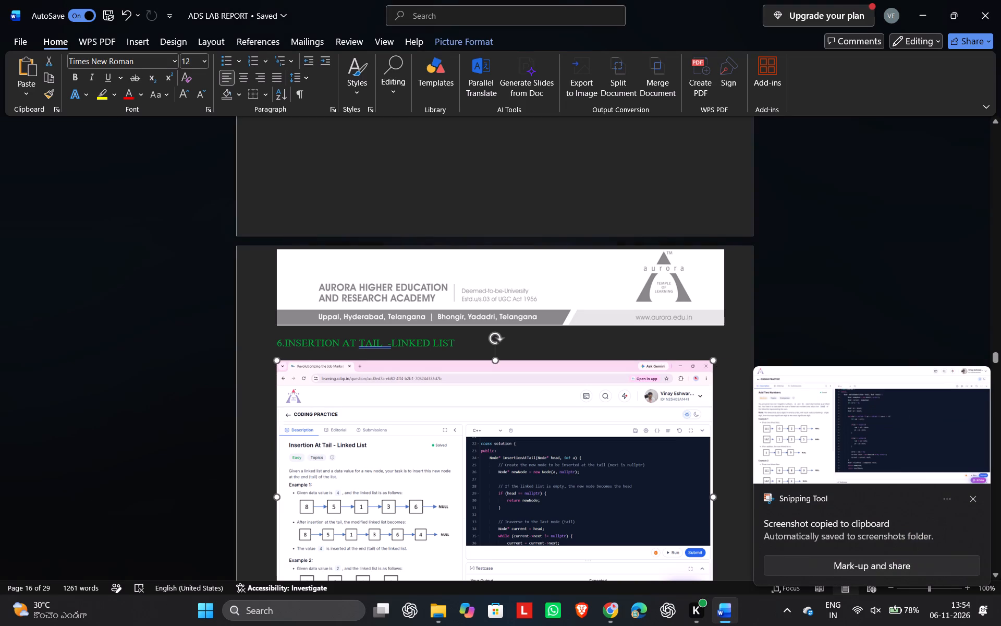
left_click(476, 433)
key("BackSpace")
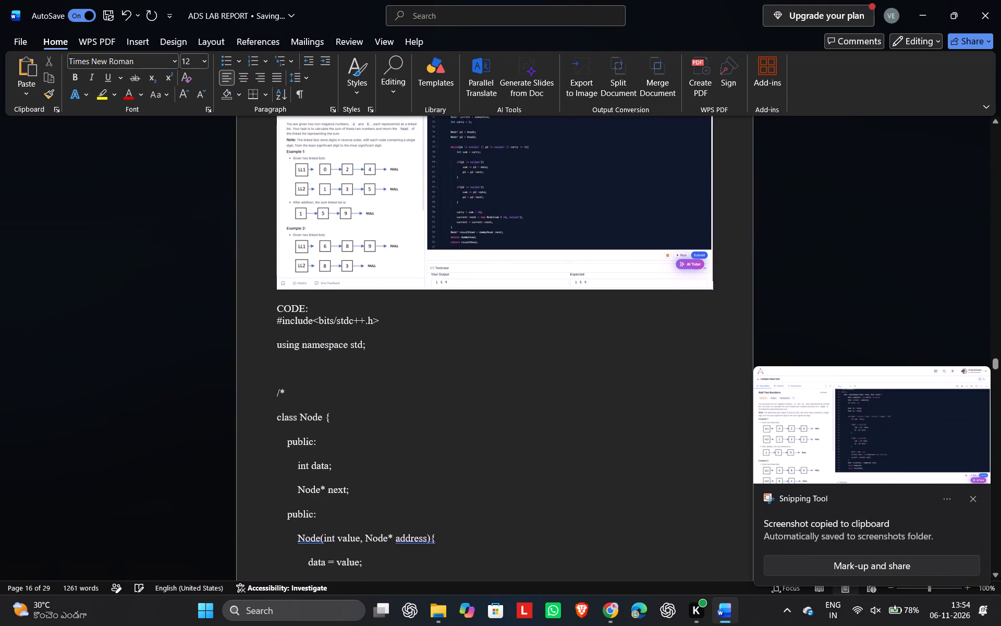
Change heading 6 to read ADD TWO NUMBERS after its number, replacing the old title.
scroll(548, 345, "up", 2)
left_click_drag(458, 413, 376, 412)
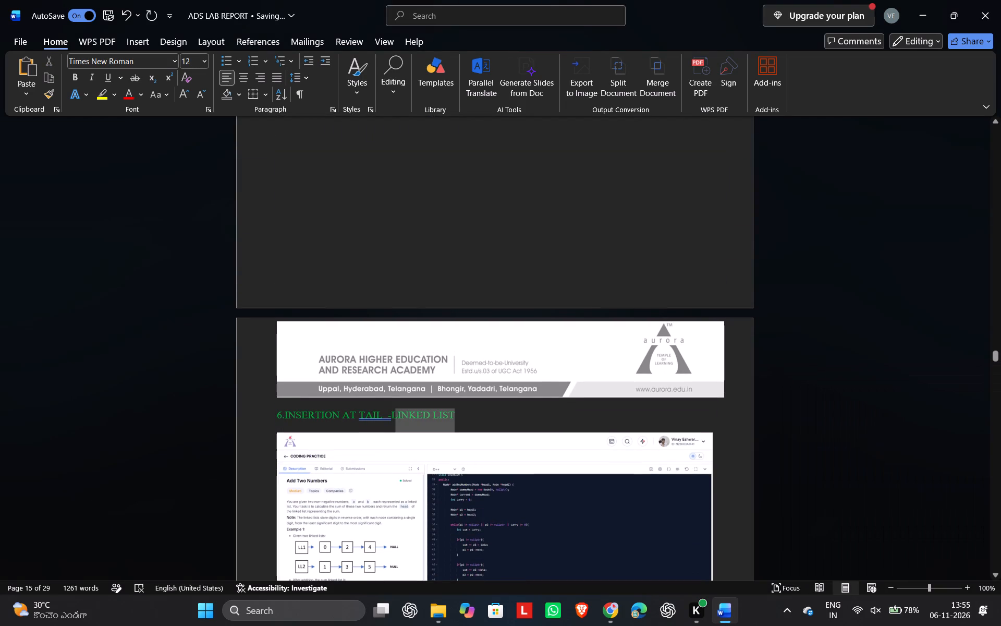
left_click_drag(376, 412, 332, 413)
key("BackSpace")
type("ADD TWO NM")
key("BackSpace")
type("UMBERS")
Switch to Chrome and copy the entire Add Two Numbers solution code.
scroll(412, 464, "down", 1)
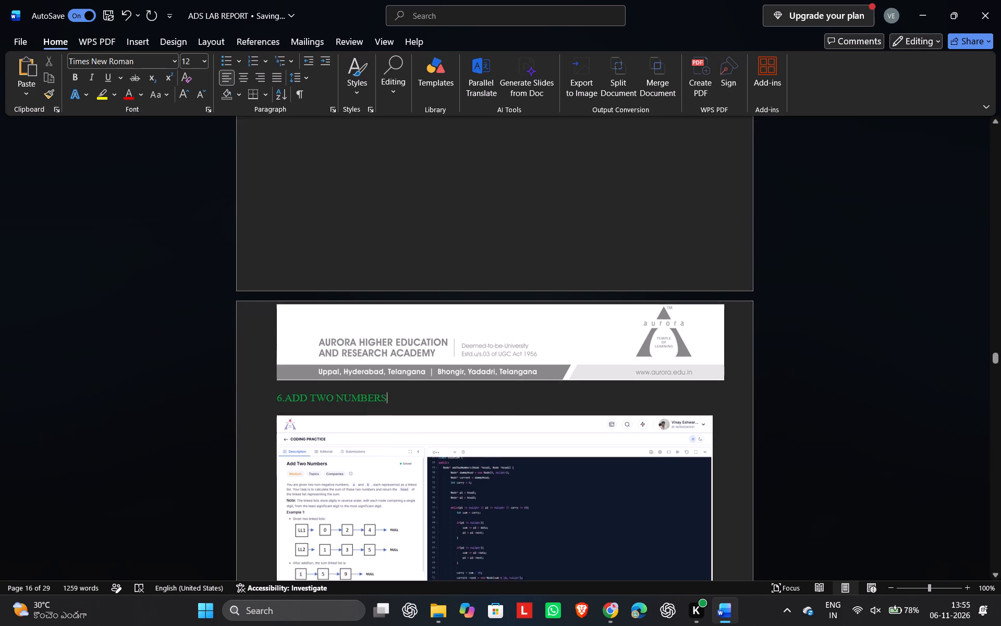
scroll(412, 464, "down", 1)
left_click(613, 620)
left_click(684, 381)
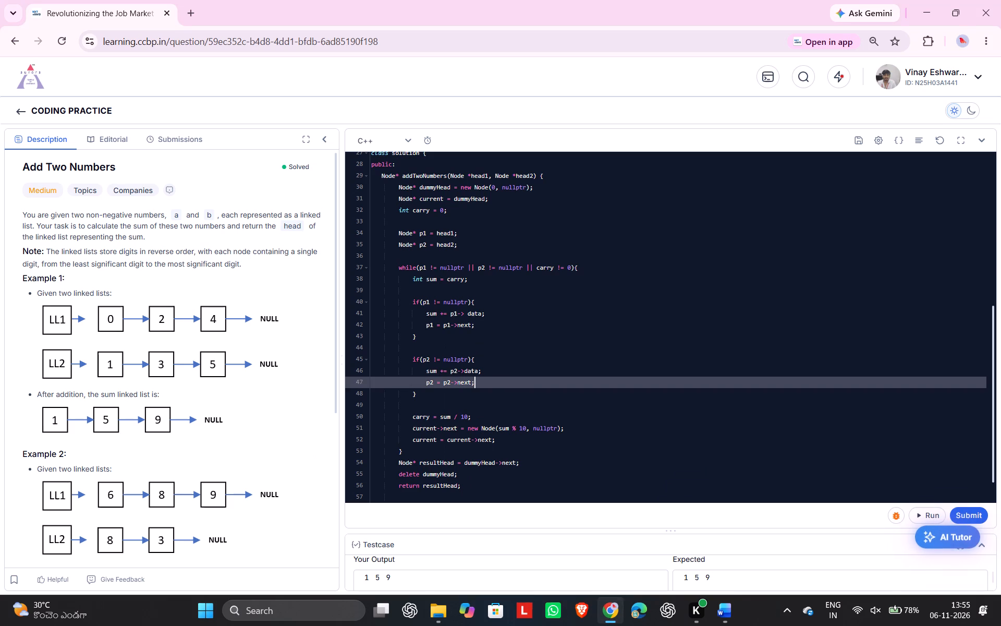
key("ctrl+a")
key("ctrl+c")
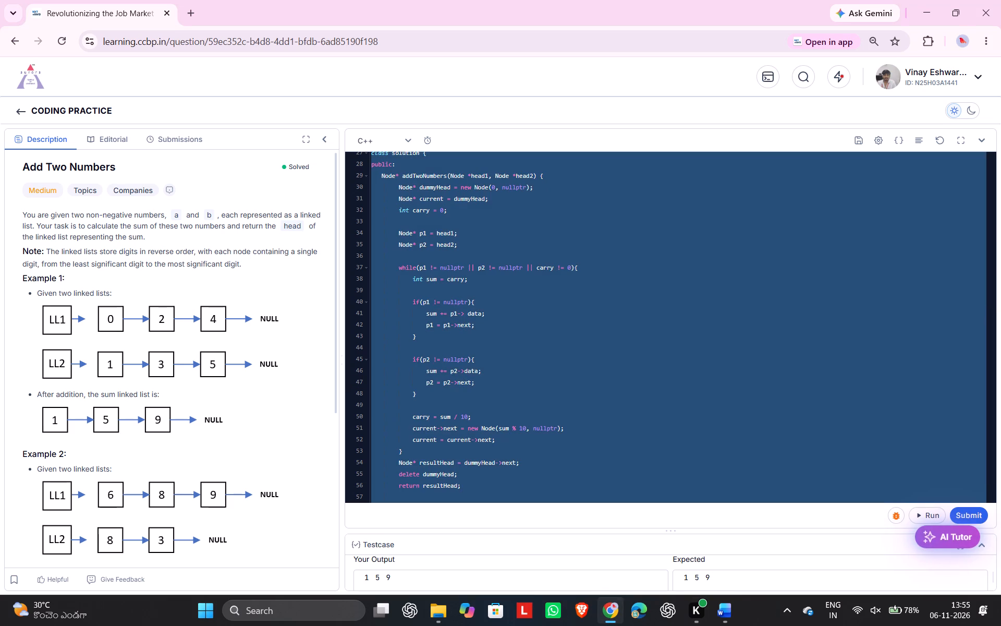
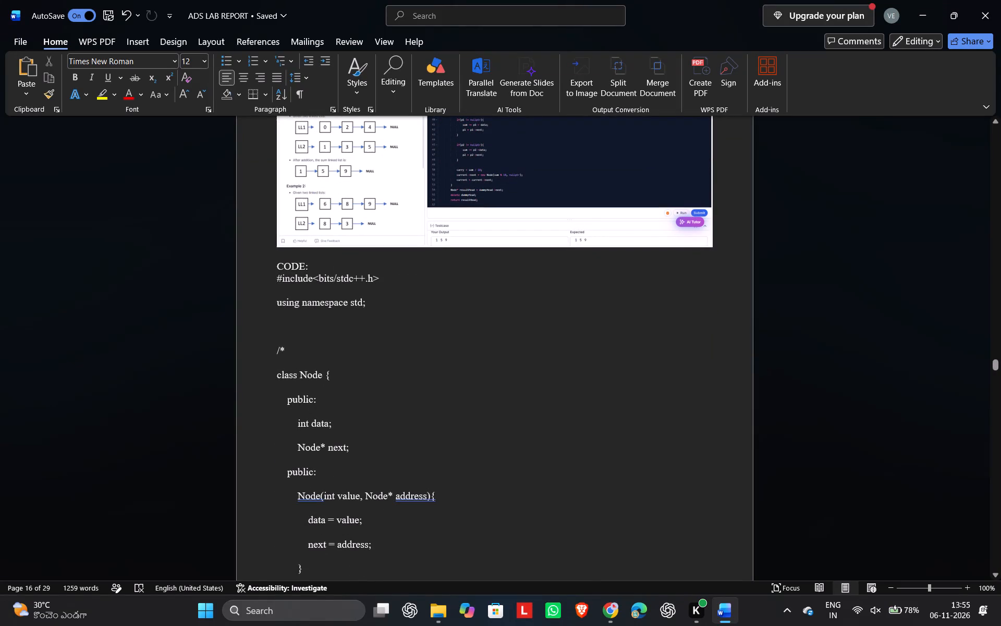
In Word, replace the old Insertion At Tail code under section 6's CODE label with the copied Add Two Numbers code.
left_click_drag(271, 279, 431, 596)
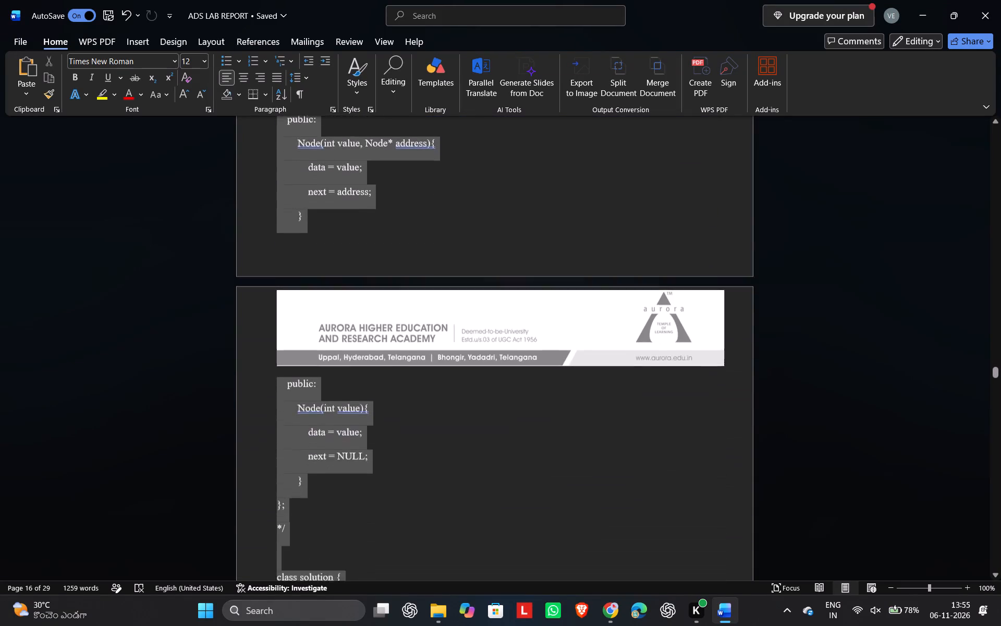
left_click_drag(431, 596, 425, 581)
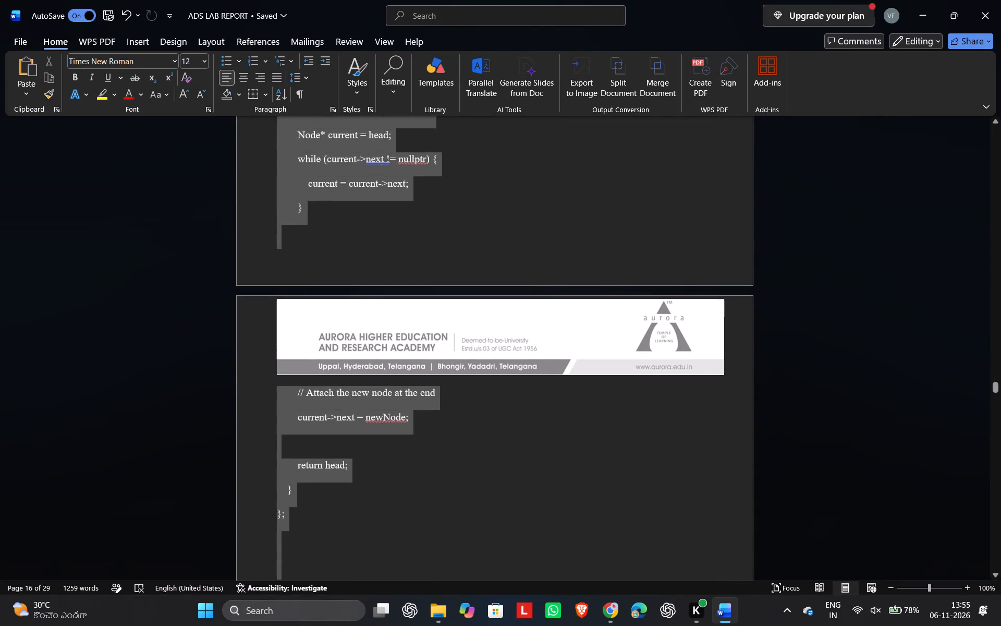
left_click_drag(425, 581, 418, 584)
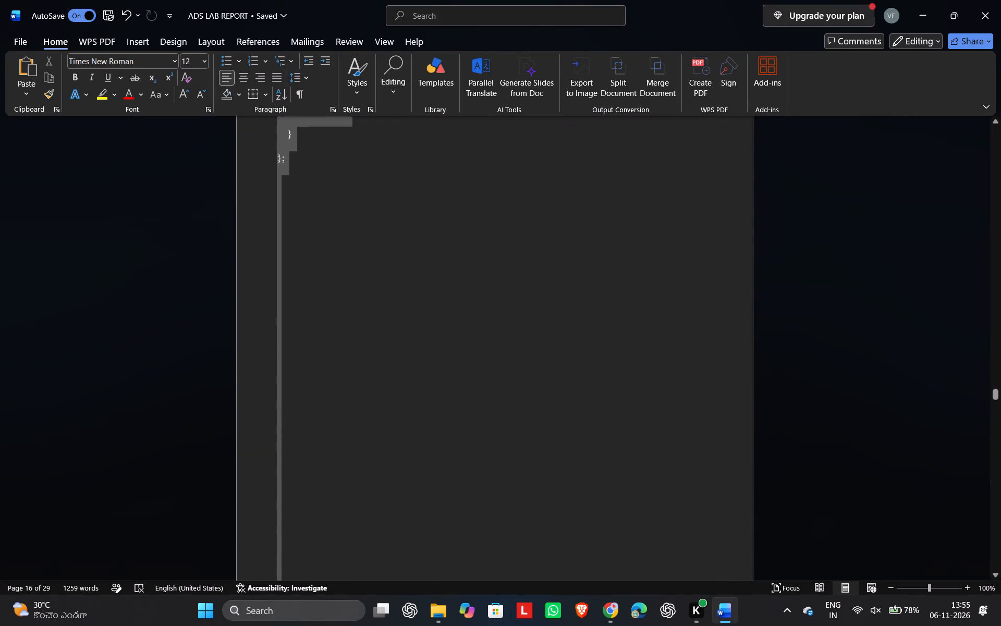
left_click_drag(418, 584, 383, 95)
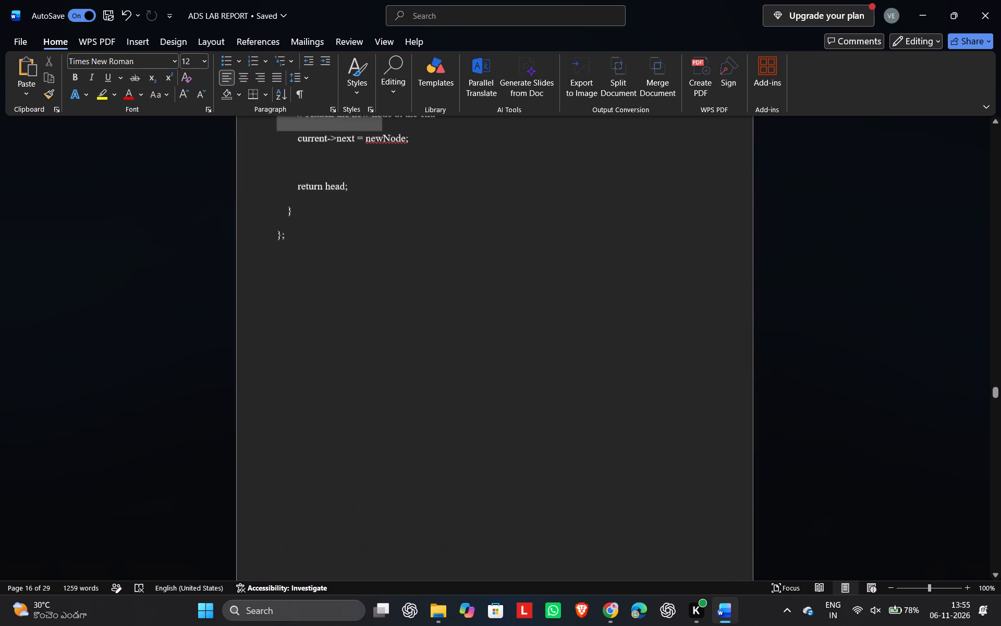
left_click_drag(383, 95, 349, 458)
key("ctrl+v")
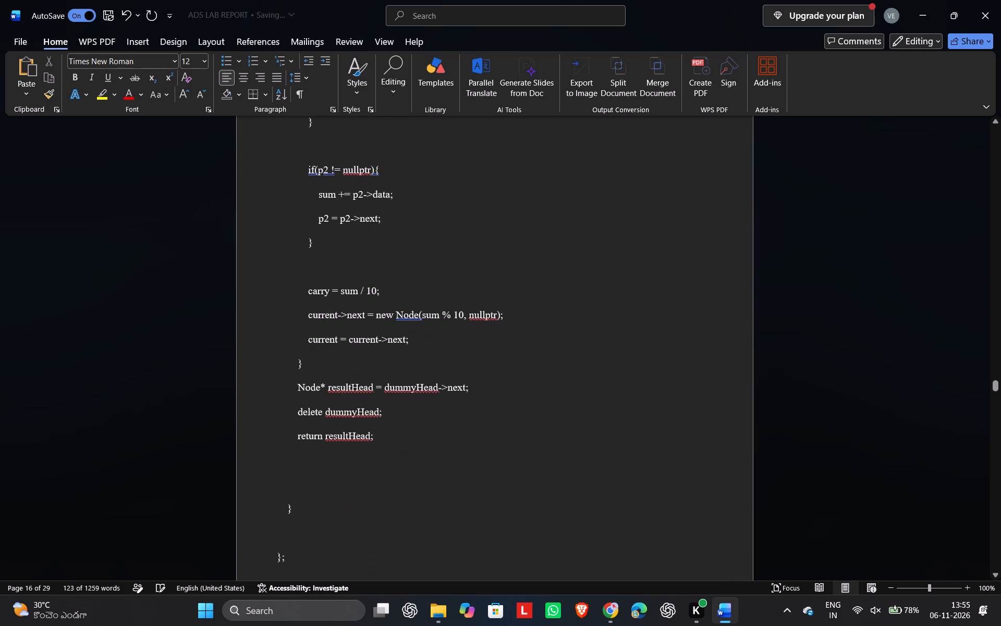
Delete the surplus blank lines between the end of the Add Two Numbers code and the 7.INSERTION AT KTH POSITION -LINKED LIST heading.
scroll(465, 452, "down", 3)
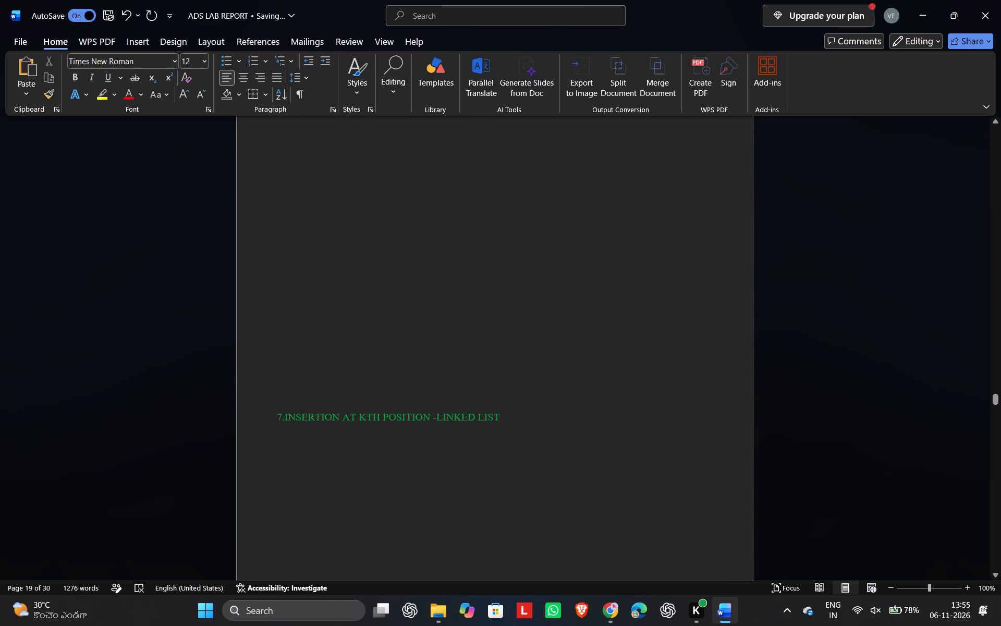
left_click(373, 359)
key("BackSpace")
key("BackSpace")
key("BackSpace")
key("BackSpace")
key("BackSpace")
key("BackSpace")
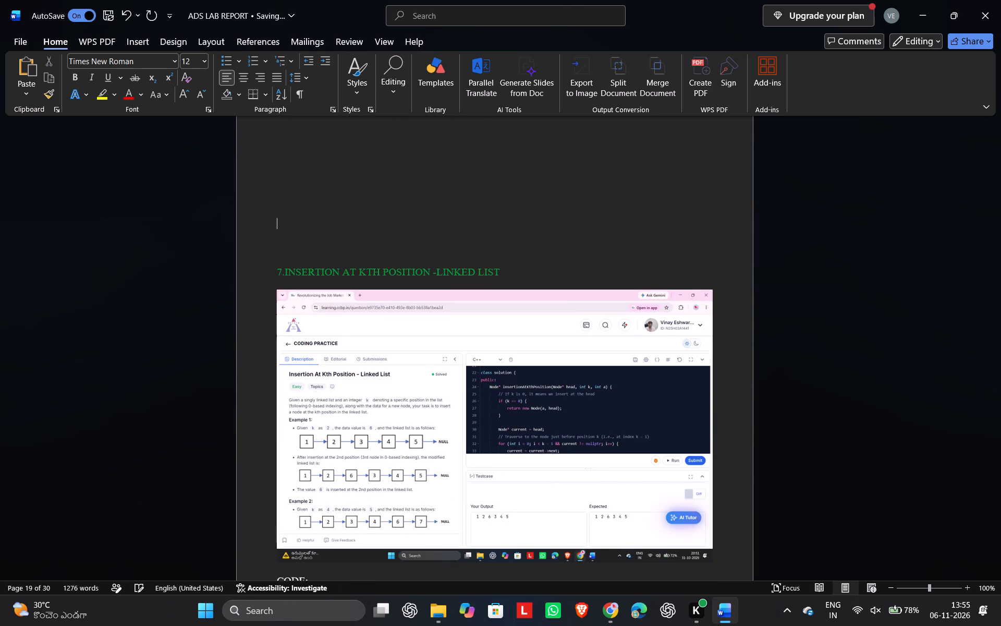
key("BackSpace")
key("BackSpace")
key("BackSpace")
key("Down")
scroll(373, 359, "up", 1)
key("BackSpace")
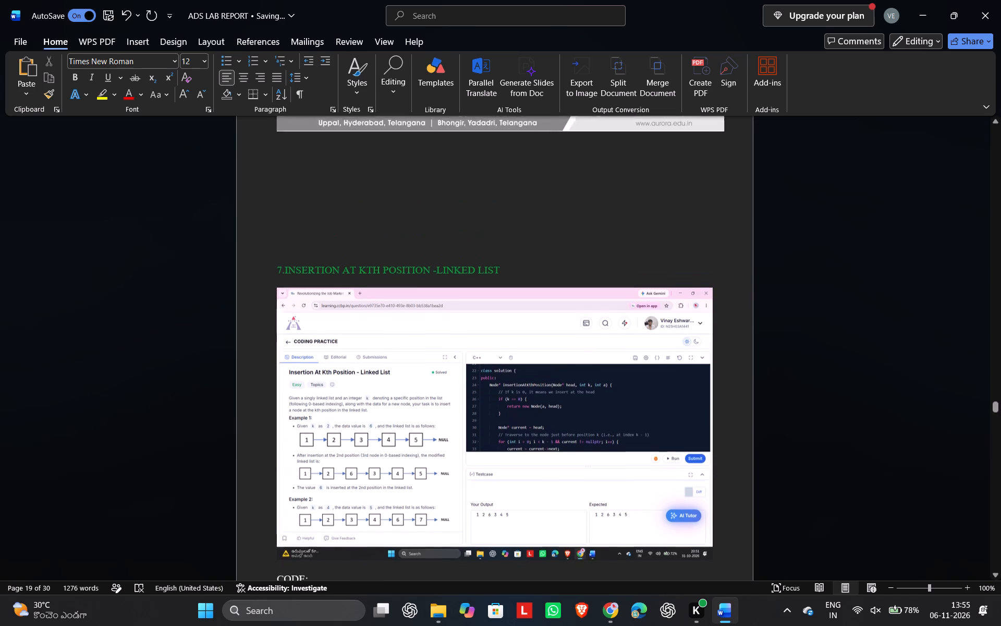
scroll(373, 359, "up", 1)
key("BackSpace")
key("BackSpace")
key("BackSpace")
scroll(373, 359, "up", 1)
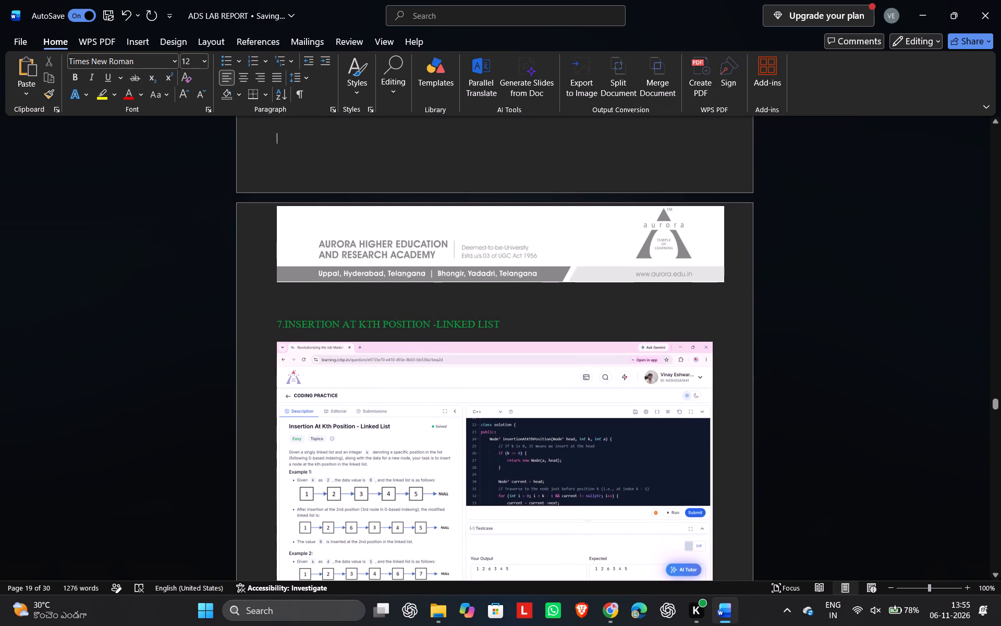
scroll(373, 359, "up", 1)
left_click(289, 299)
key("BackSpace")
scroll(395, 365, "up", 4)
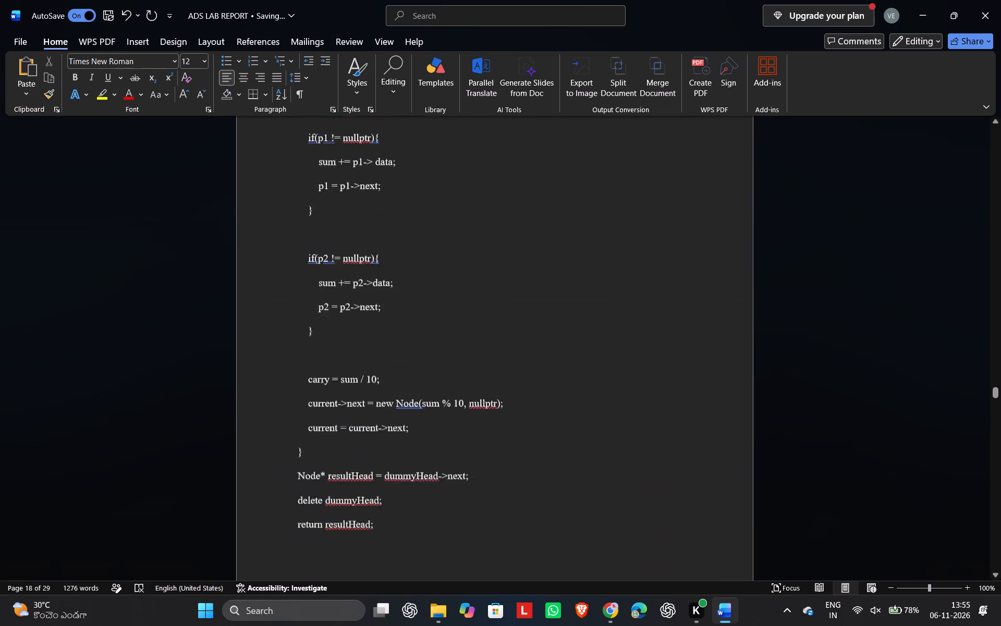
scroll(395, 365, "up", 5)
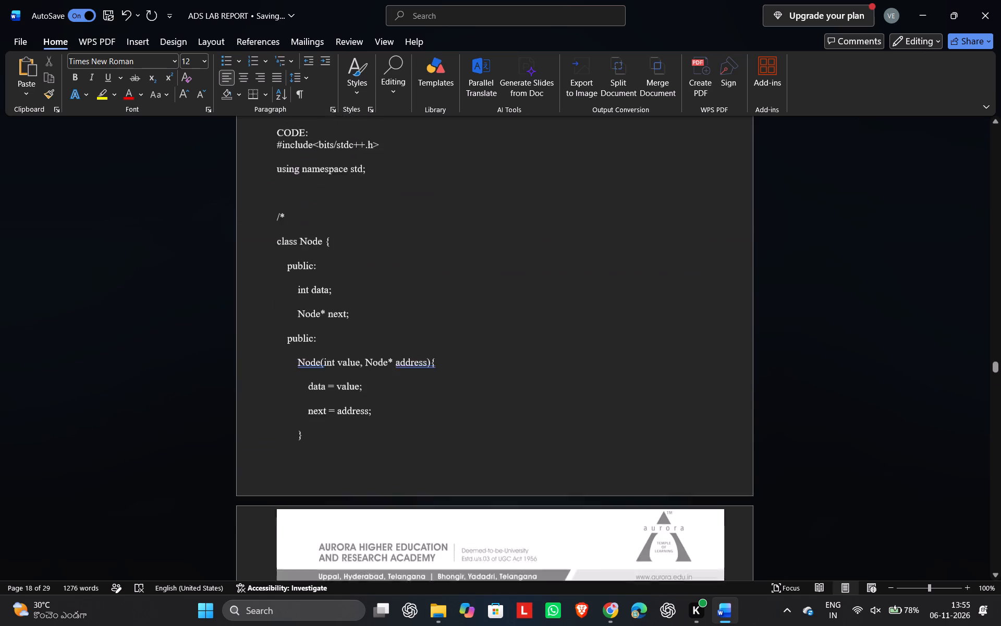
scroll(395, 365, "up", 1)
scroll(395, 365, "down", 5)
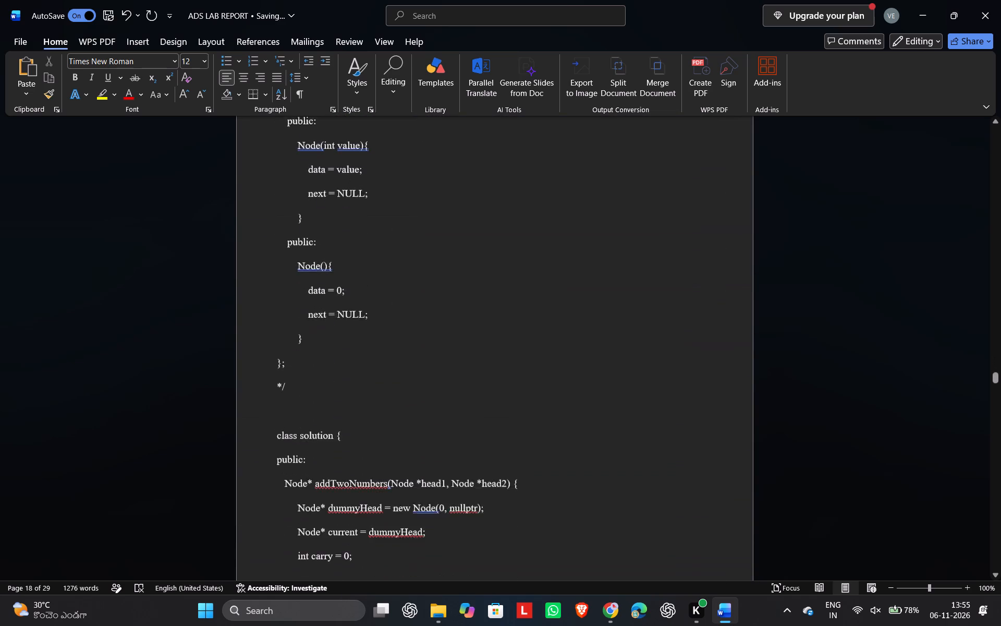
Switch to Chrome, return to the Linked Lists Coding Practice list, and open the Adding N Numbers problem.
left_click(613, 615)
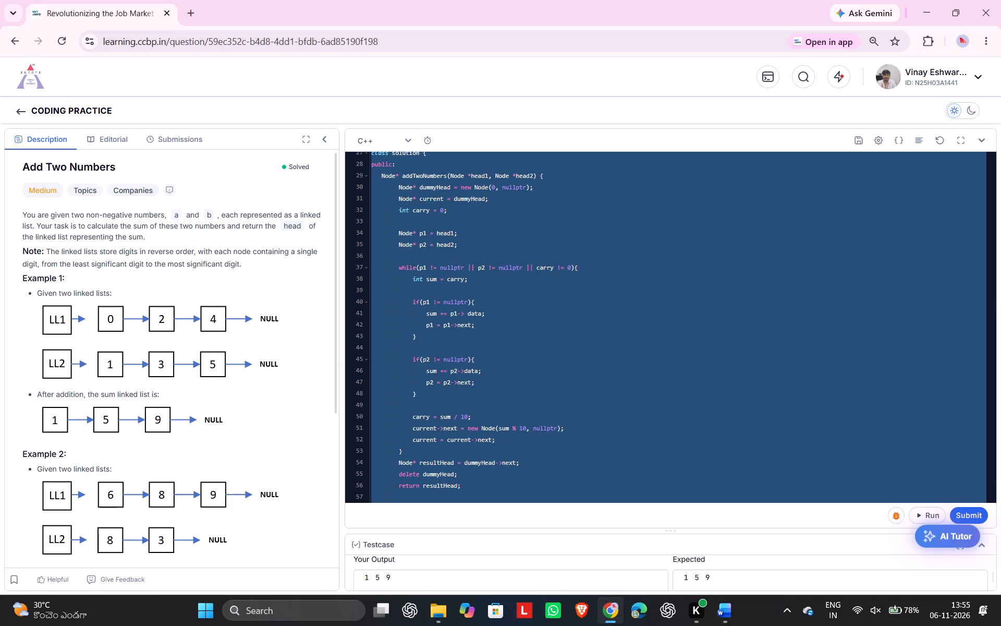
left_click(15, 109)
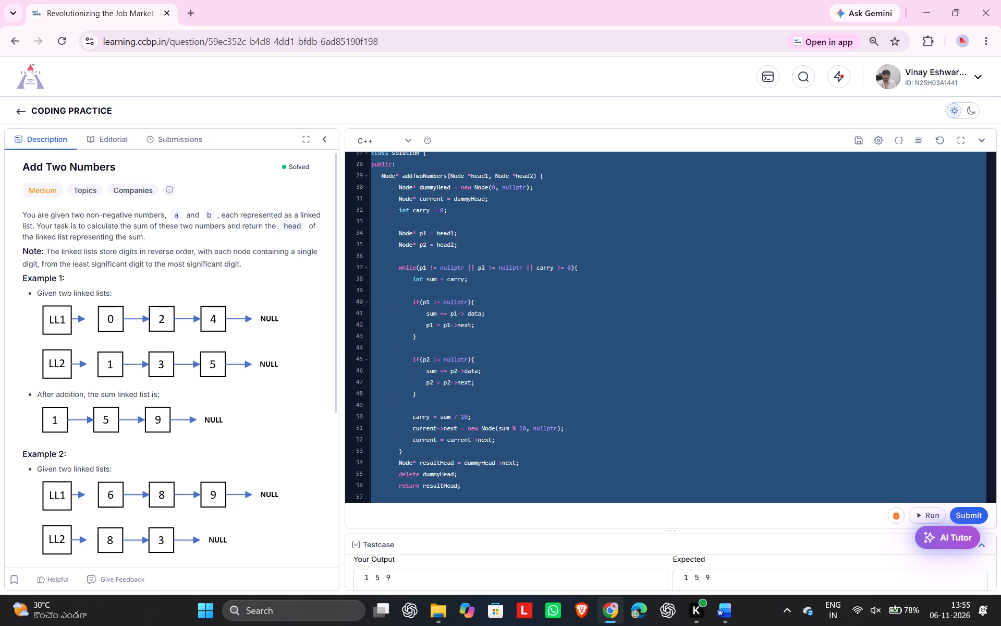
left_click(16, 109)
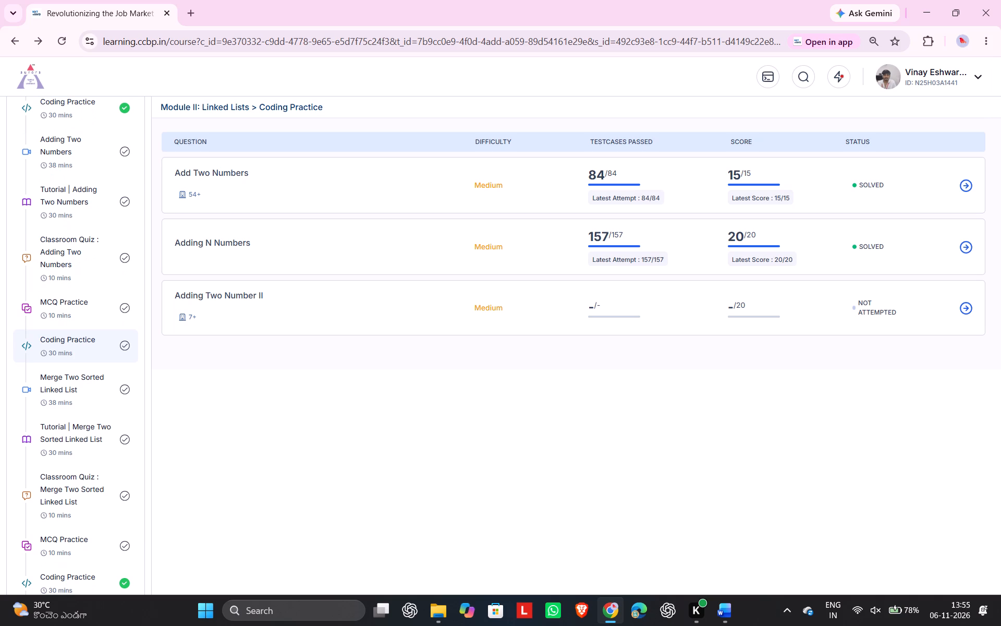
left_click(323, 249)
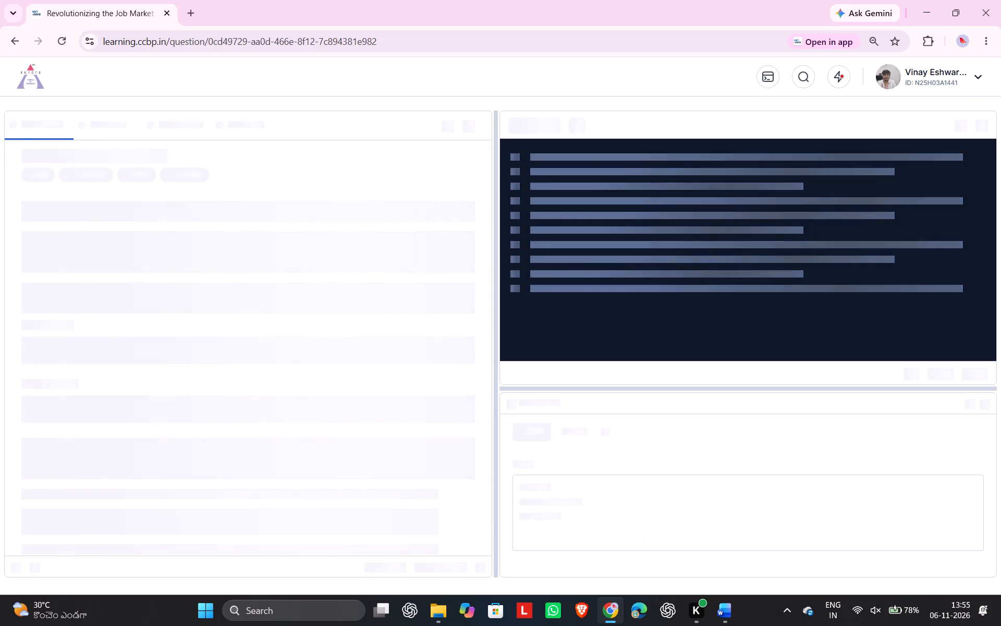
Run the Adding N Numbers code and arrange the panes so both output values and the code through its return line show.
left_click(920, 516)
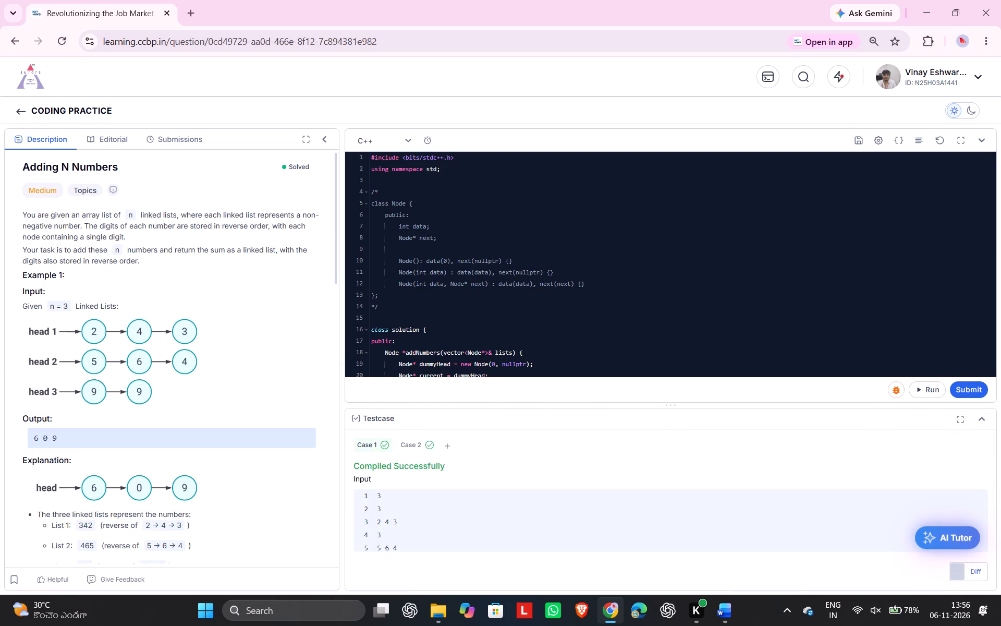
left_click_drag(673, 403, 638, 503)
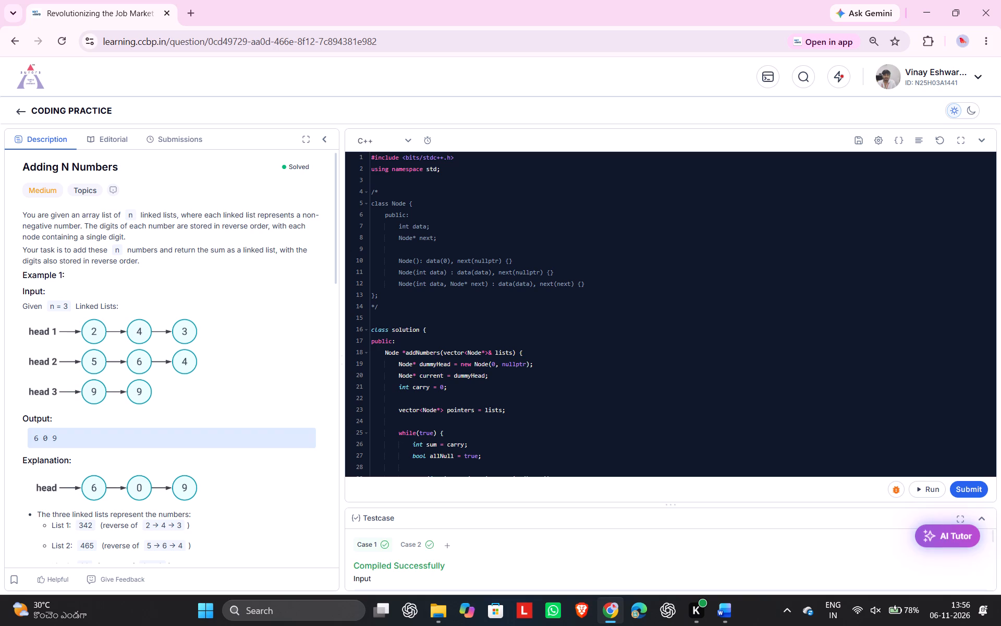
scroll(583, 565, "down", 2)
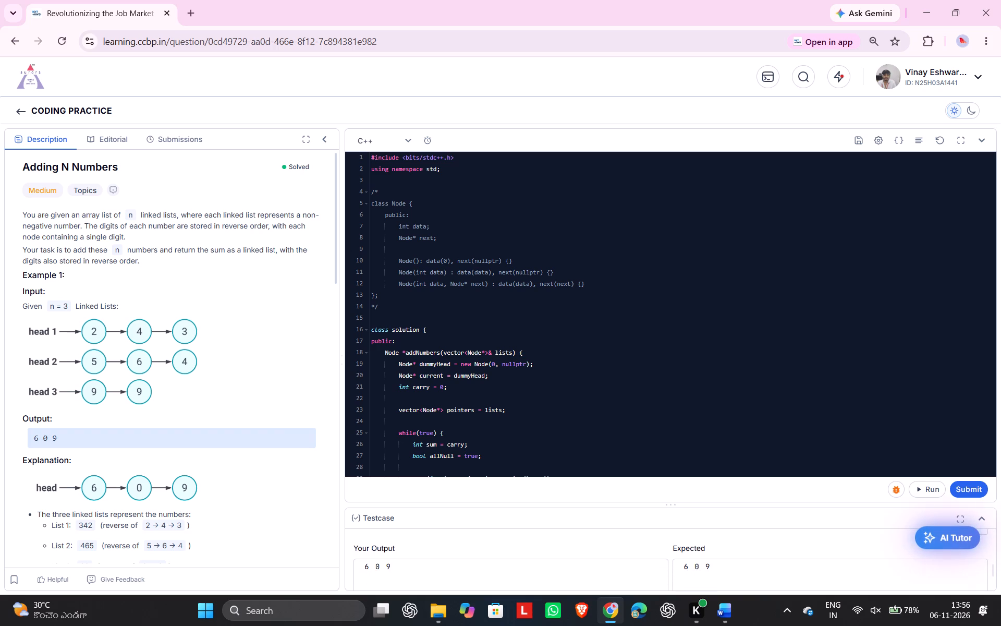
left_click_drag(669, 504, 666, 522)
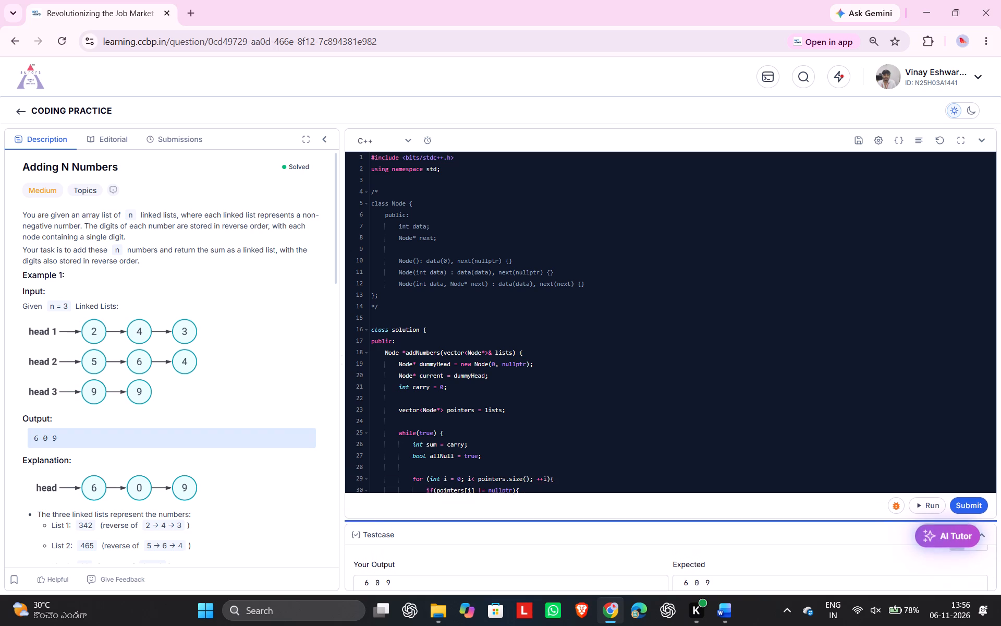
left_click_drag(666, 522, 664, 523)
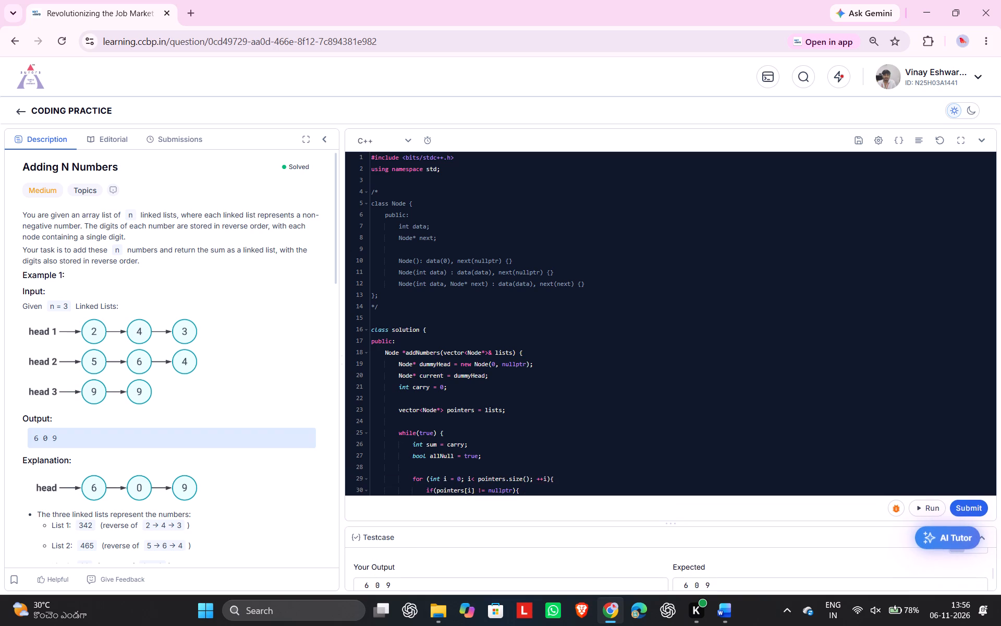
scroll(652, 412, "down", 2)
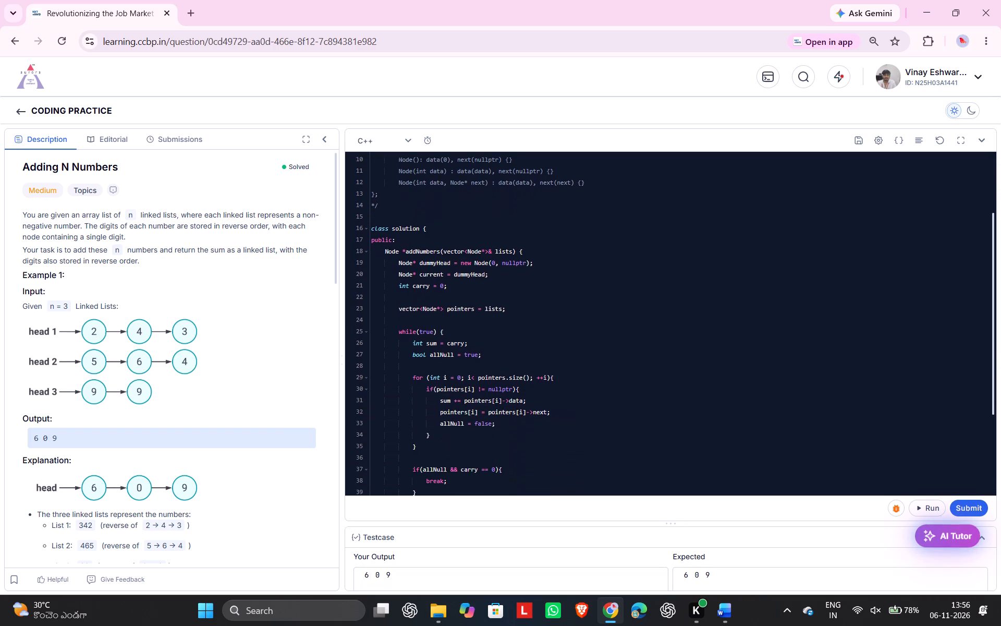
scroll(652, 412, "down", 4)
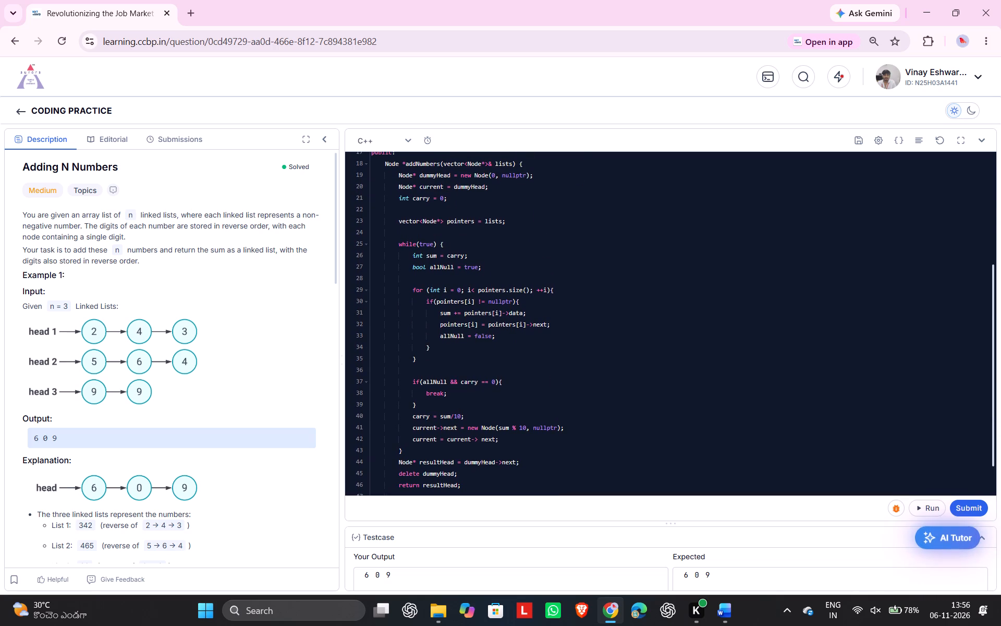
Snip the whole Adding N Numbers page, from the site header down to the output, leaving out the browser bars and taskbar.
key("shift+super+s")
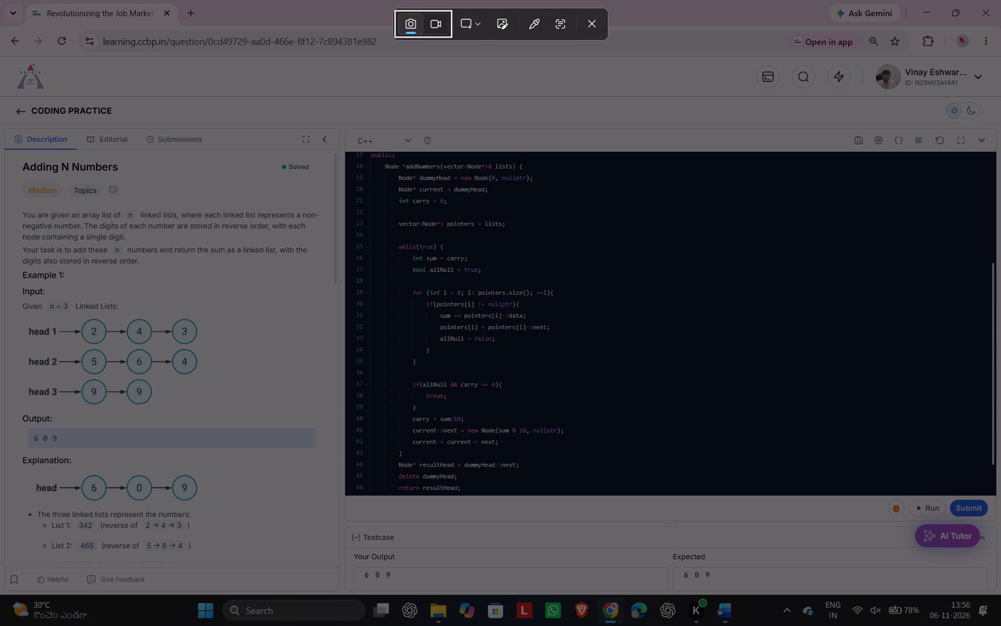
left_click_drag(0, 53, 1000, 565)
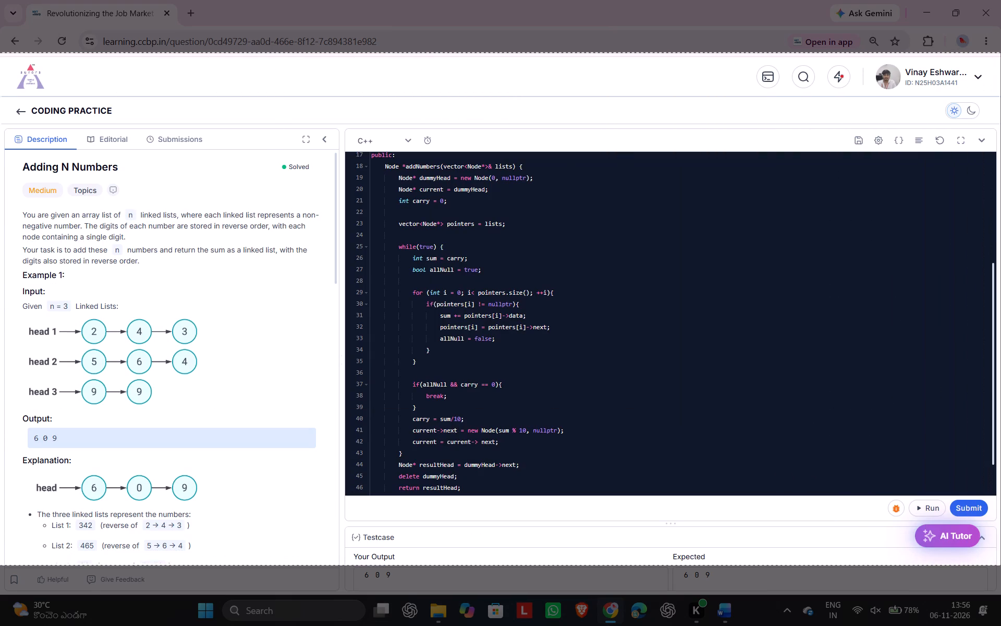
left_click_drag(1000, 565, 1000, 598)
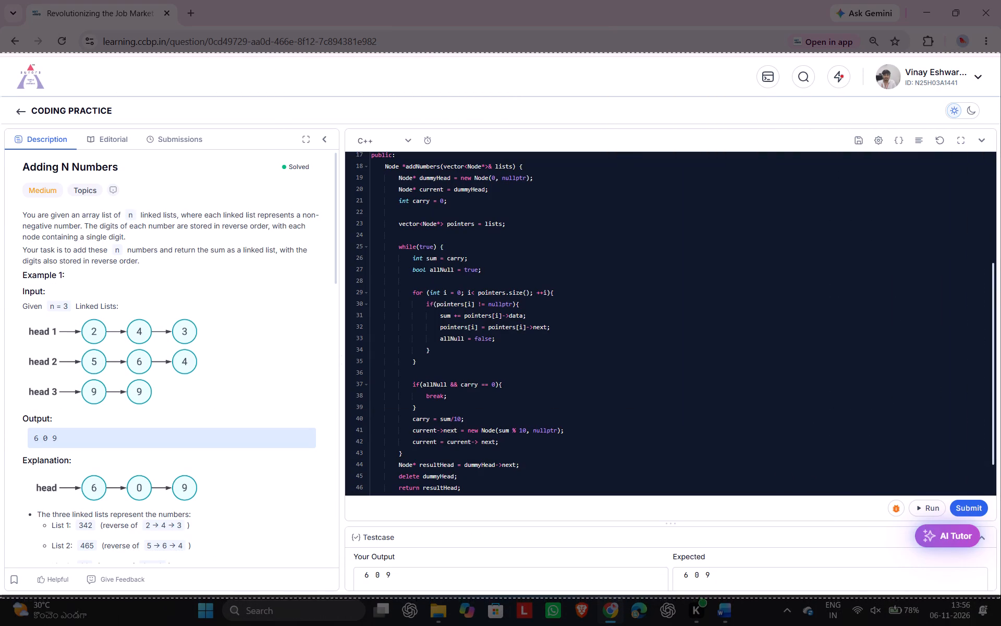
left_click_drag(1000, 598, 1000, 594)
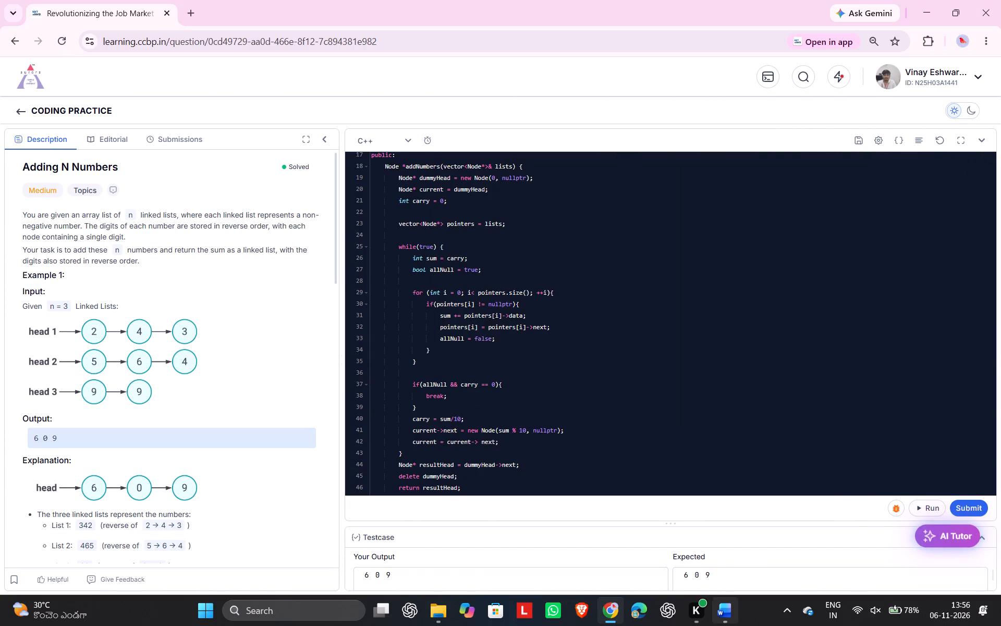
Switch to Word, paste the snip under the 7.INSERTION AT KTH POSITION -LINKED LIST heading, and delete the old Insertion At Kth Position screenshot.
left_click(731, 599)
scroll(531, 414, "down", 4)
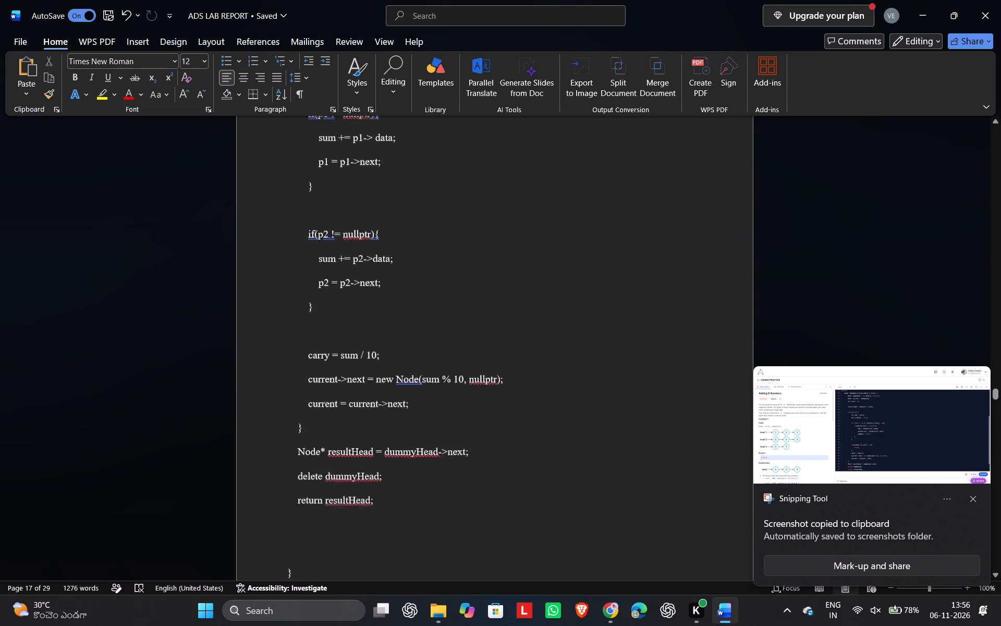
scroll(531, 414, "down", 3)
left_click(456, 415)
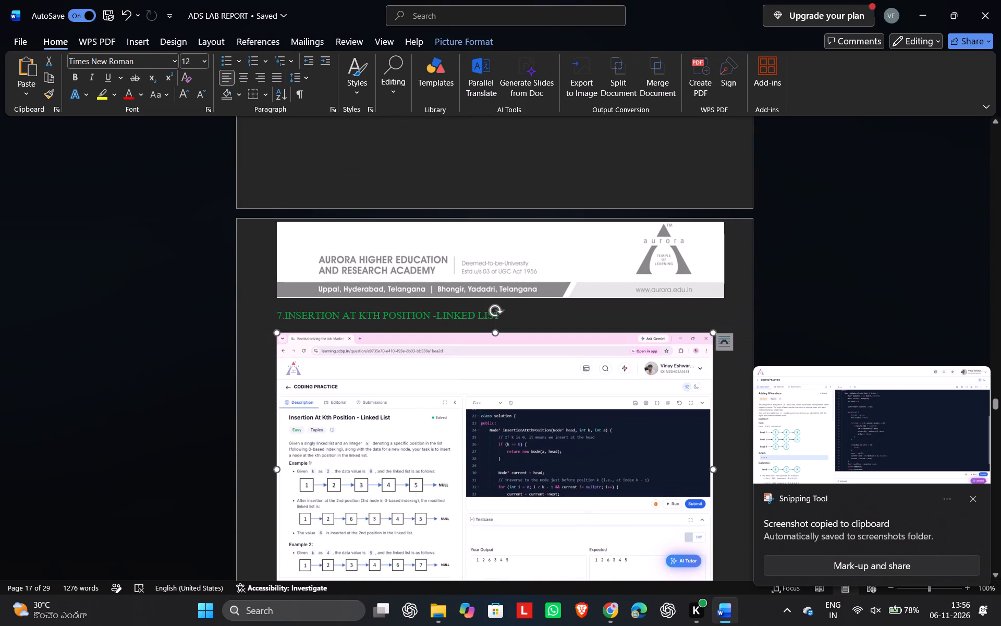
key("ctrl+v")
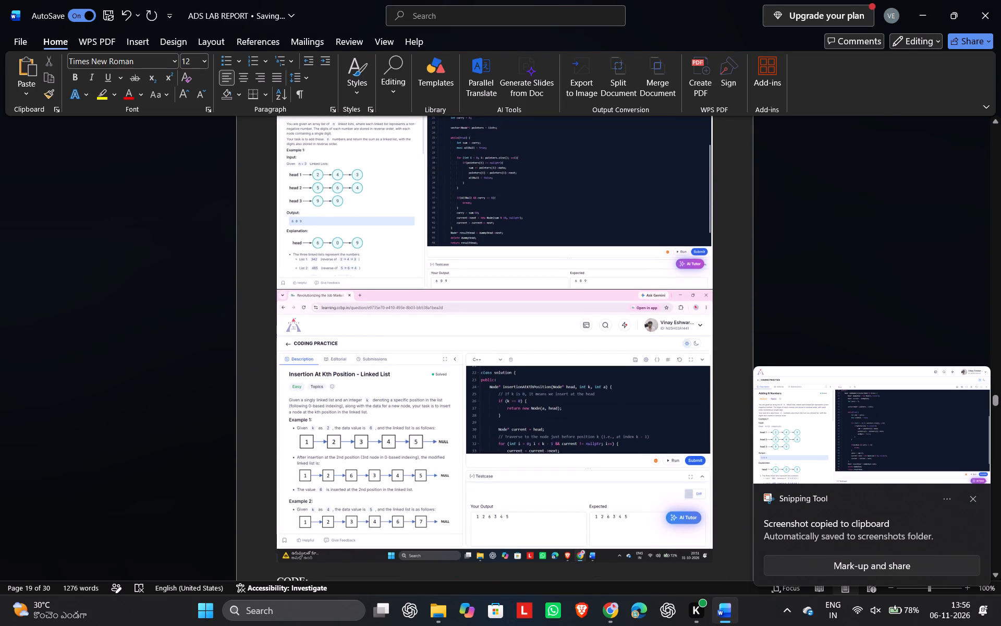
left_click(459, 424)
key("BackSpace")
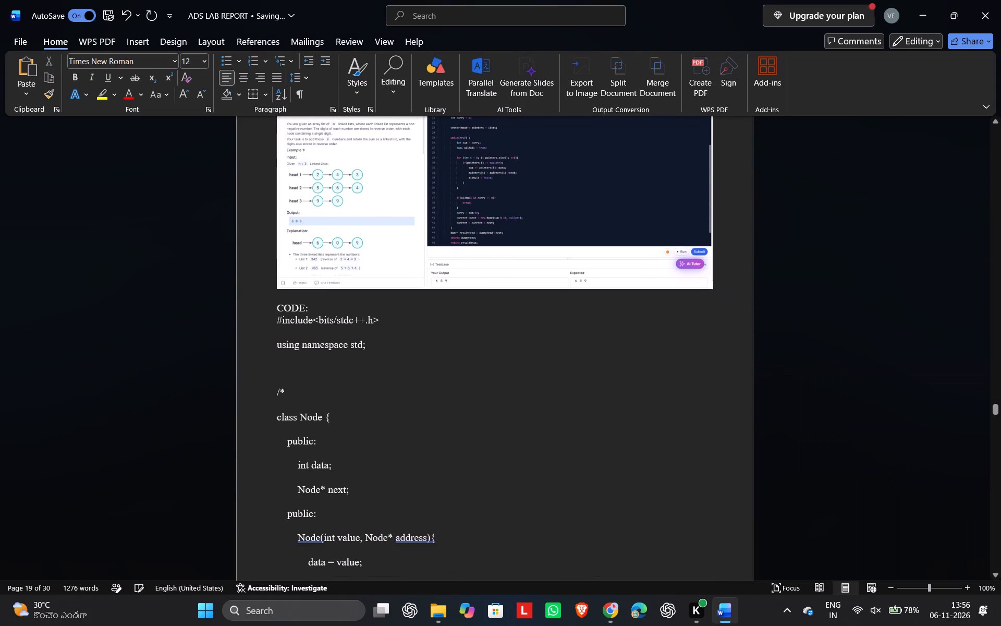
Replace the text of heading 7, INSERTION AT KTH POSITION -LINKED LIST, with ADDING N NUMBERS, keeping the number.
scroll(621, 317, "up", 1)
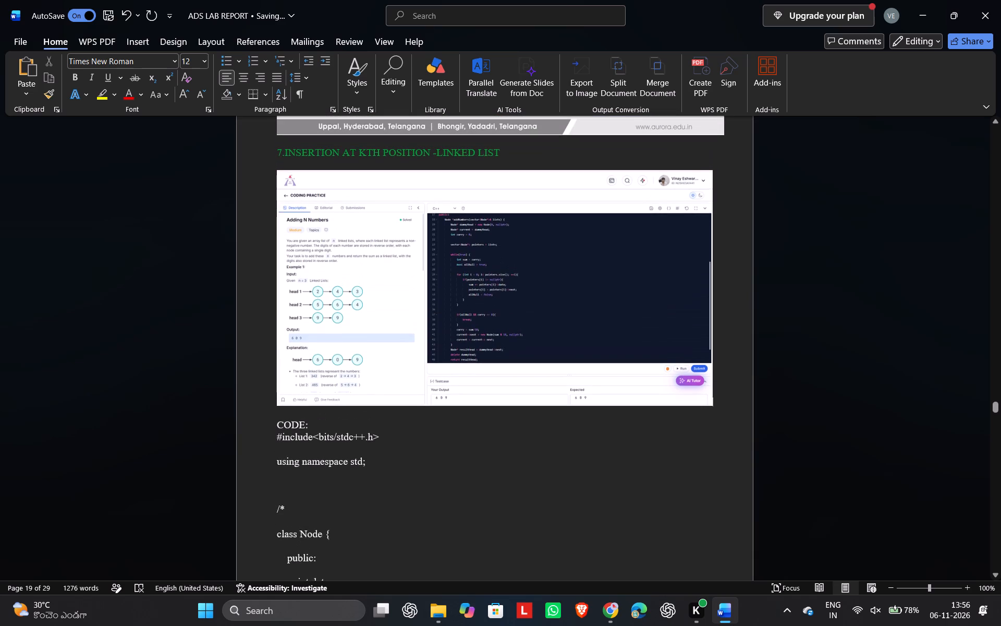
left_click_drag(512, 151, 334, 144)
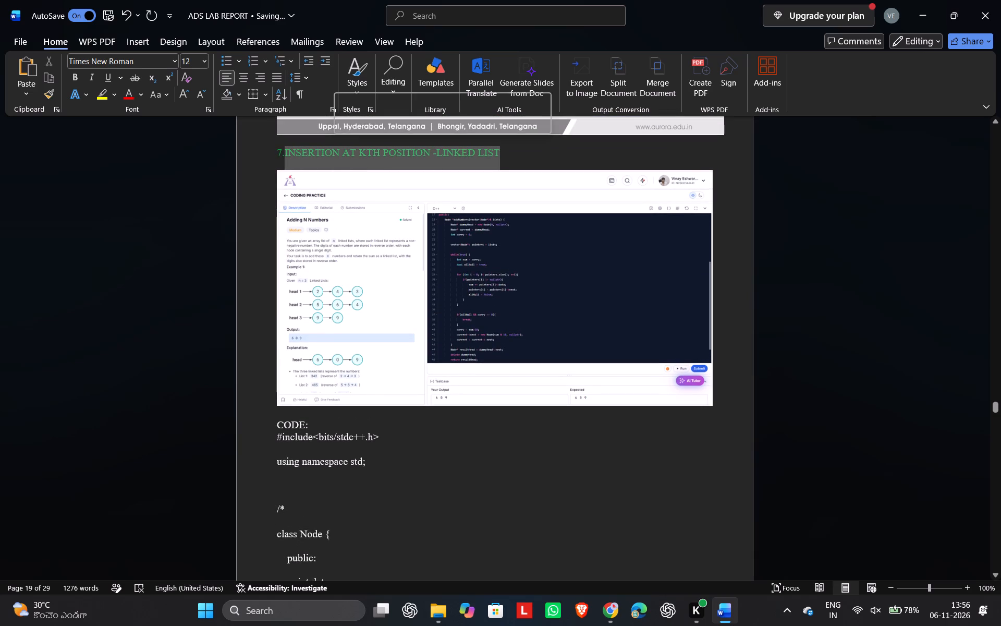
key("BackSpace")
type("ADDING")
key("space")
type("N")
key("space")
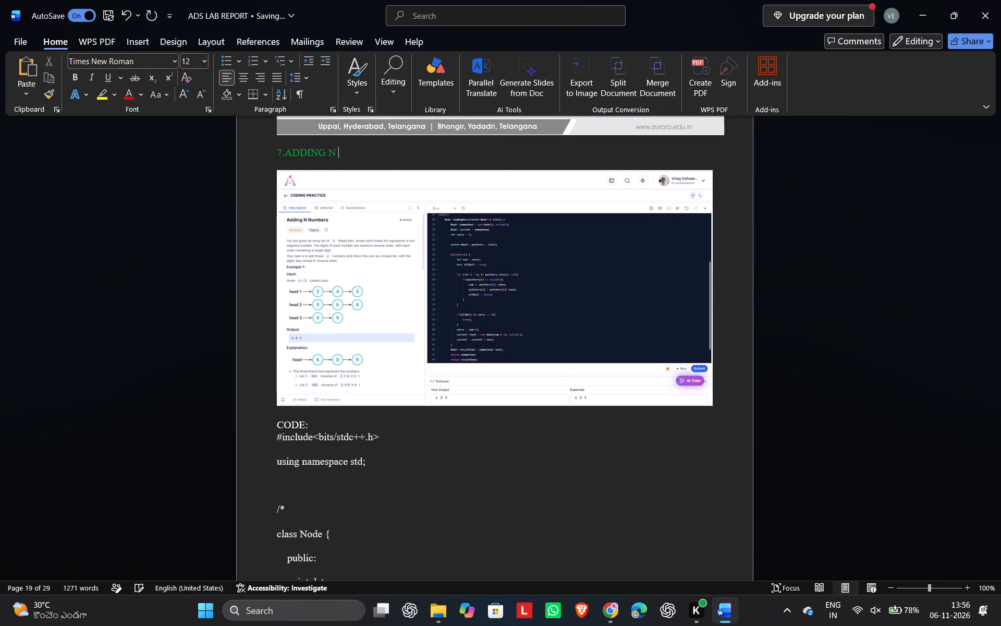
type("NUMBERS")
Switch to Chrome and copy the entire Adding N Numbers C++ code from the editor.
scroll(419, 354, "down", 1)
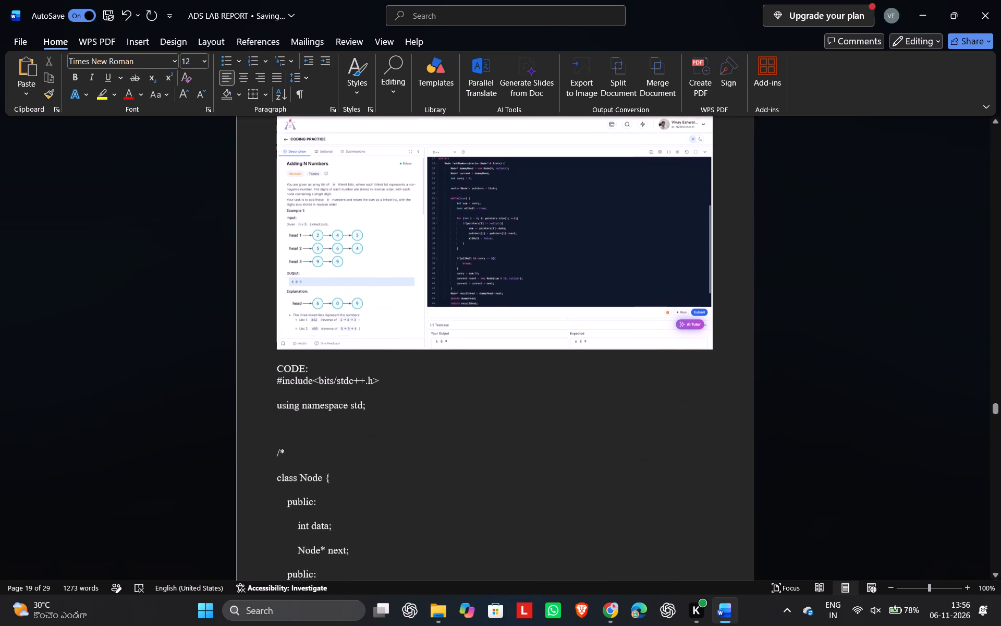
left_click(614, 605)
left_click(592, 363)
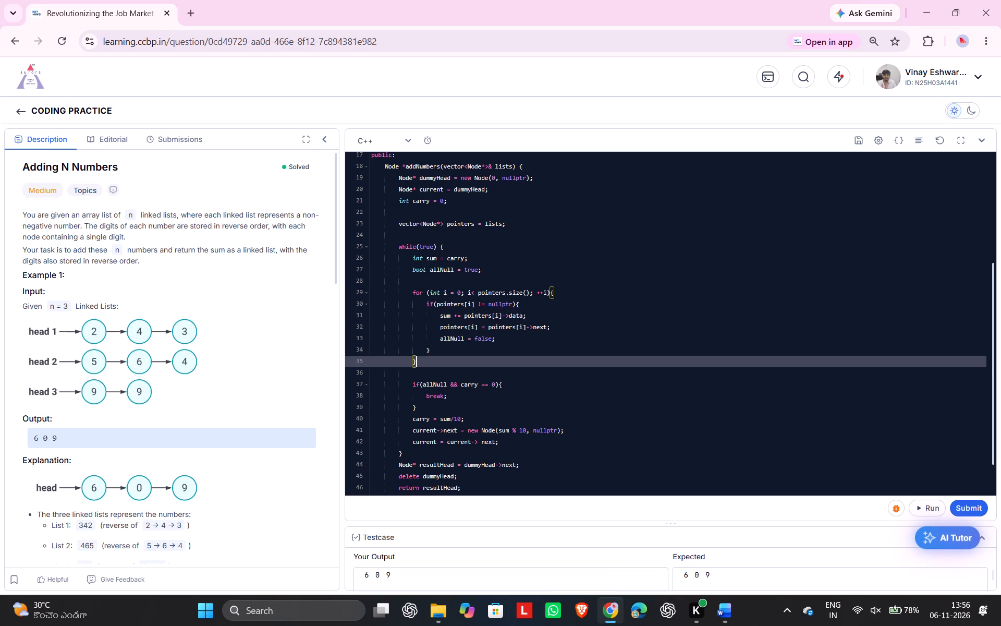
key("ctrl+a")
key("ctrl+c")
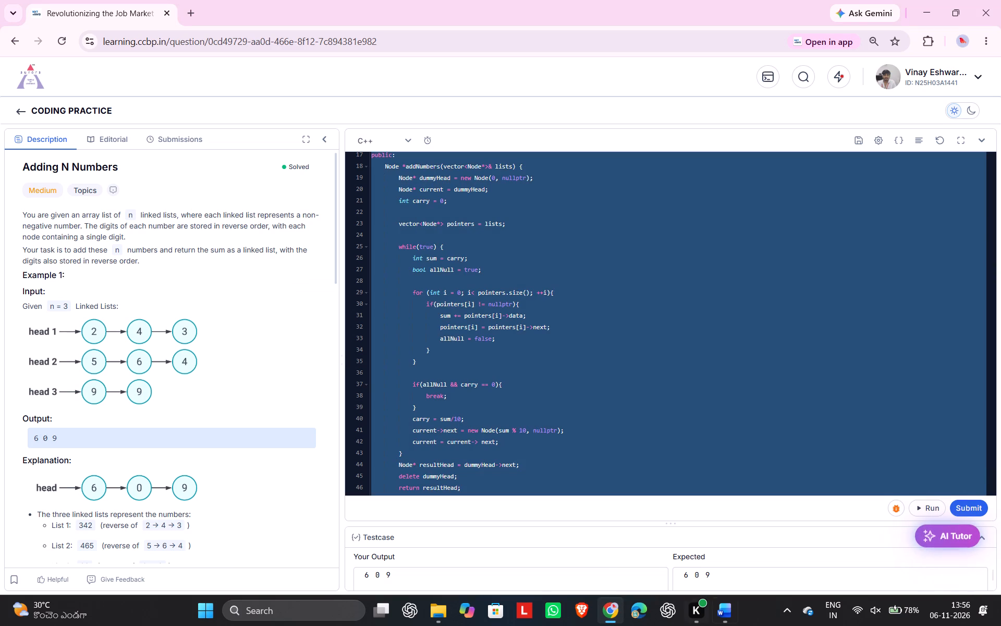
Switch to Word and replace all the old Insertion At Kth Position code under CODE: in entry 7 with the copied code.
left_click(730, 625)
scroll(378, 429, "down", 1)
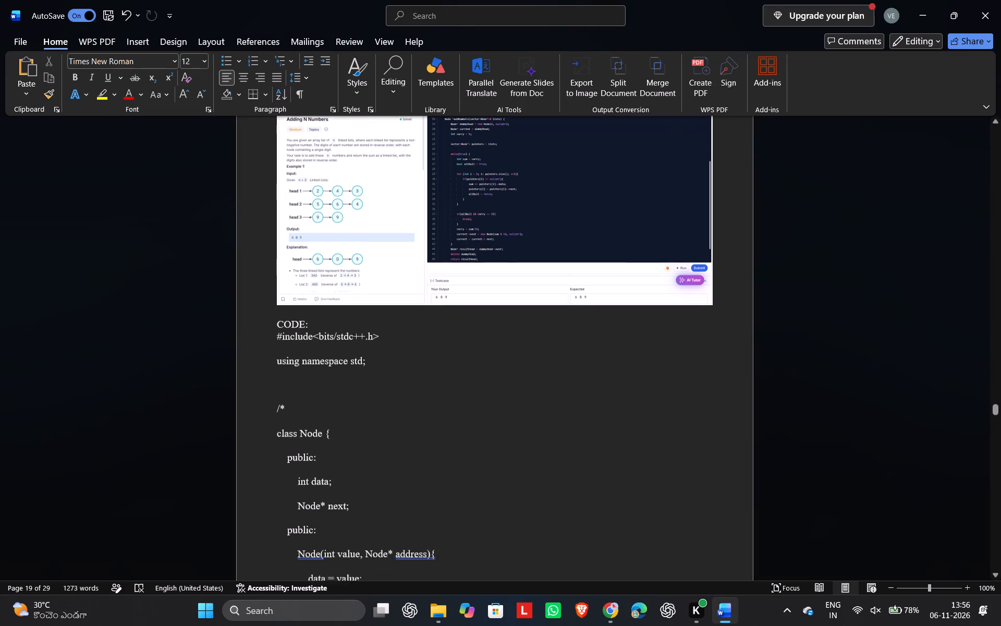
scroll(378, 429, "down", 1)
left_click_drag(275, 310, 377, 594)
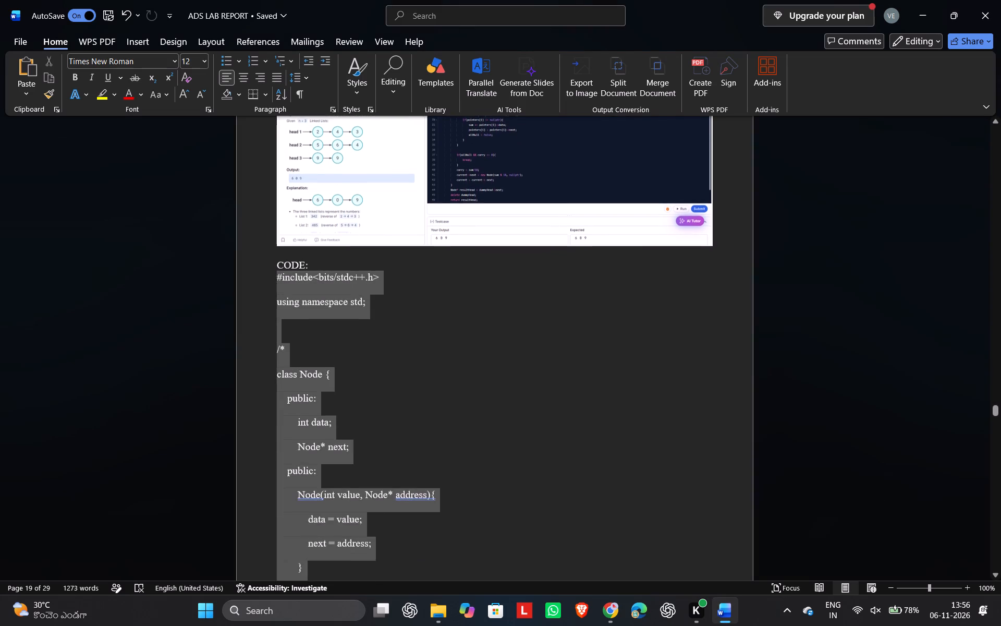
left_click_drag(377, 594, 377, 596)
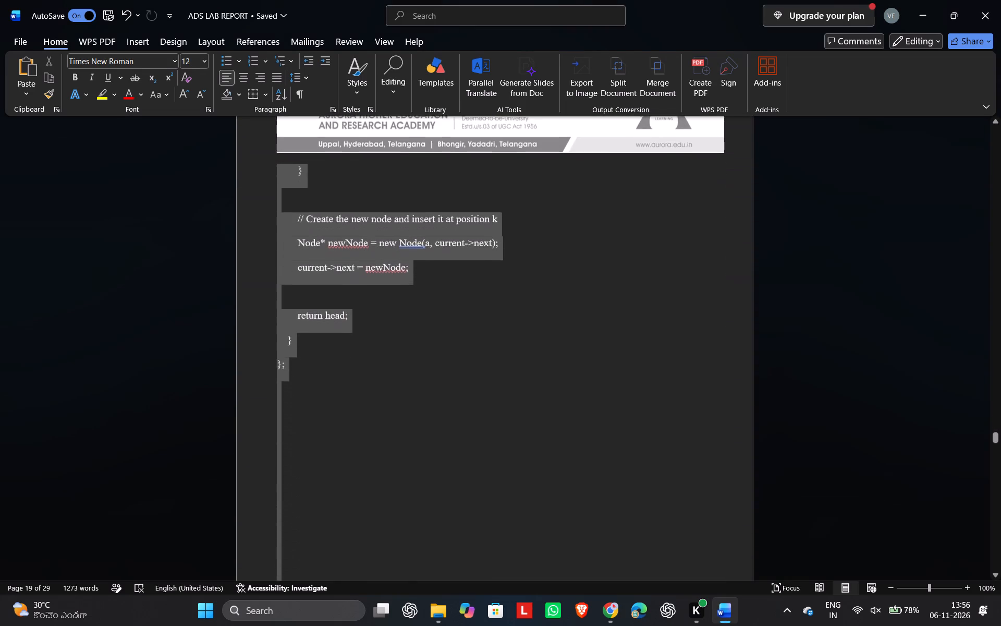
left_click_drag(377, 596, 361, 105)
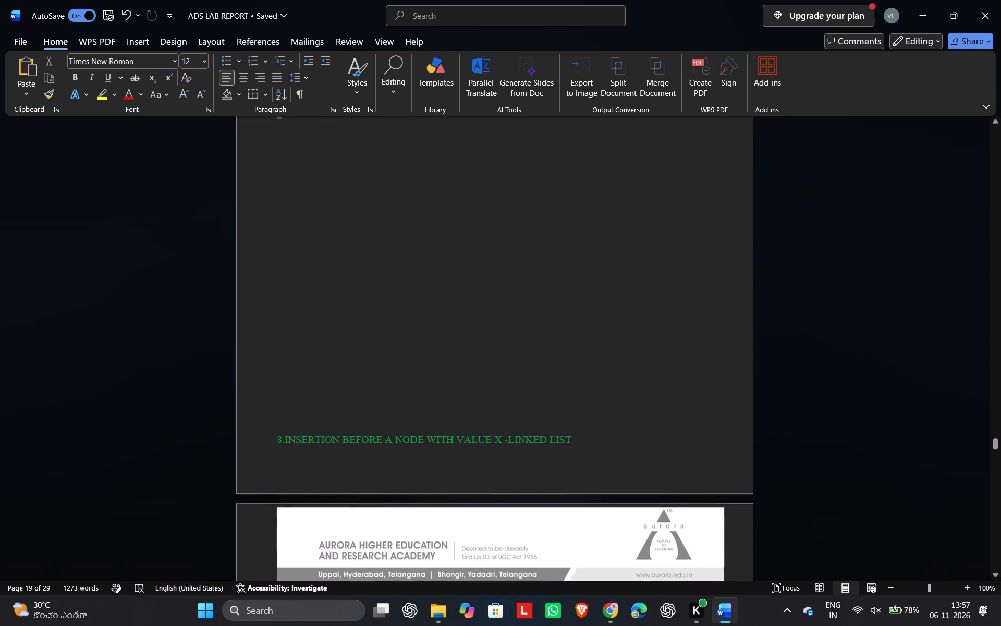
left_click_drag(361, 105, 382, 332)
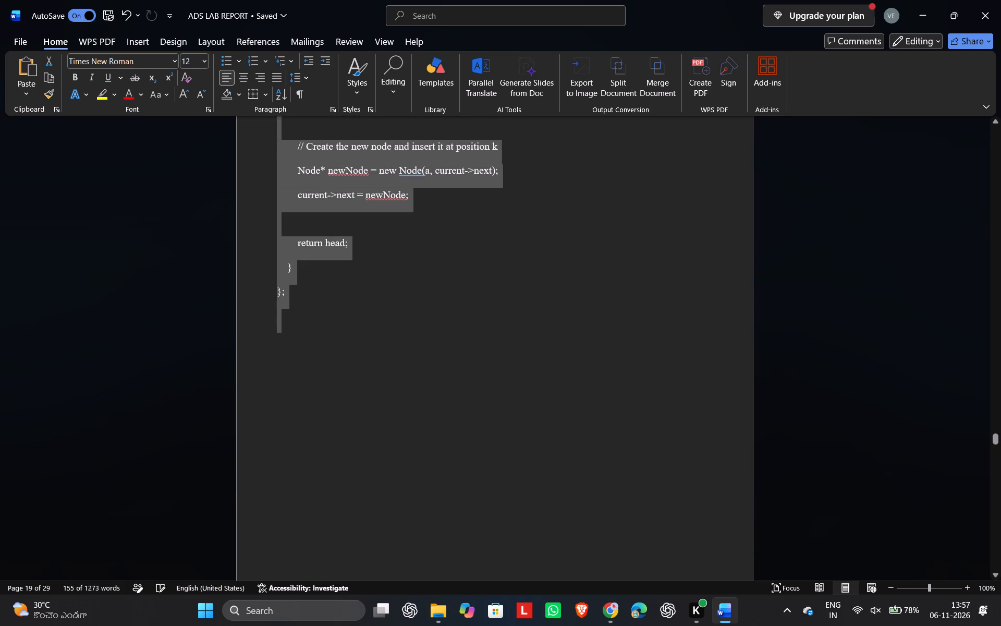
key("ctrl+v")
Check the pasted code in entry 7 from its start to the following heading 8 entry.
scroll(425, 381, "down", 2)
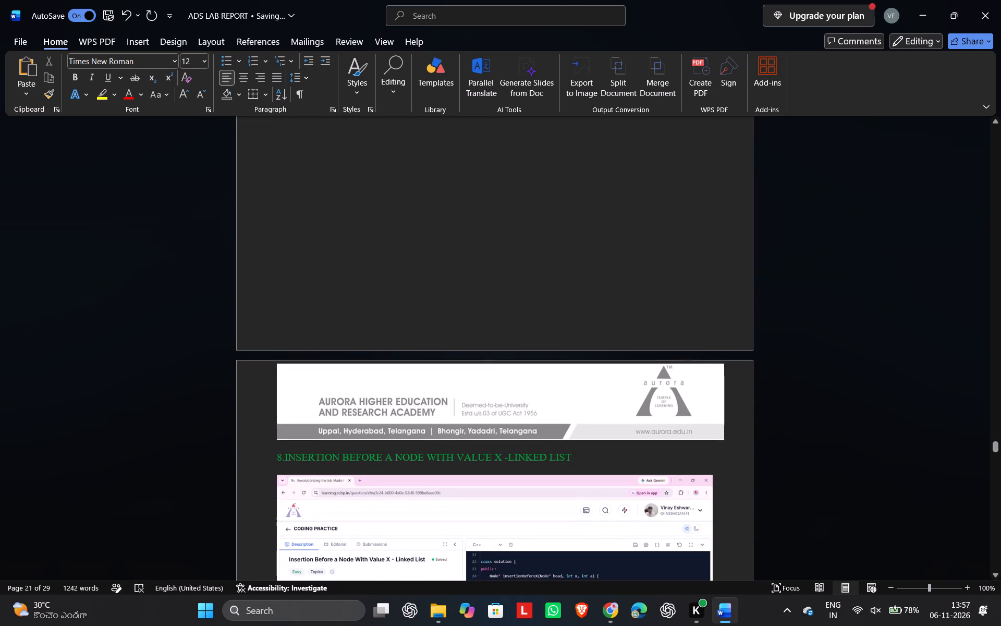
scroll(425, 381, "down", 1)
scroll(575, 443, "up", 3)
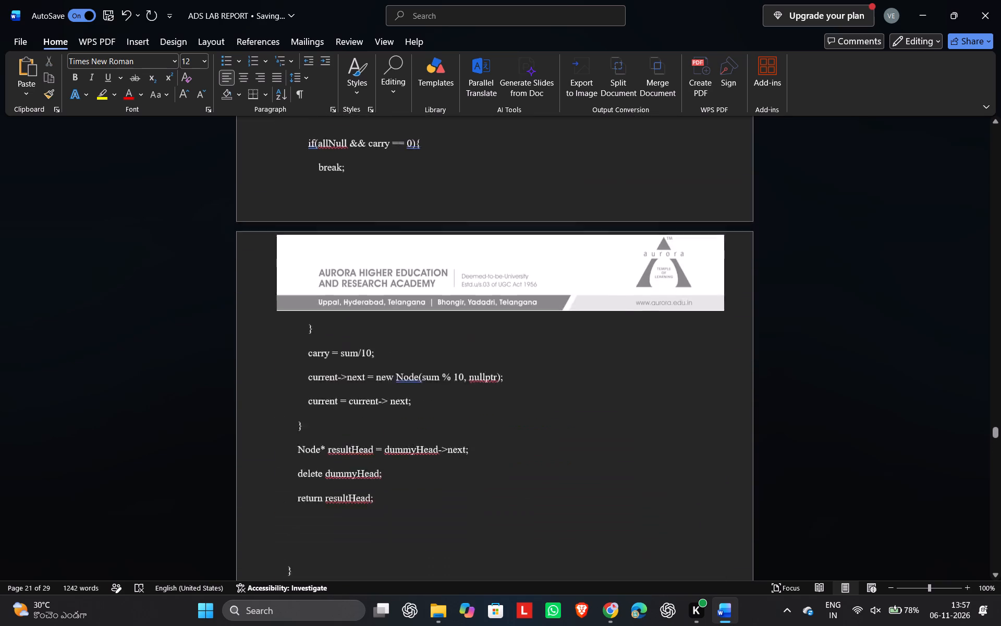
scroll(575, 443, "up", 6)
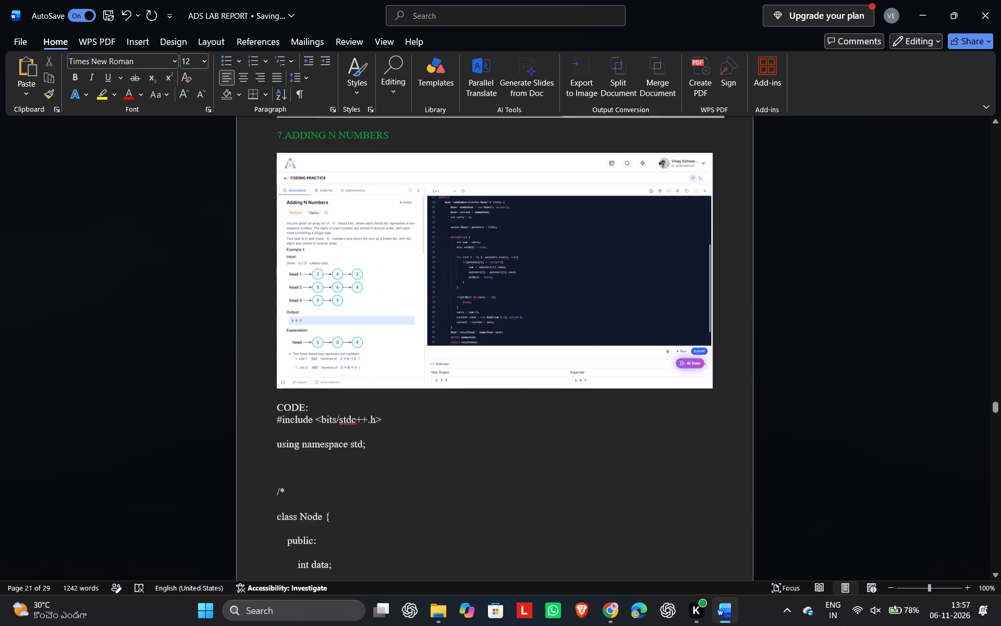
scroll(575, 443, "down", 5)
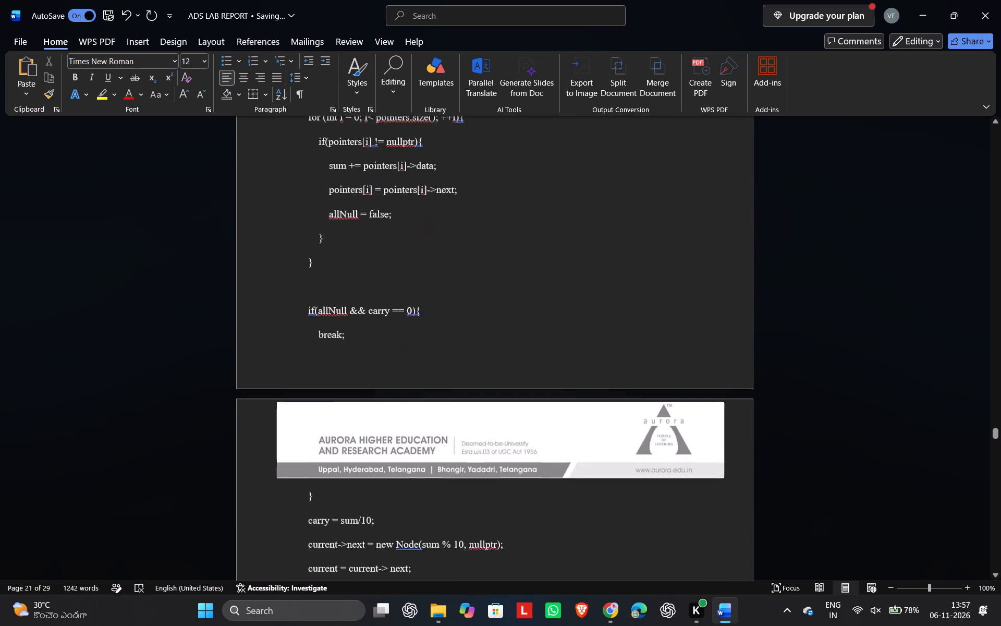
scroll(575, 443, "down", 6)
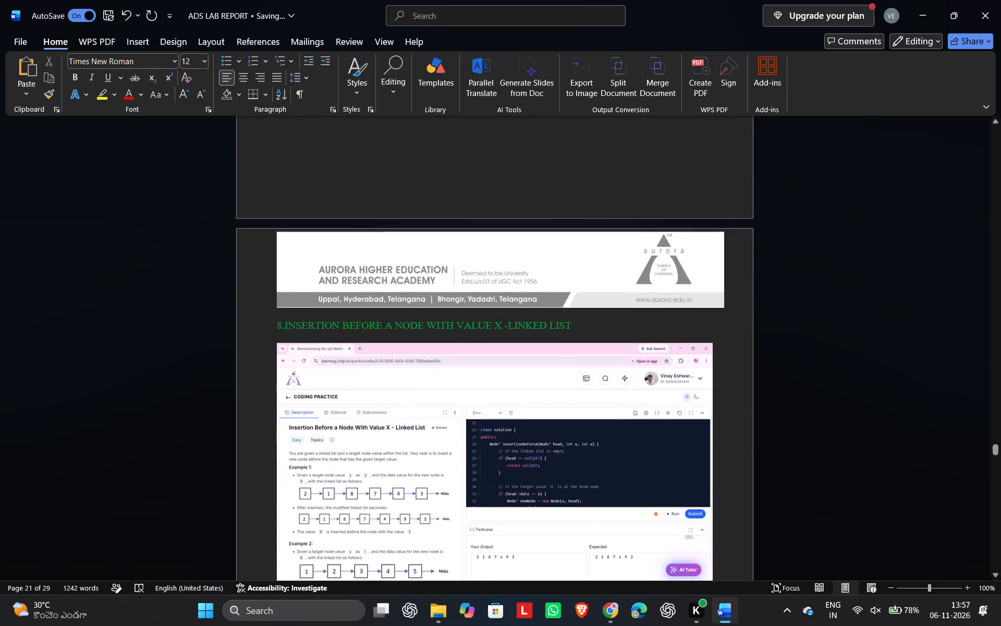
scroll(575, 443, "down", 1)
Switch to Chrome, return to the Linked Lists course page, and open the Coding Practice set of Merge Two Sorted Linked List.
left_click(617, 621)
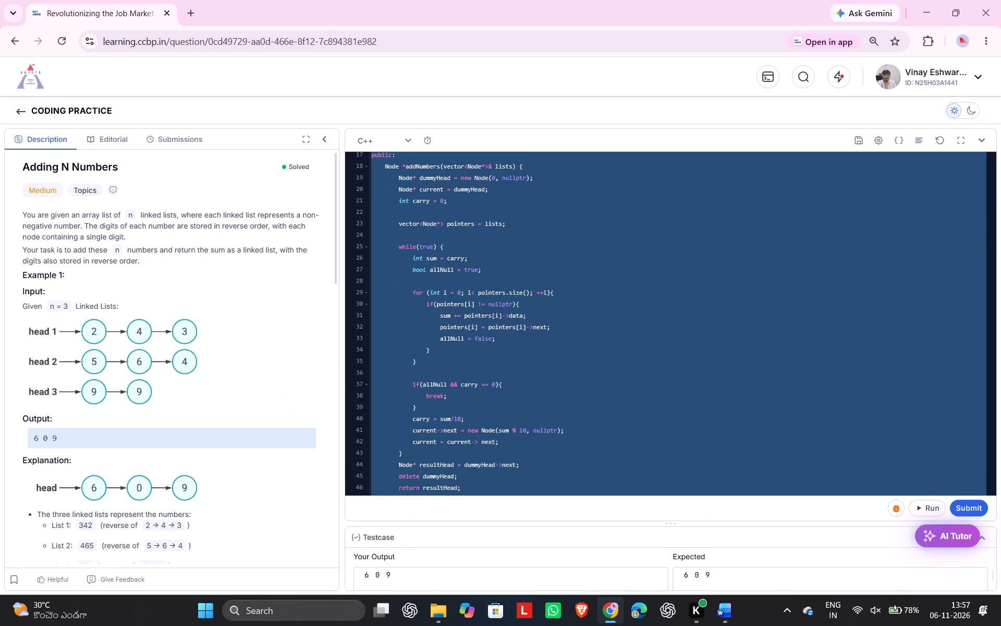
left_click(20, 110)
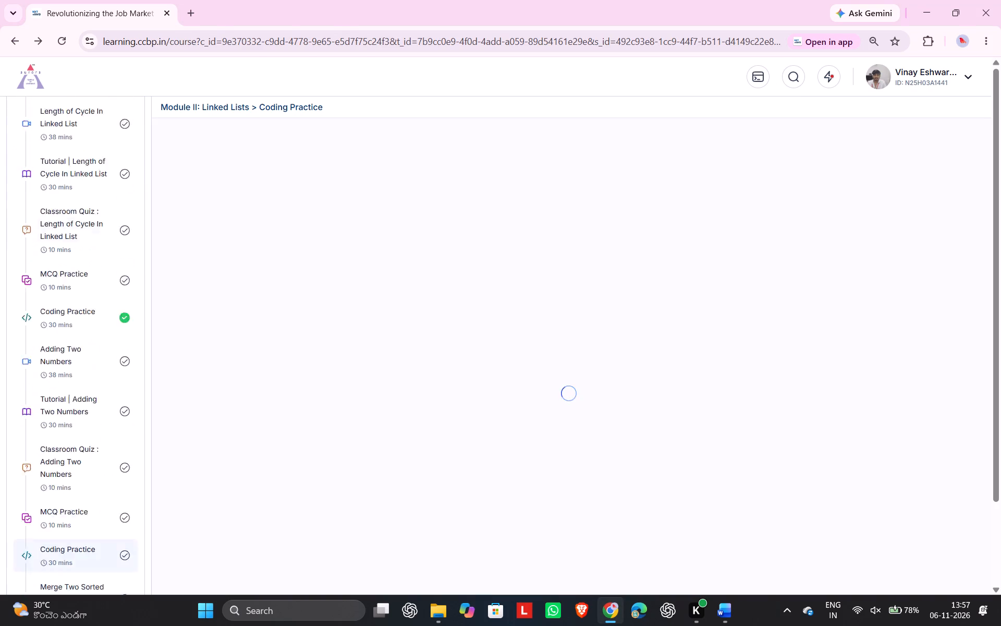
scroll(35, 411, "down", 2)
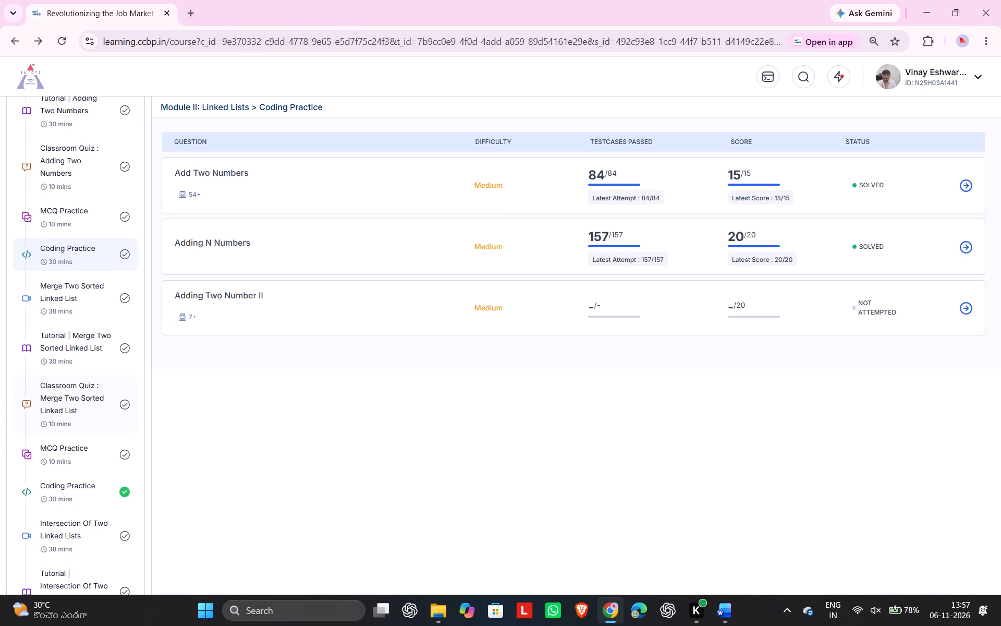
scroll(35, 411, "down", 1)
left_click(53, 469)
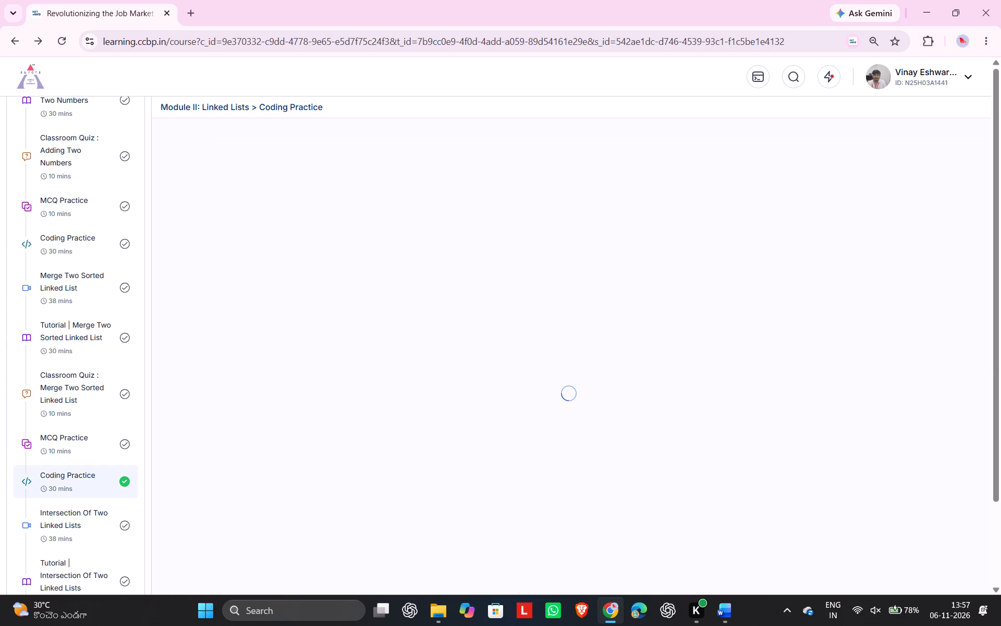
Check the Intersection Of Two Linked Lists and Adding Two Numbers Coding Practice sets, returning to the Merge Two Sorted Linked List set.
scroll(94, 473, "down", 2)
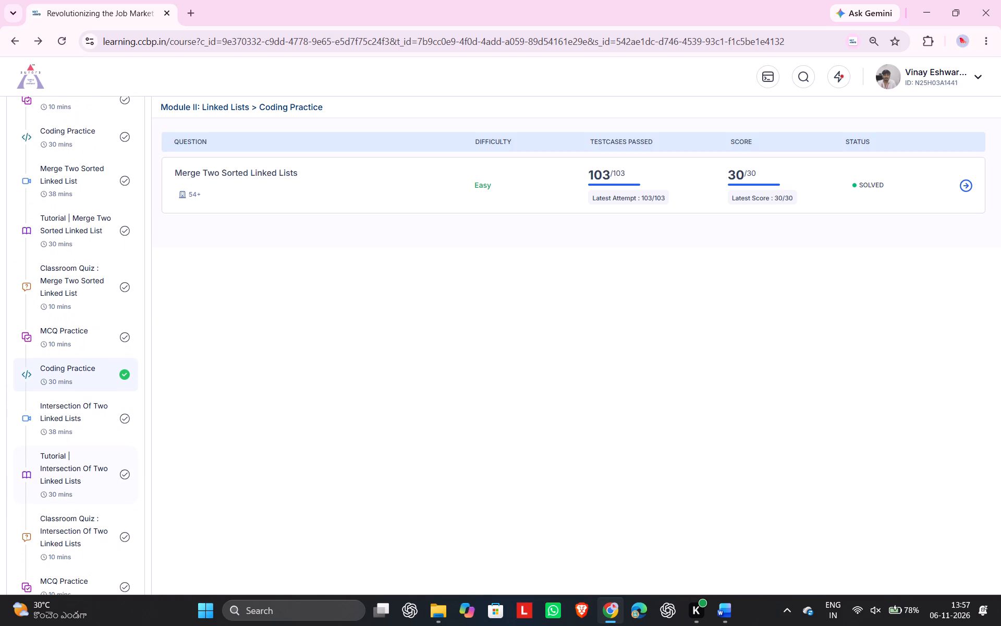
scroll(94, 473, "down", 2)
left_click(90, 487)
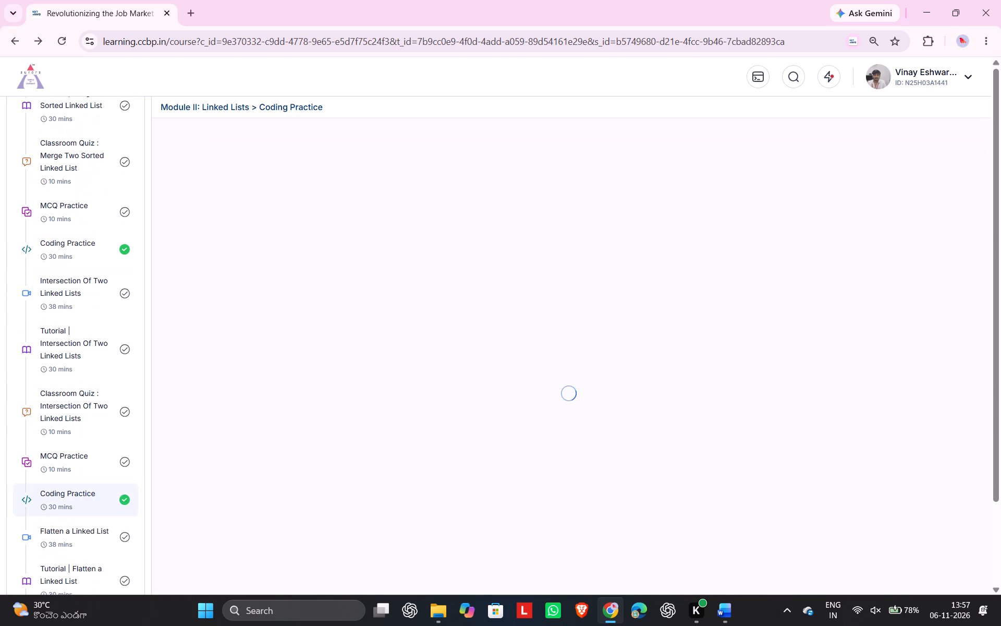
scroll(90, 487, "down", 2)
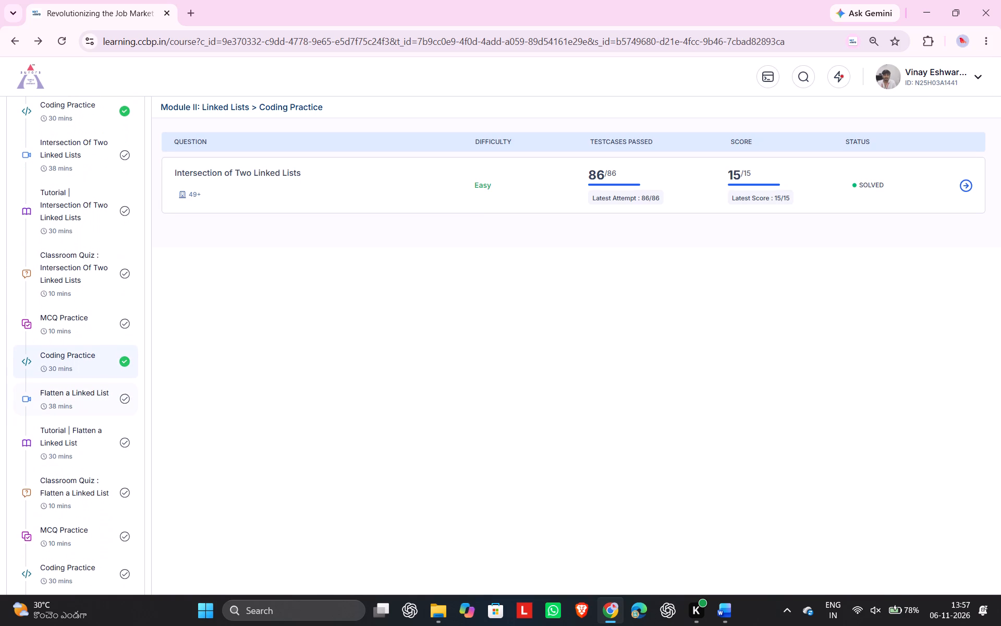
scroll(81, 396, "up", 2)
left_click(80, 225)
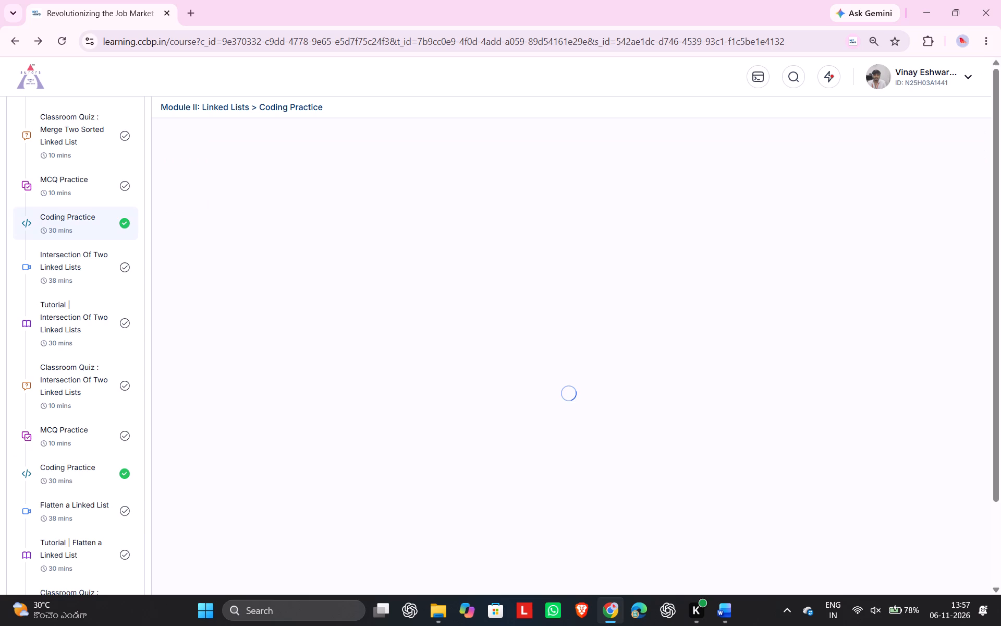
scroll(80, 225, "up", 3)
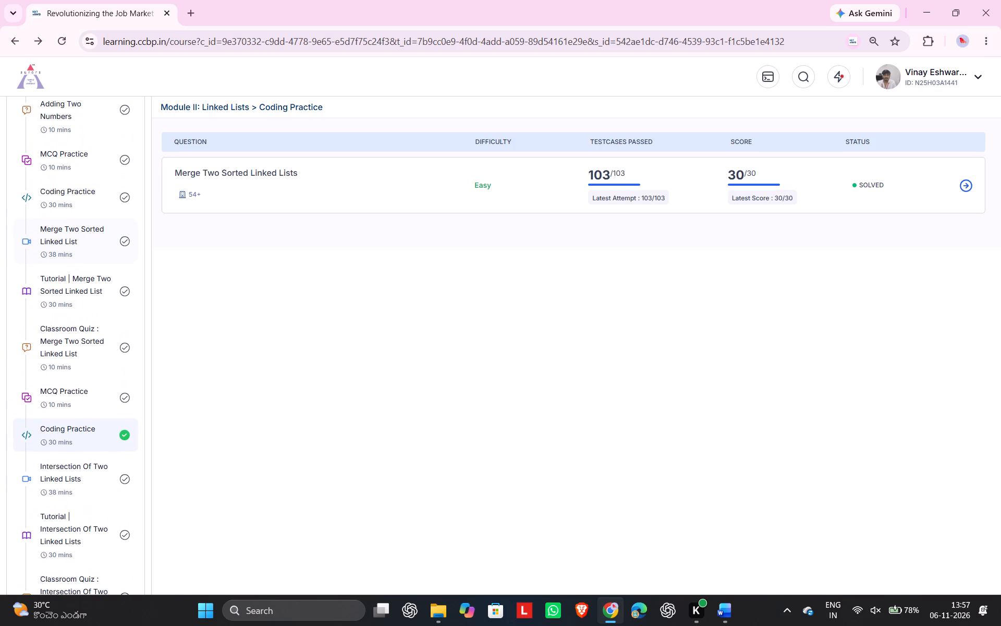
left_click(87, 194)
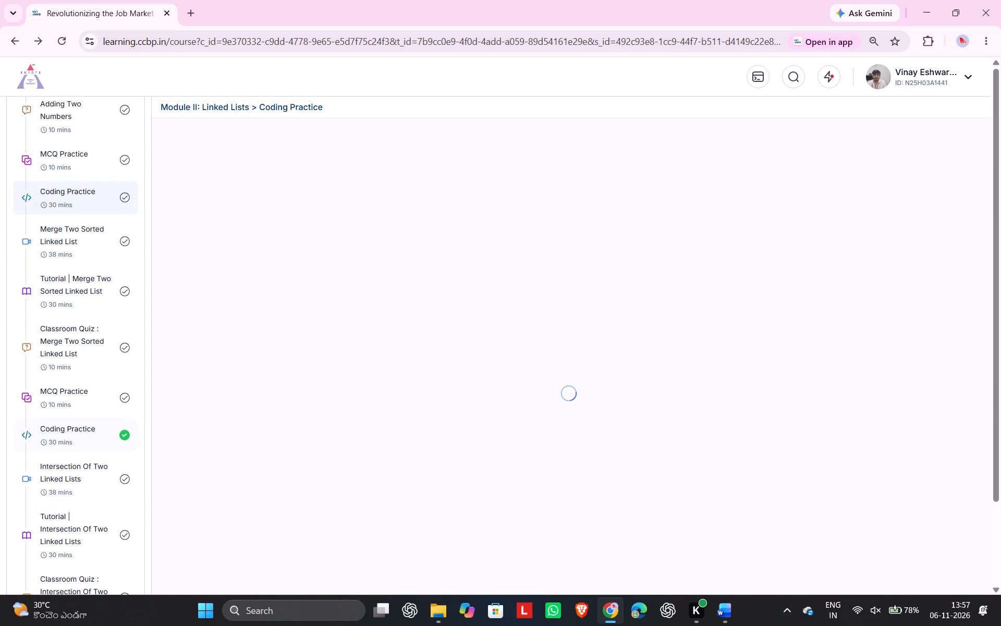
left_click(83, 428)
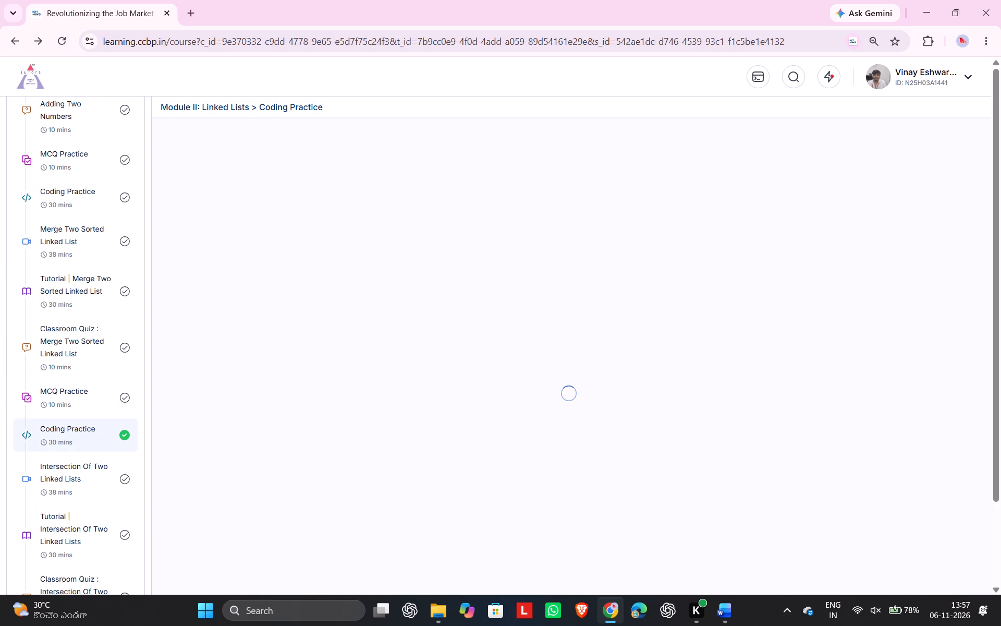
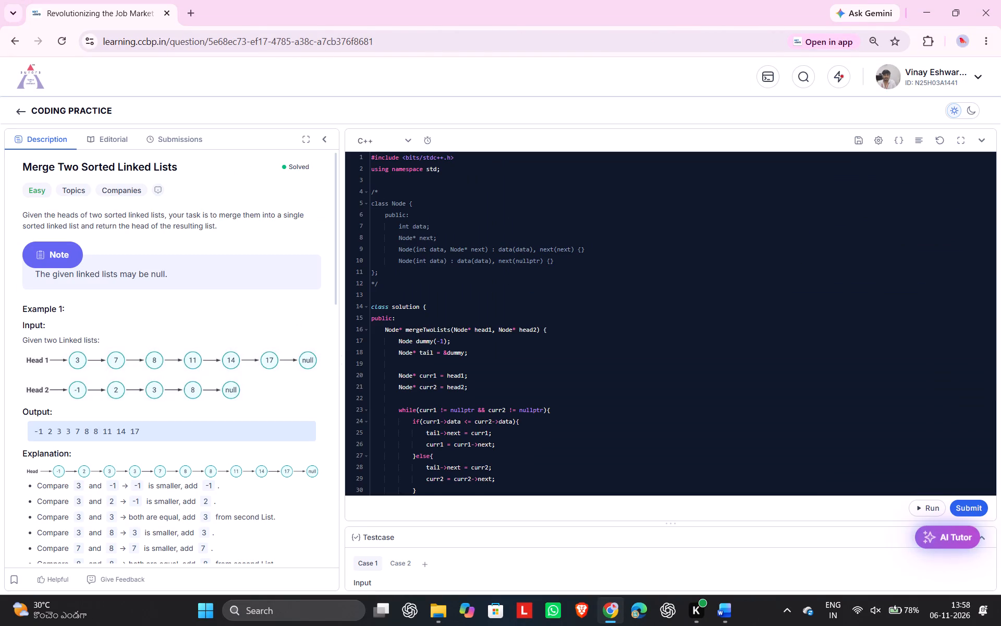
Run the Merge Two Sorted Linked Lists solution and resize the code and testcase areas so the code and output comparison both show.
left_click(925, 516)
scroll(600, 280, "down", 1)
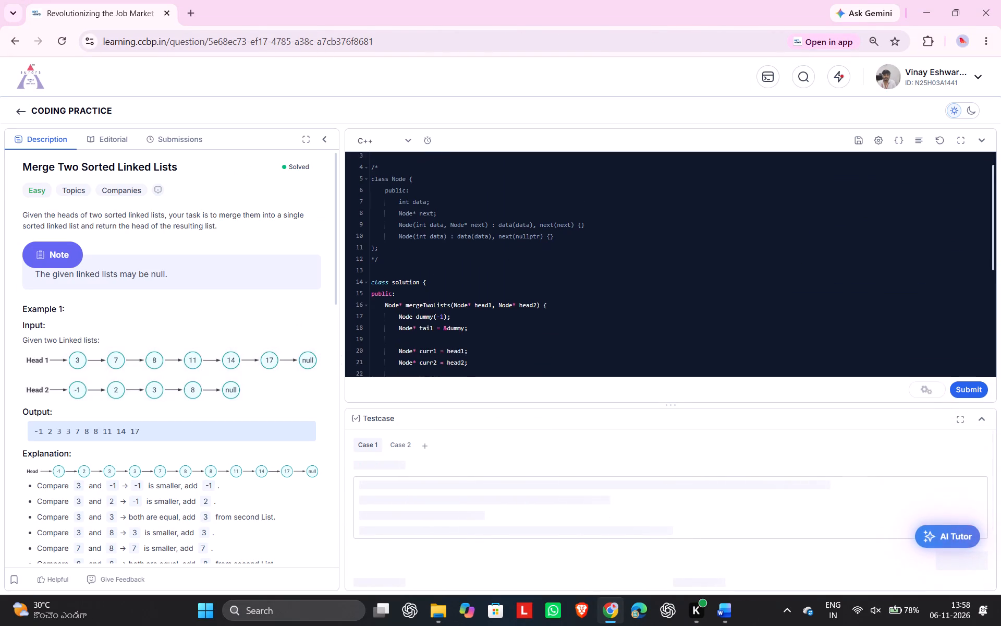
scroll(600, 280, "down", 3)
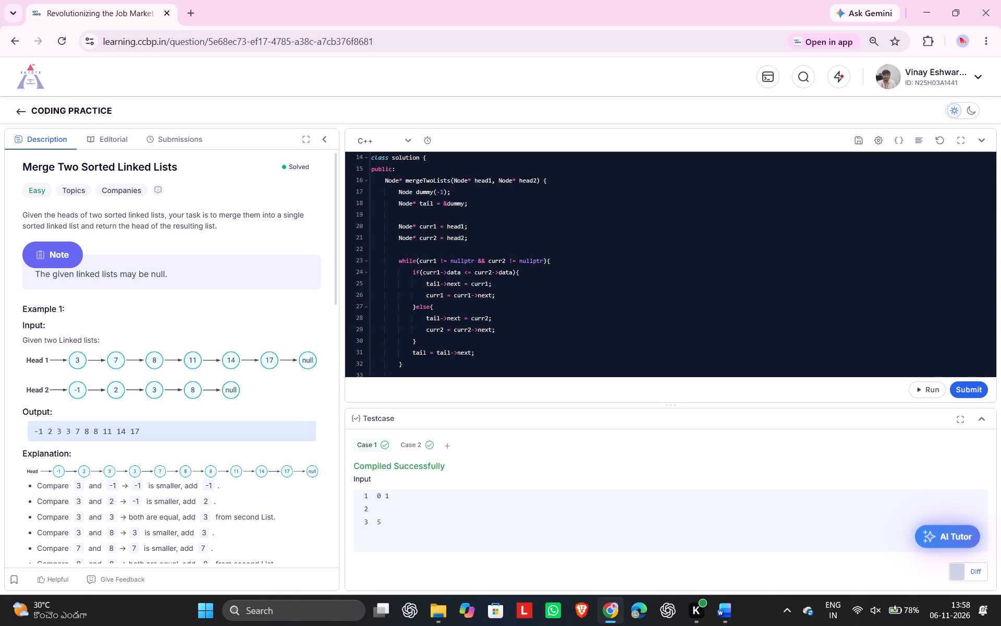
left_click_drag(675, 405, 653, 527)
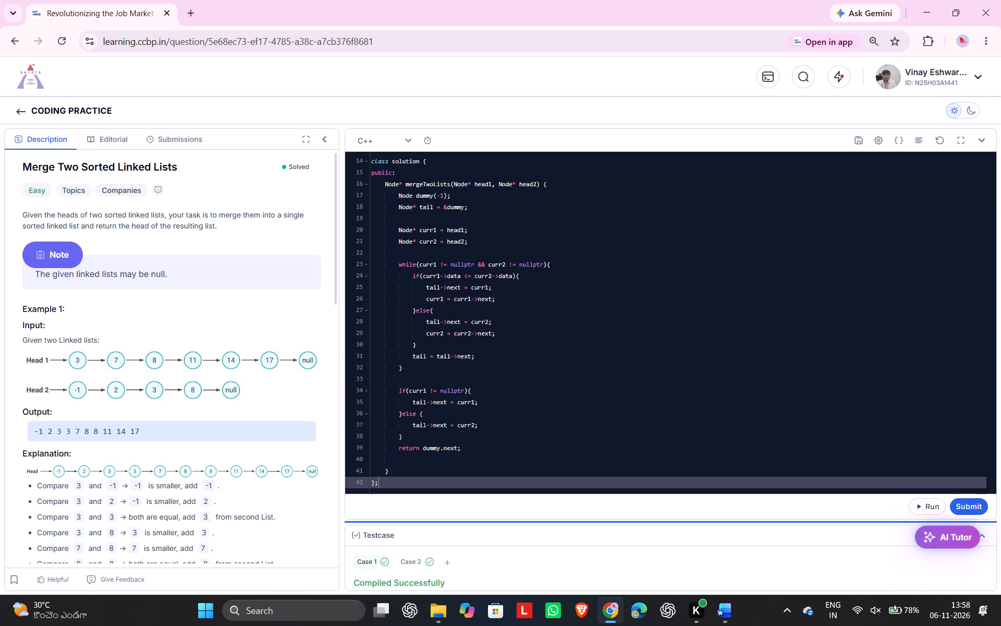
left_click_drag(653, 527, 648, 506)
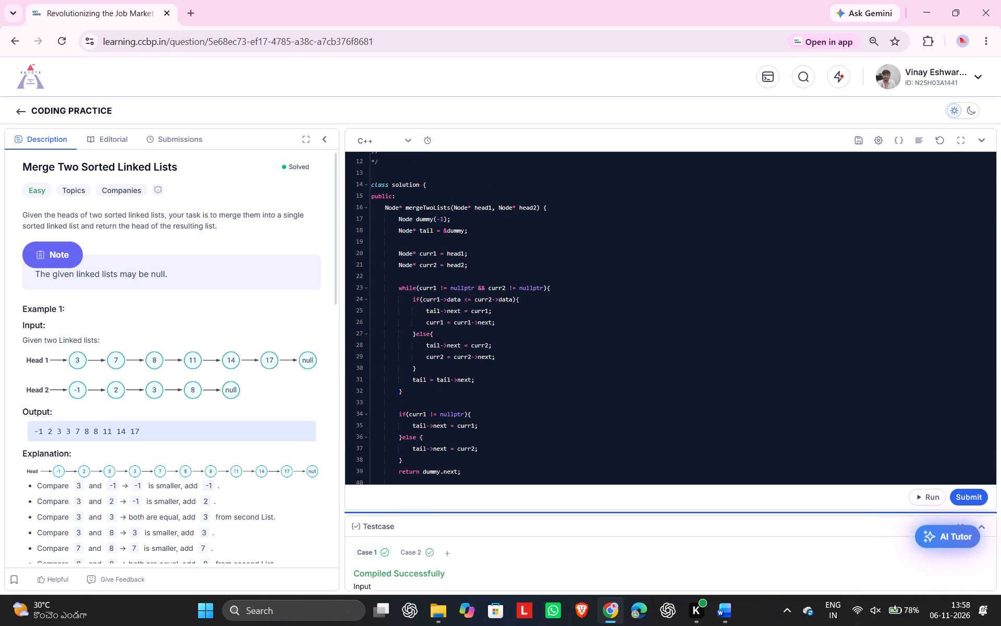
left_click_drag(648, 506, 646, 497)
scroll(646, 396, "down", 1)
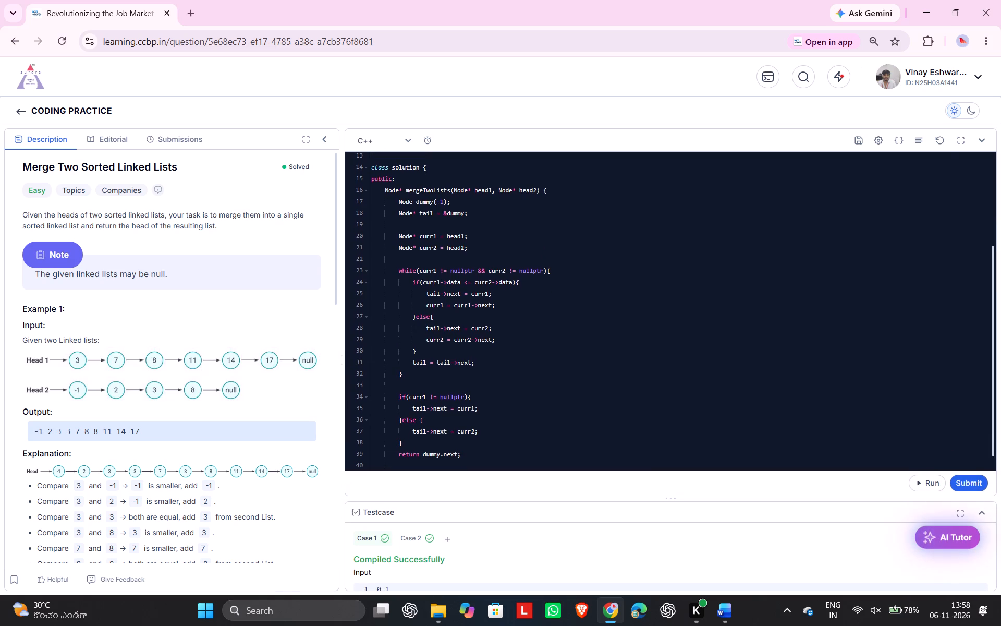
scroll(603, 535, "down", 1)
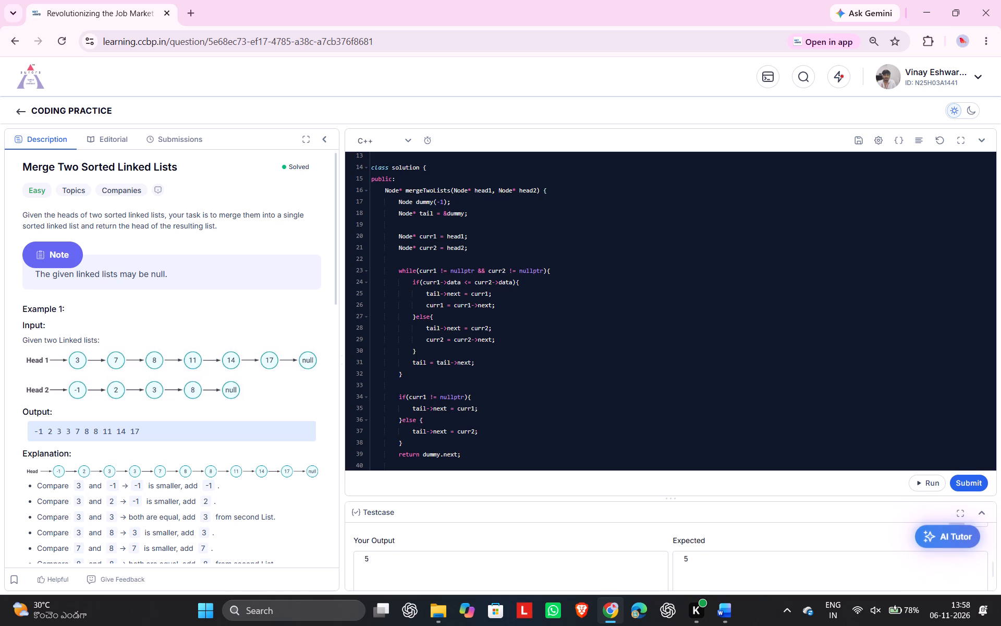
scroll(603, 535, "down", 1)
Capture a screenshot of the Merge Two Sorted Linked Lists page area, from below the address bar to just above the taskbar.
key("shift+super+s")
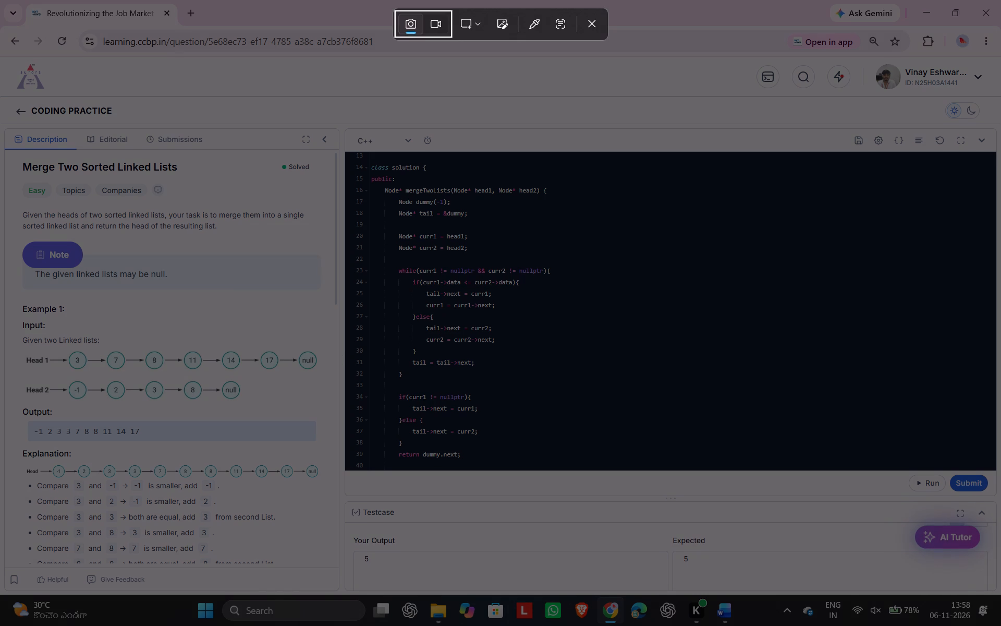
left_click_drag(0, 56, 1000, 598)
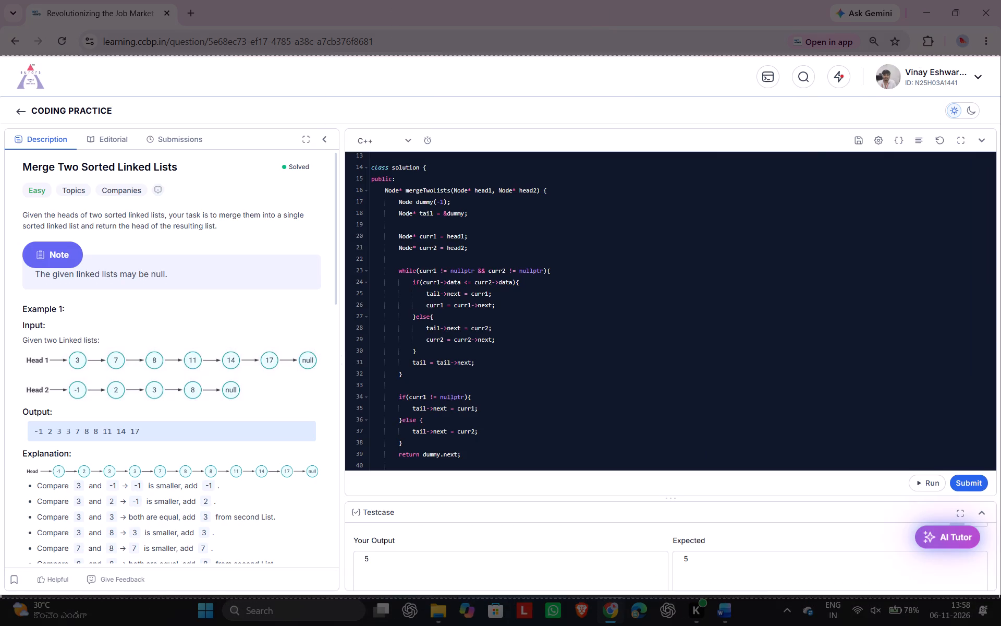
left_click_drag(1000, 598, 1000, 595)
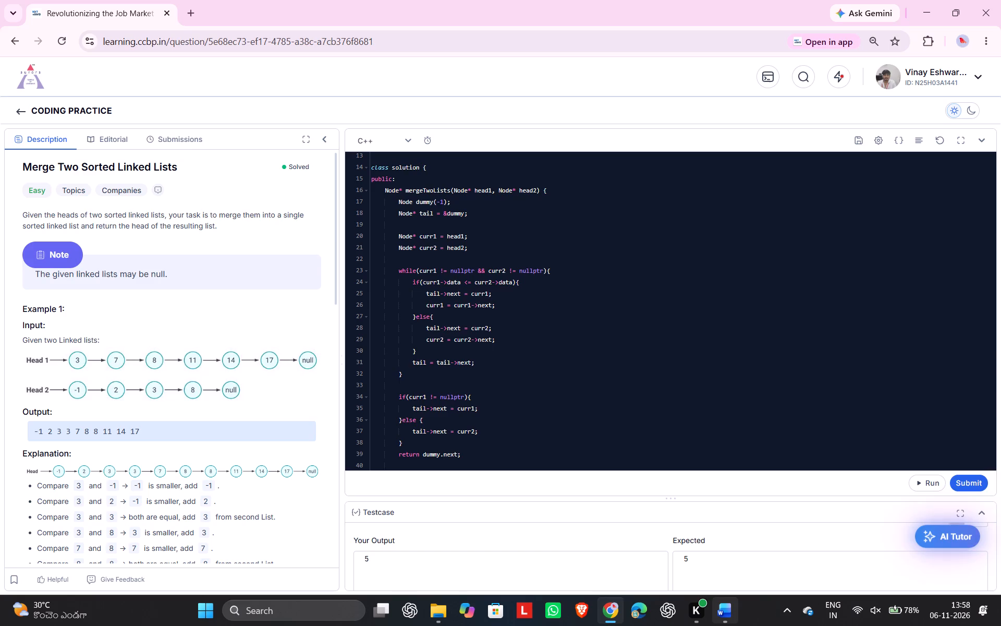
Switch to Word and replace the old Insertion Before a Node screenshot in entry 8 with the captured one.
left_click(732, 610)
scroll(546, 437, "down", 1)
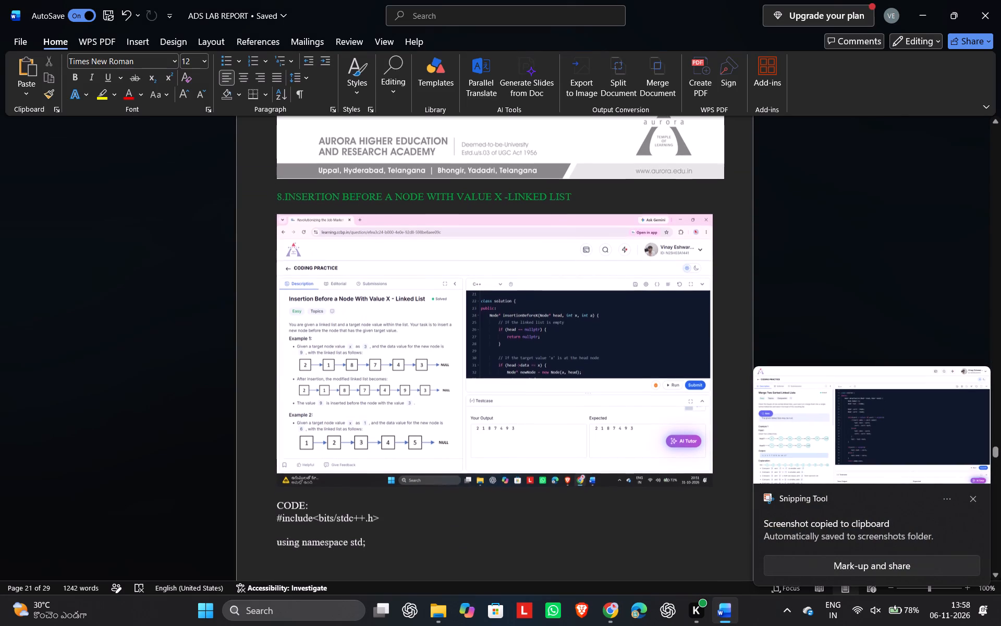
left_click(517, 405)
left_click(517, 405)
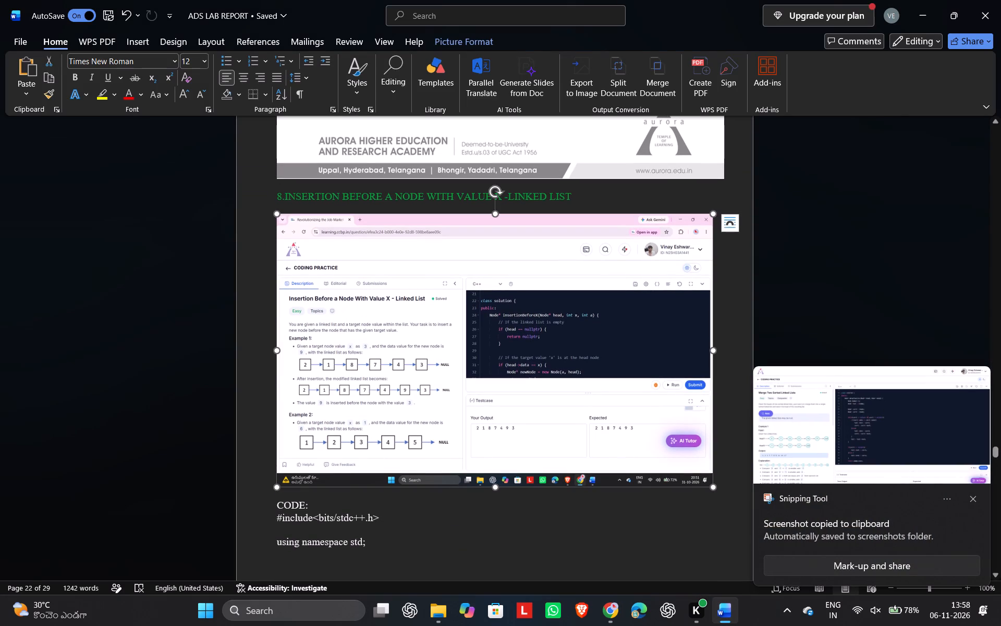
key("ctrl+v")
left_click(470, 423)
key("BackSpace")
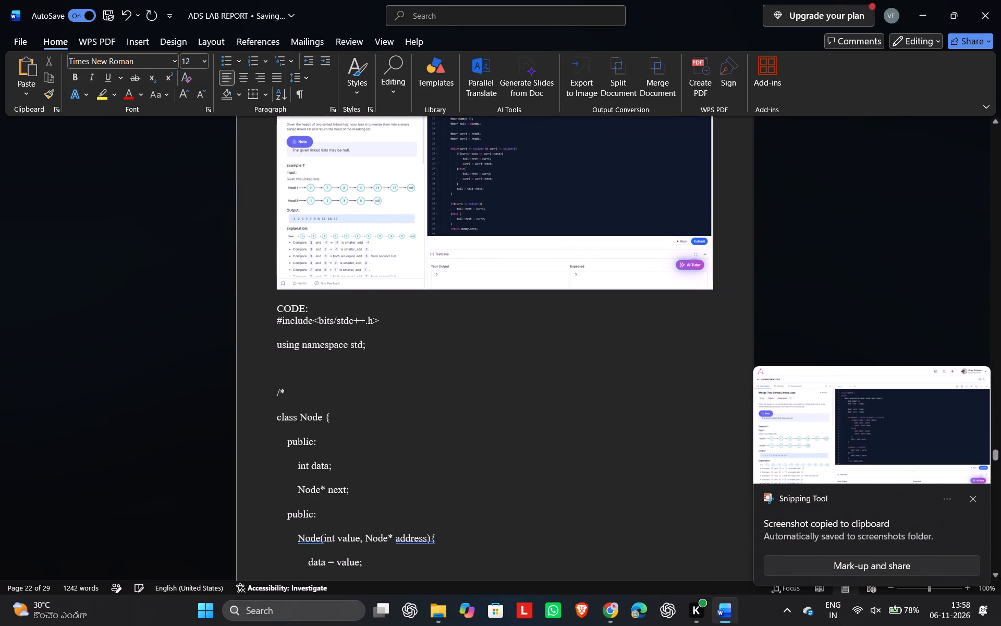
Change the entry 8 heading to "MERGING TWO SORTED LINKED LISTS".
scroll(546, 362, "up", 1)
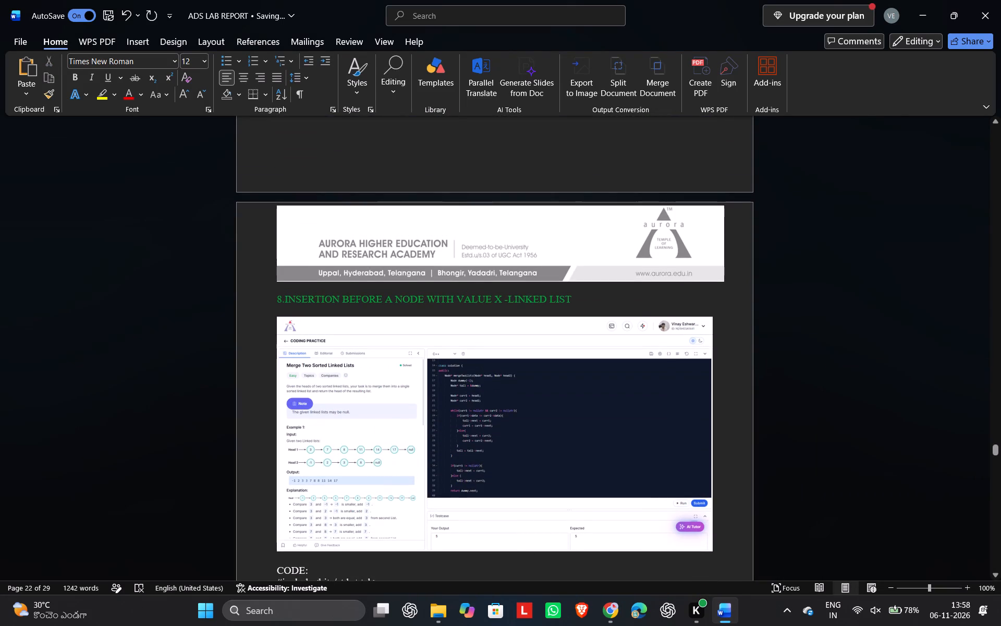
left_click(580, 296)
left_click_drag(507, 302, 377, 297)
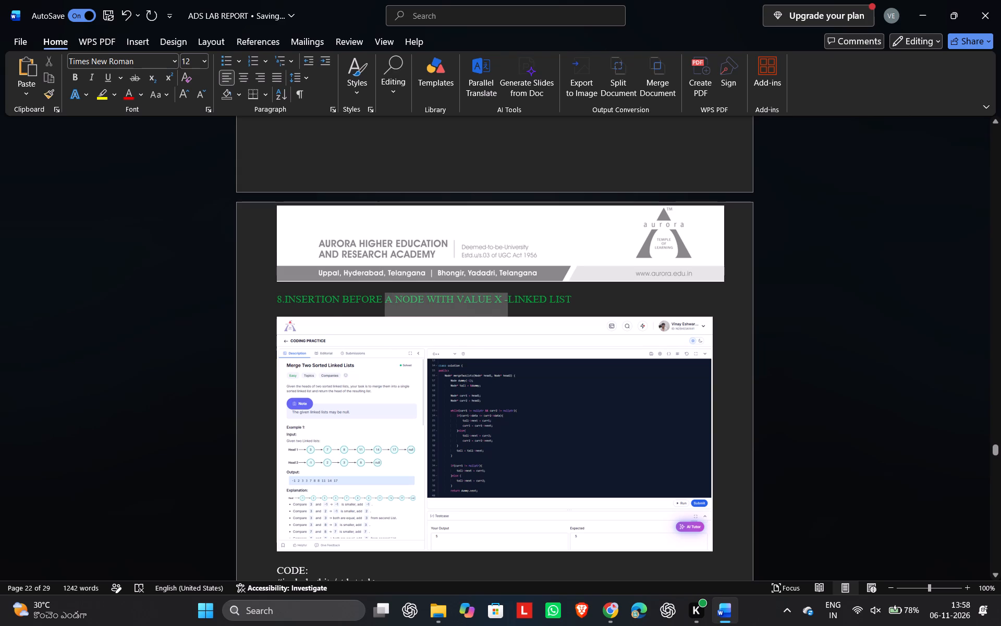
left_click_drag(377, 297, 332, 295)
key("BackSpace")
type("MERGING TWO SORTED")
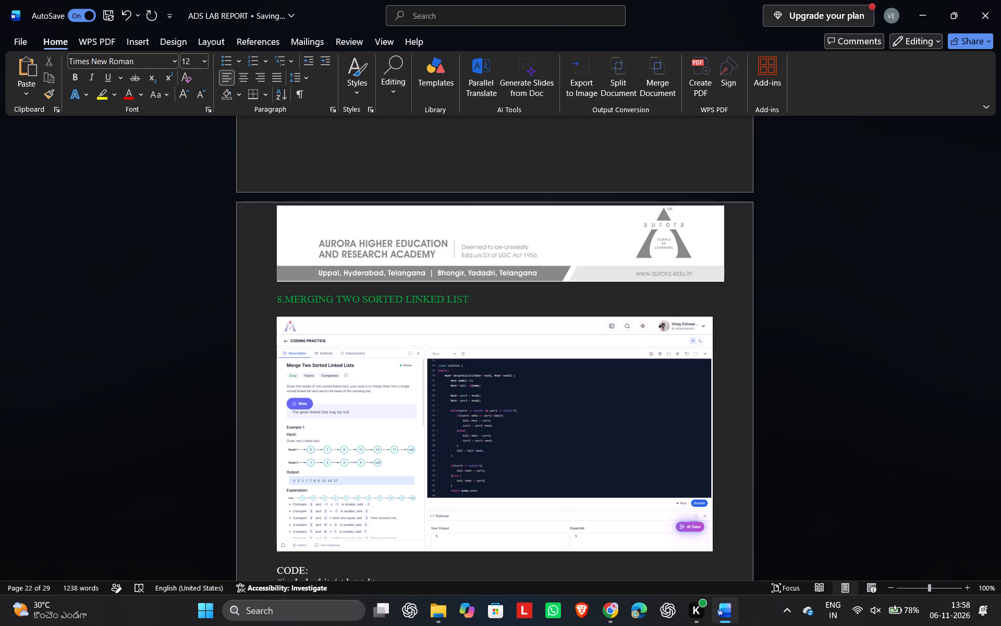
key("space")
key("Right")
key("Right")
key("Right")
key("Right")
key("Right")
key("Right")
key("Right")
key("Right")
key("Right")
key("Right")
key("Right")
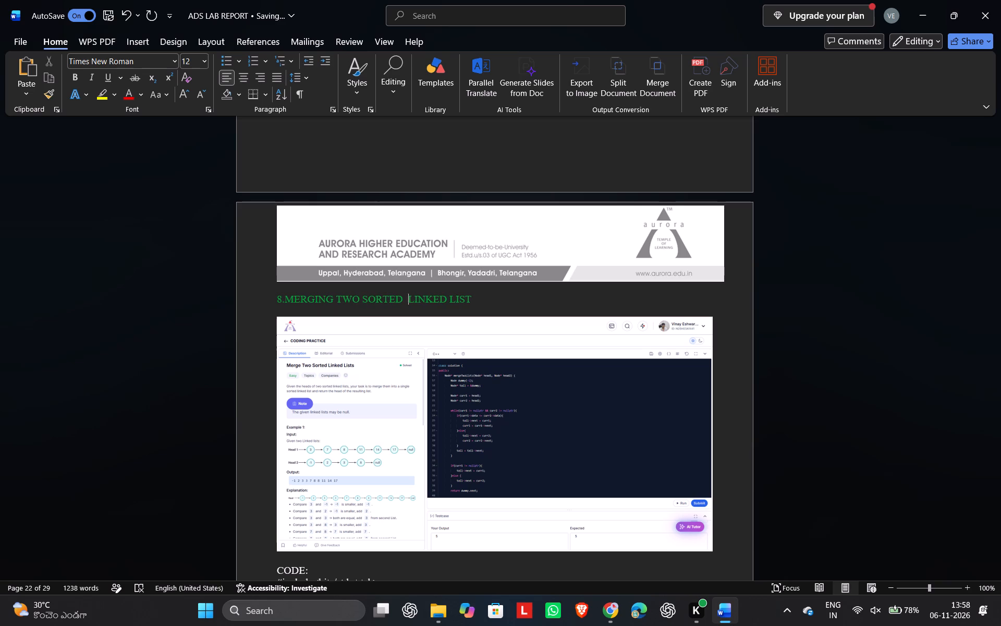
key("Right")
key("s")
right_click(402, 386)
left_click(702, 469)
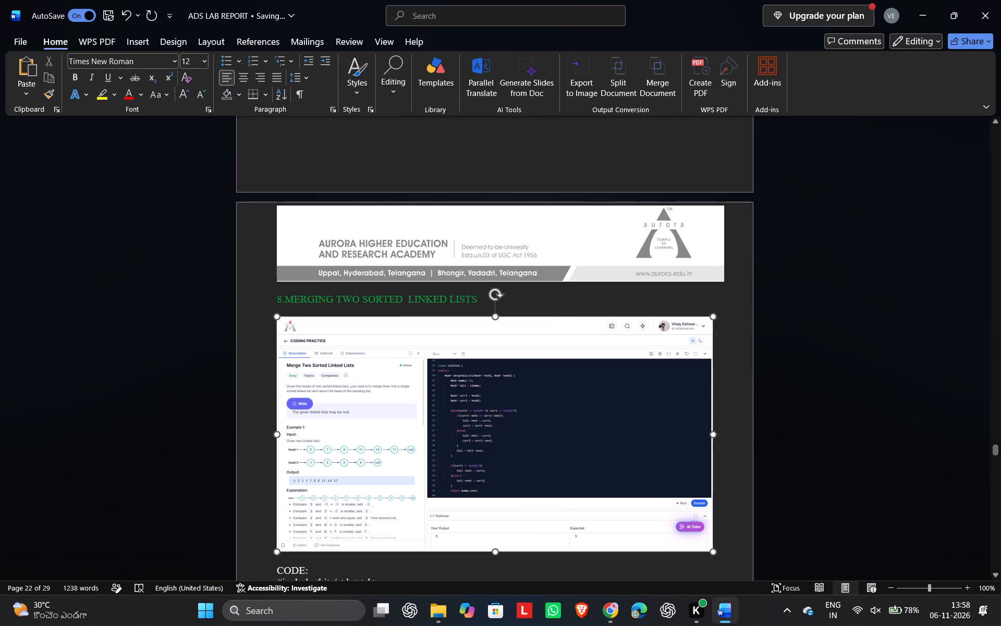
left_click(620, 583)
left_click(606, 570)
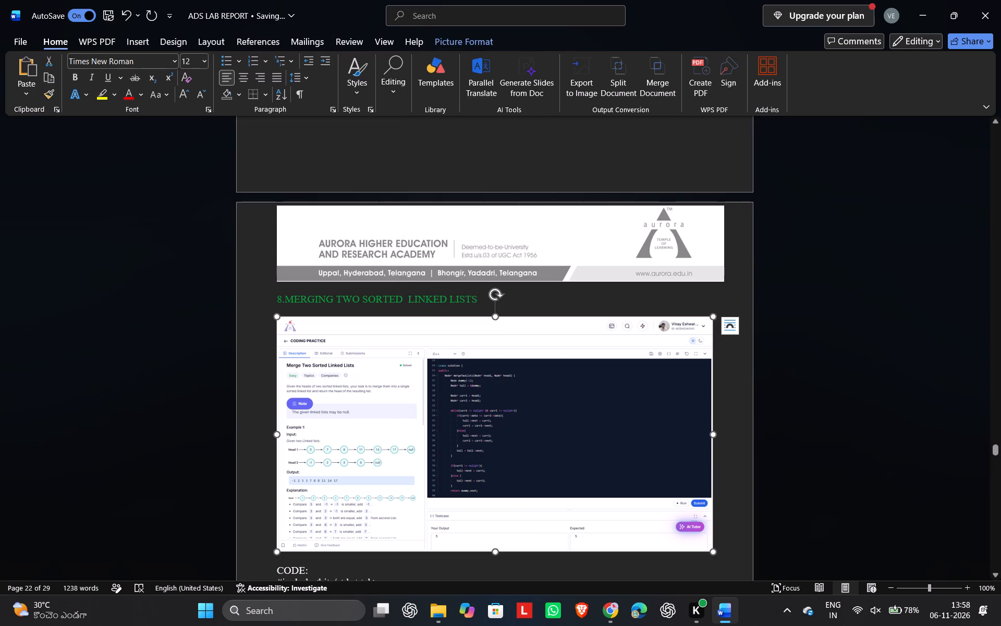
Switch to Chrome and copy the entire Merge Two Sorted Linked Lists solution code.
left_click(604, 619)
left_click(603, 398)
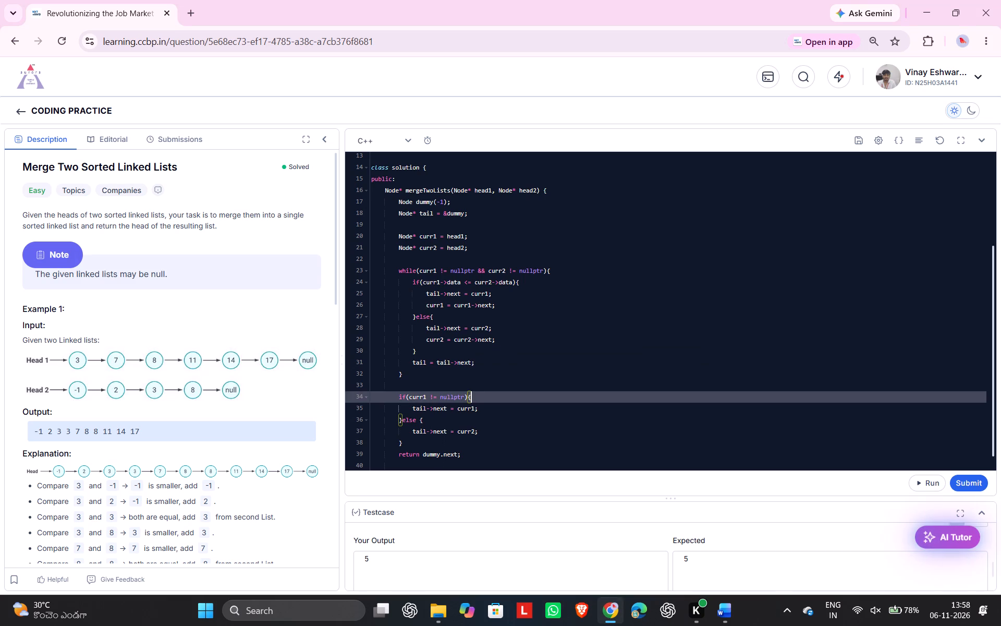
key("ctrl+a")
key("ctrl+c")
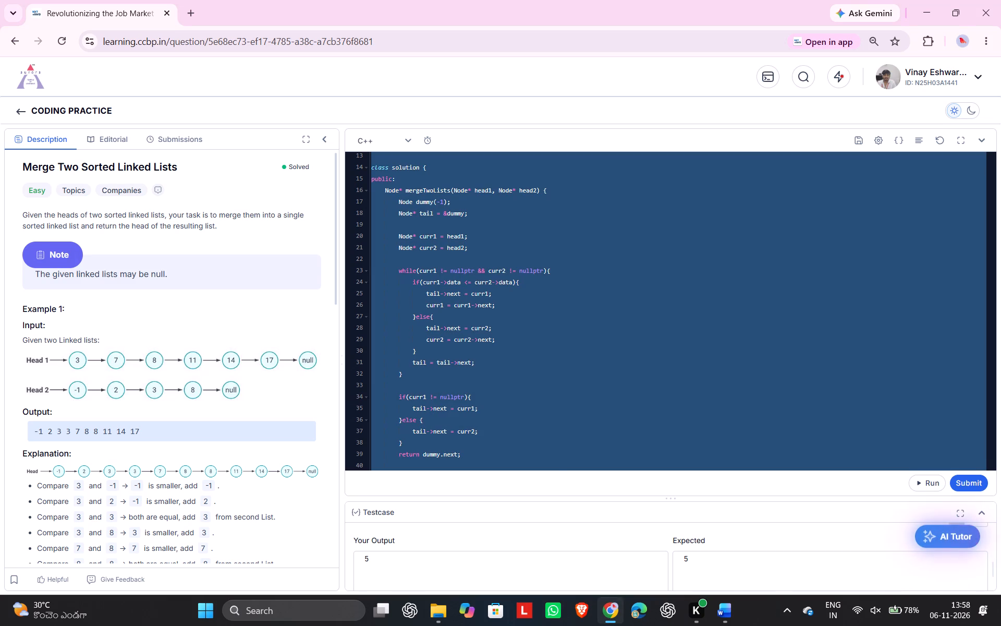
Switch to Word and replace all the old code under CODE: in entry 8 with the copied code.
left_click(725, 598)
scroll(588, 390, "down", 2)
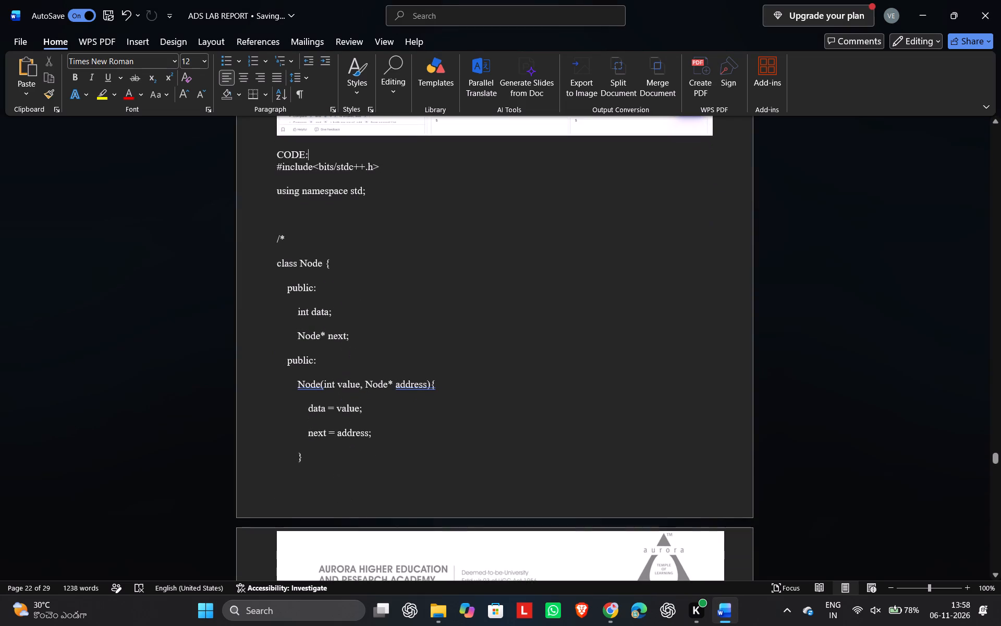
left_click_drag(276, 166, 464, 546)
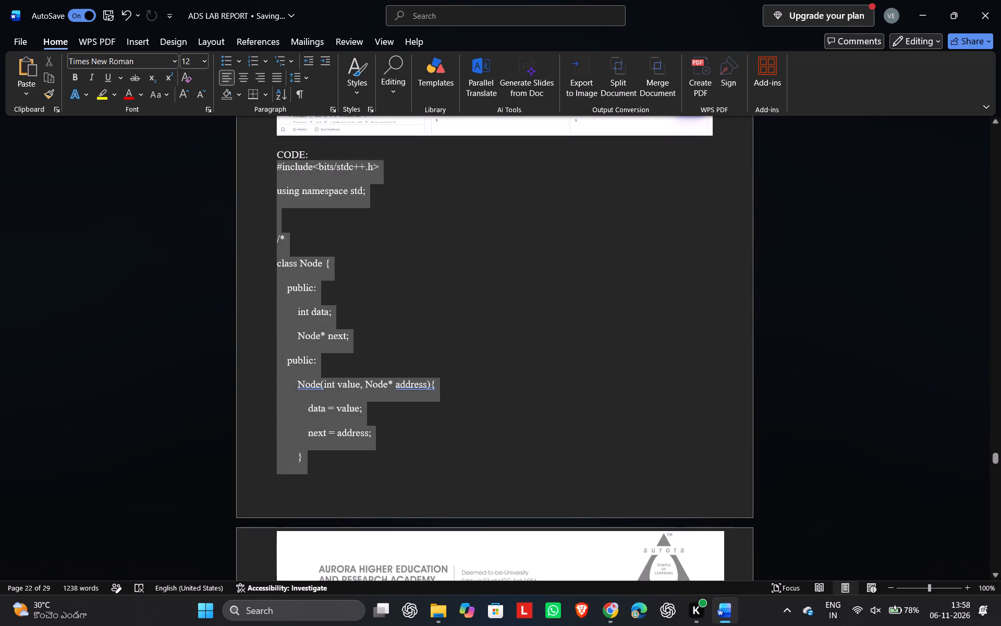
left_click_drag(464, 546, 425, 354)
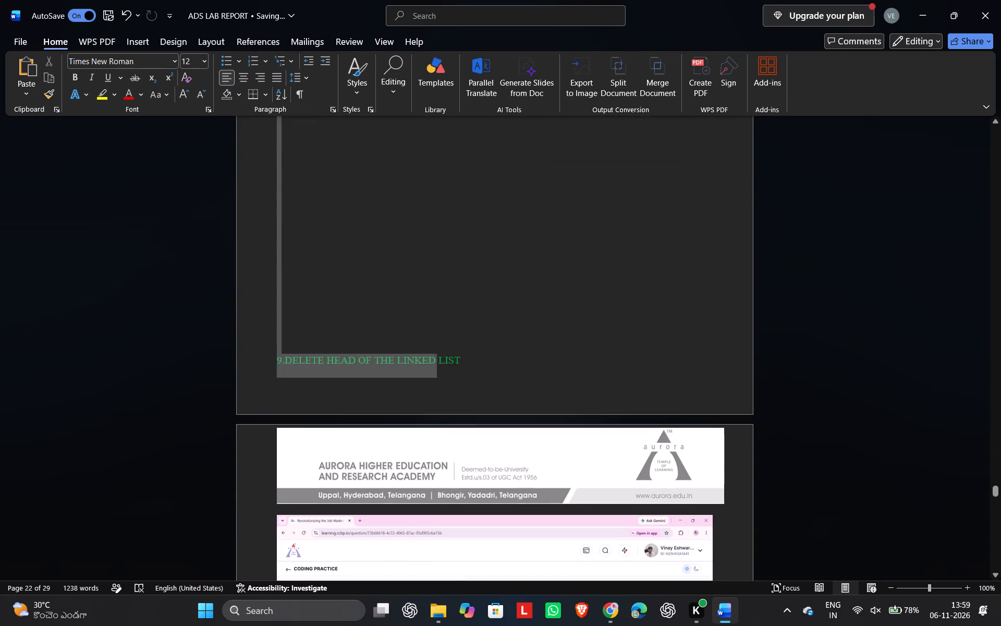
left_click_drag(425, 354, 377, 170)
key("ctrl+v")
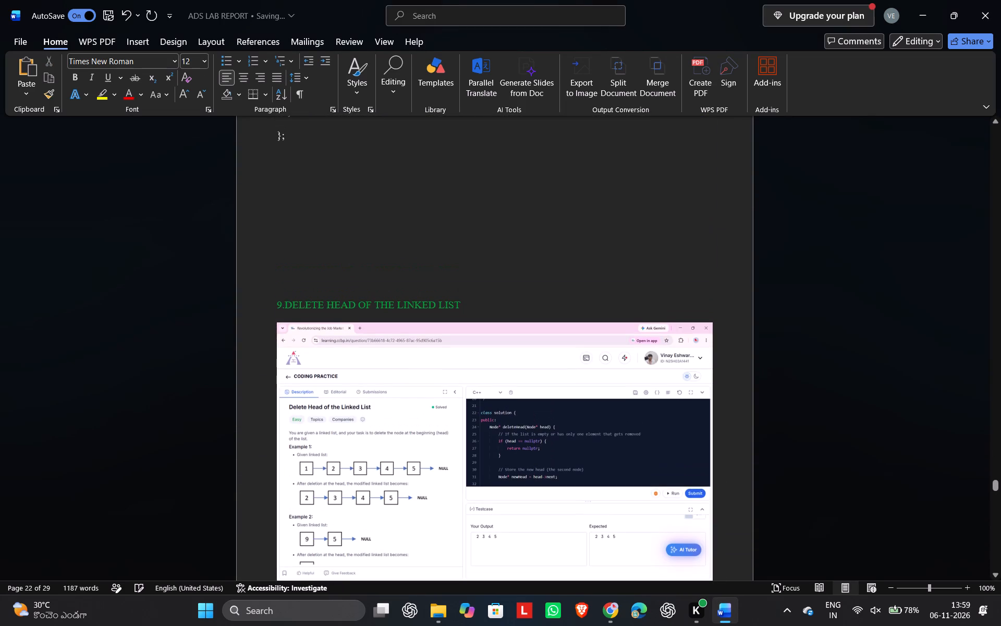
Remove the extra space between SORTED and LINKED in the entry 8 heading.
scroll(425, 296, "up", 7)
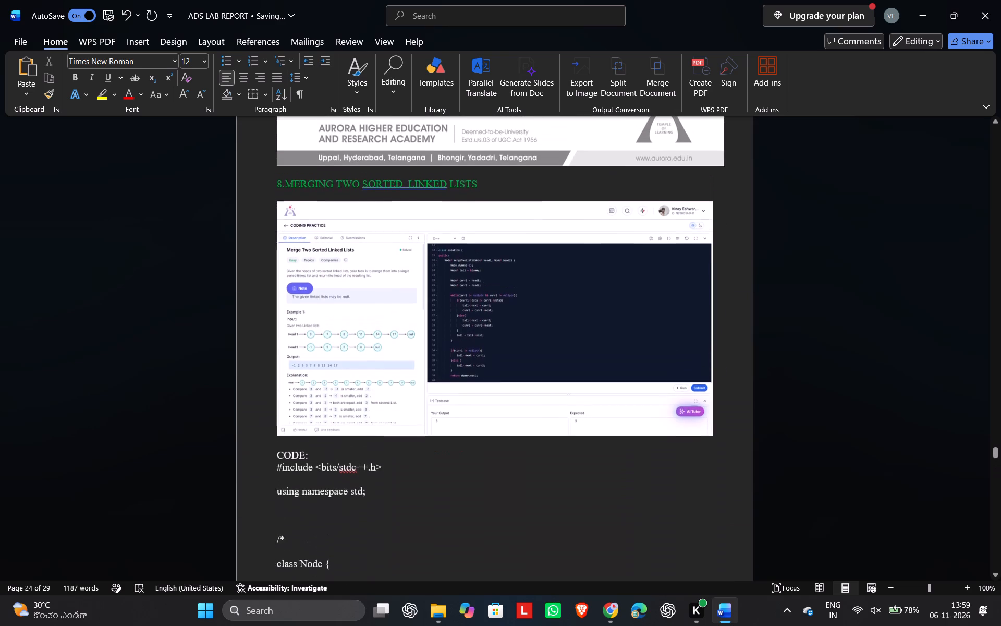
scroll(425, 296, "up", 1)
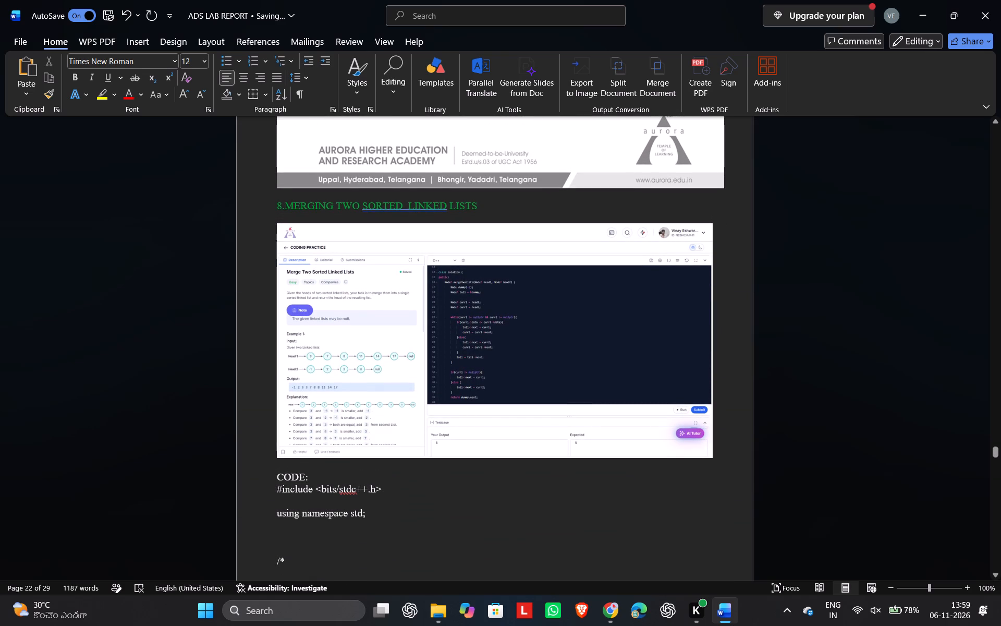
left_click(406, 211)
key("BackSpace")
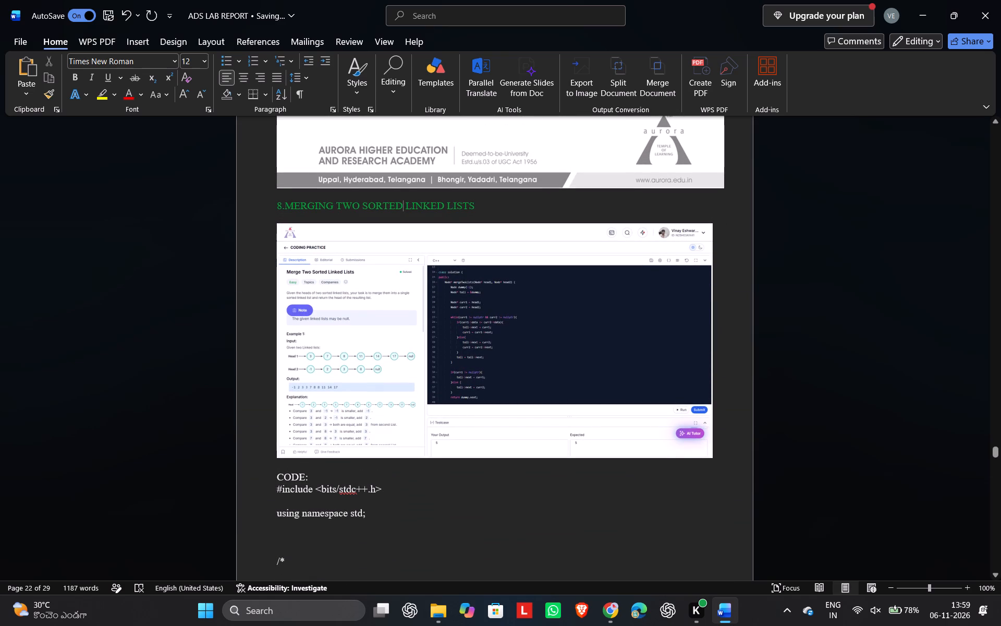
Switch to Chrome, return to the Linked Lists course page, and open the Coding Practice problem for Intersection Of Two Linked Lists.
scroll(466, 370, "down", 5)
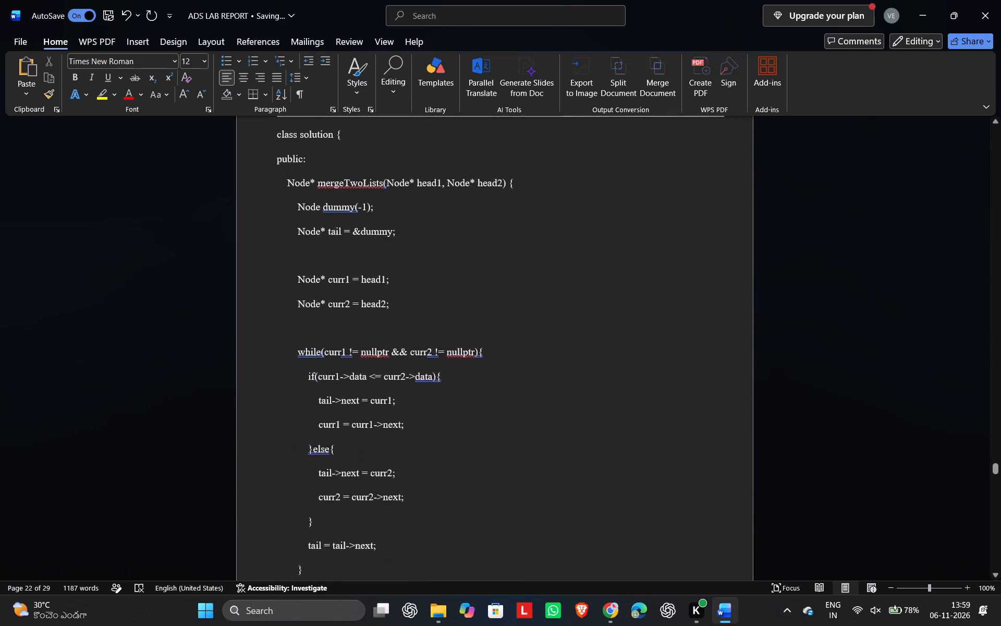
scroll(466, 370, "down", 6)
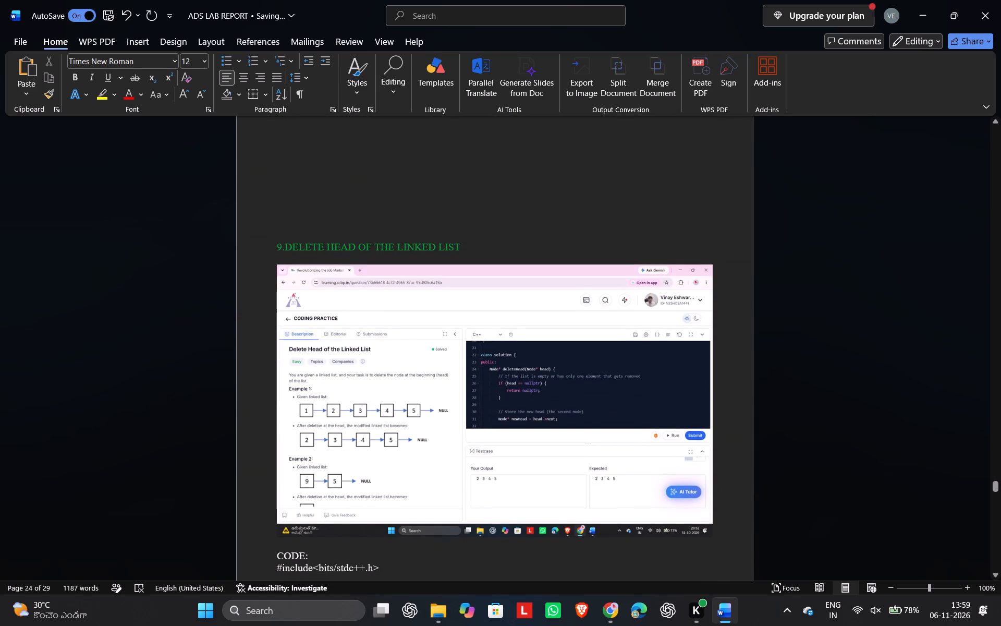
left_click(607, 612)
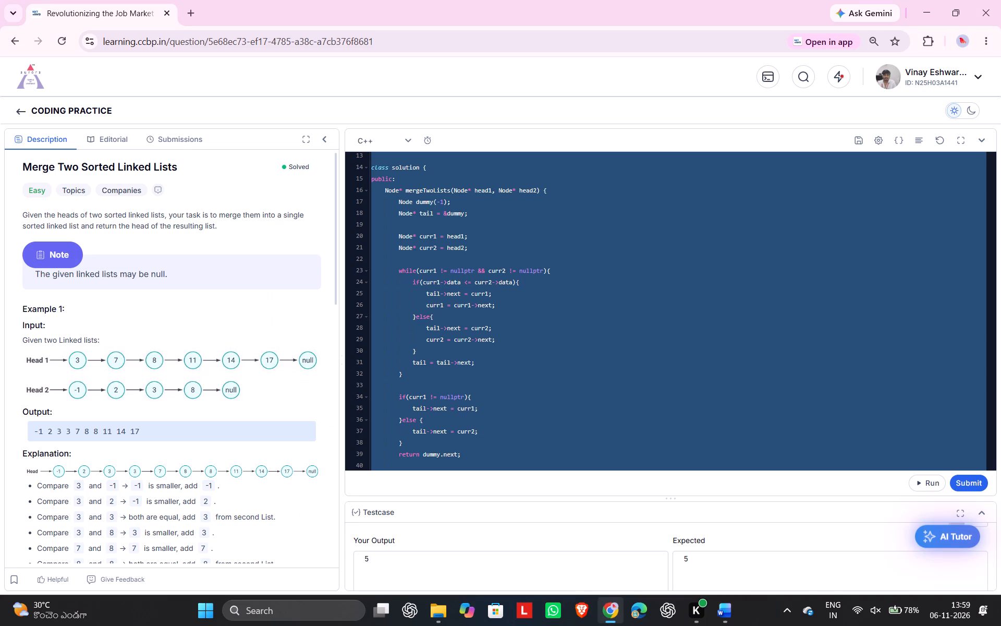
left_click(16, 105)
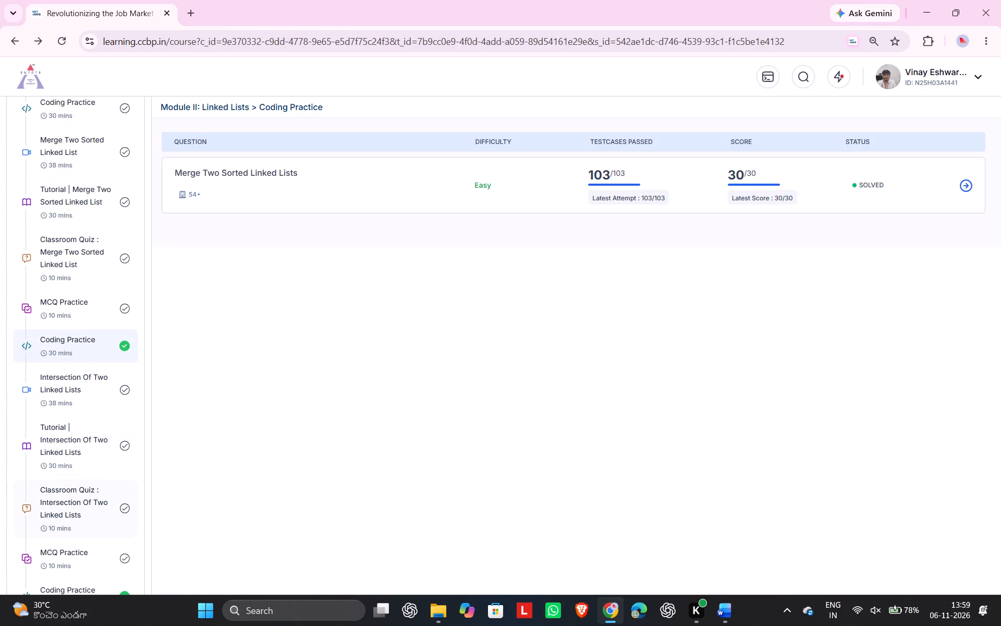
scroll(90, 510, "down", 1)
left_click(72, 543)
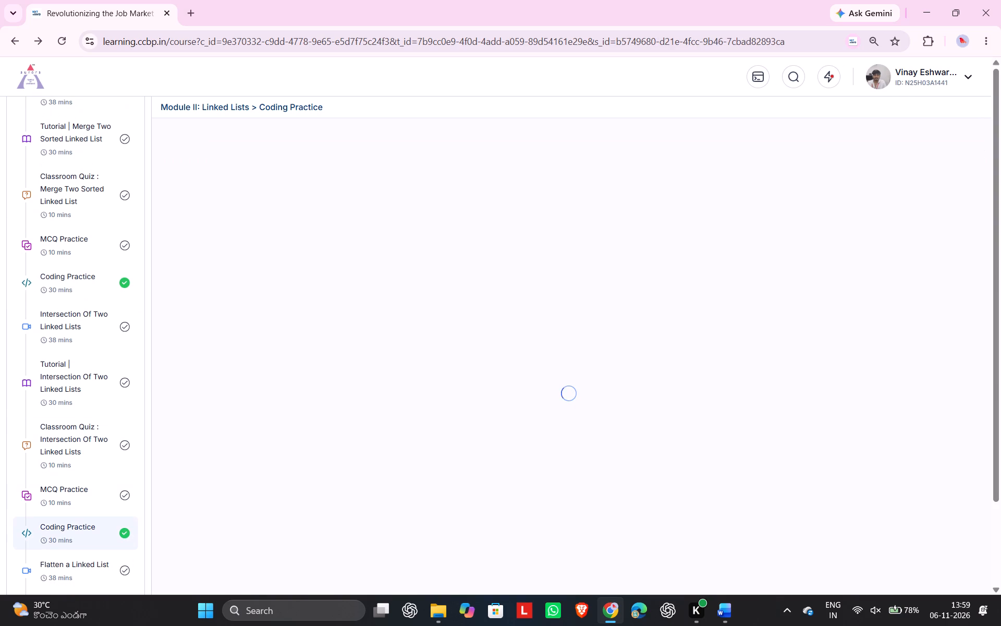
left_click(395, 201)
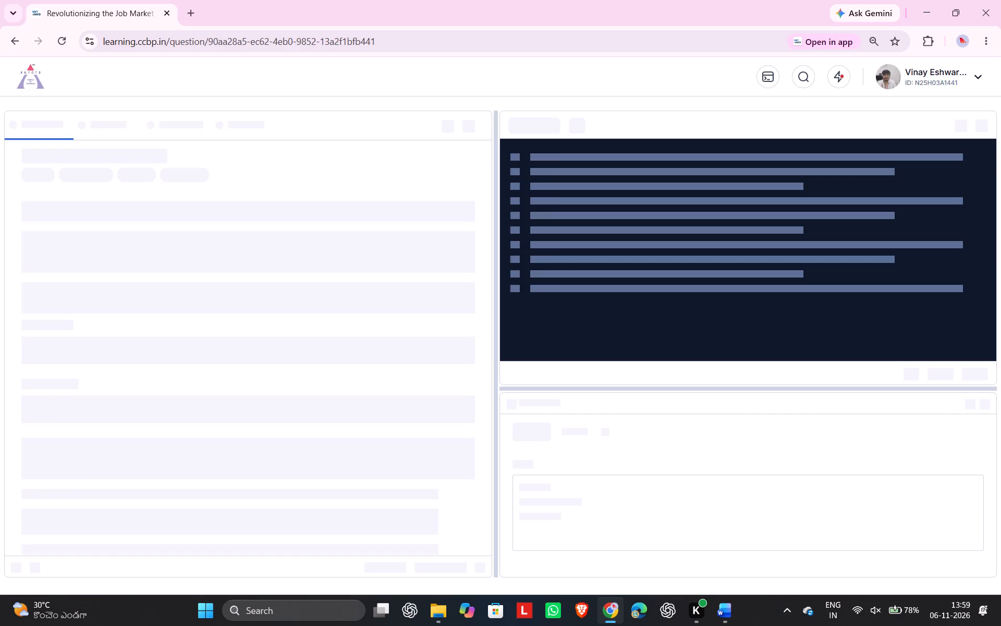
Run the Intersection of Two Linked Lists solution and arrange the panes to show the class solution code with its actual and expected output.
left_click(915, 477)
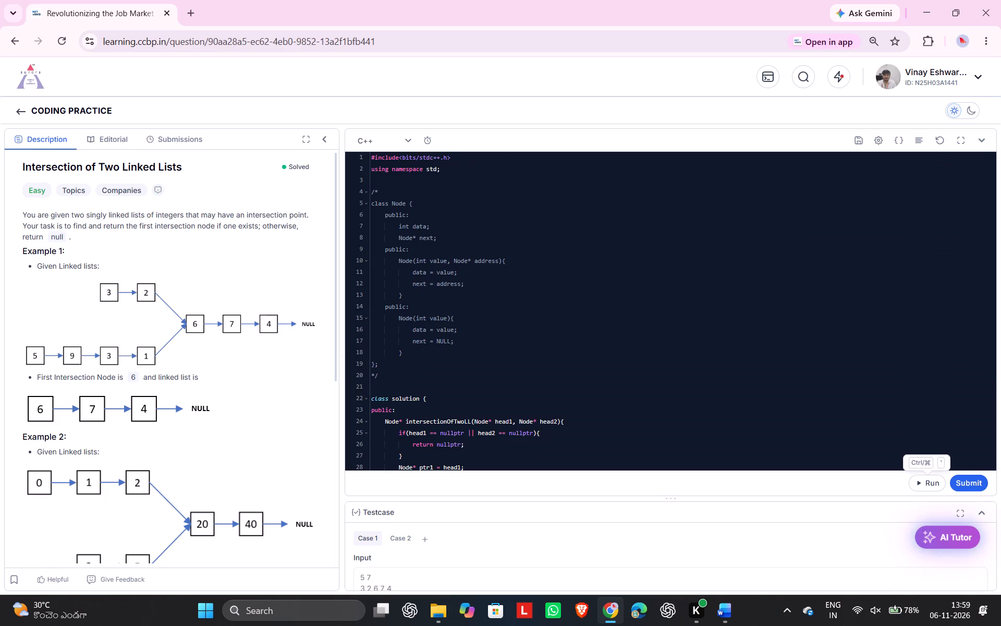
scroll(670, 304, "down", 4)
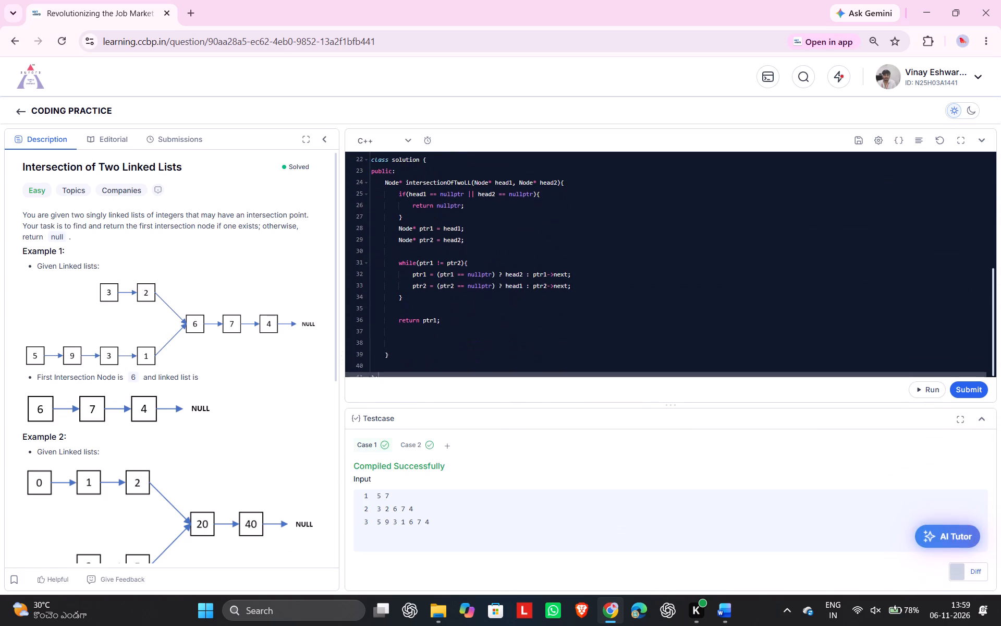
scroll(670, 304, "down", 1)
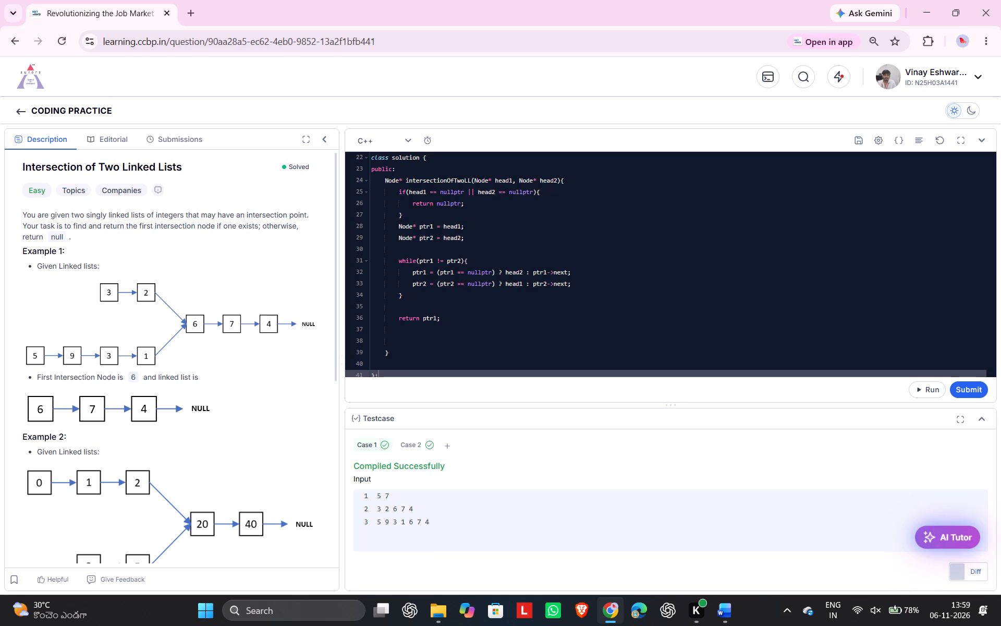
left_click_drag(670, 403, 658, 483)
scroll(672, 413, "down", 1)
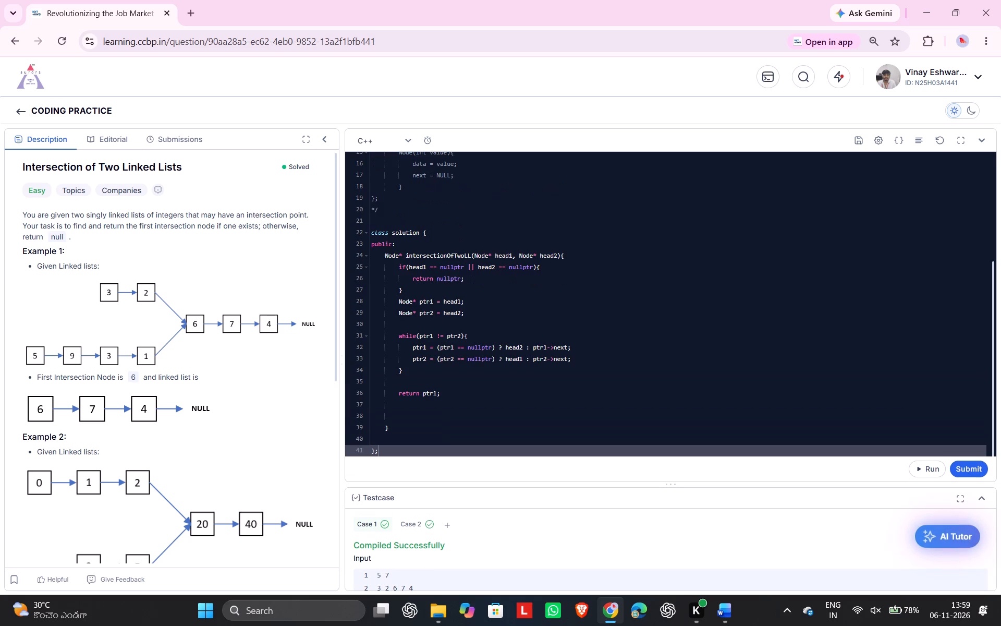
scroll(672, 413, "down", 1)
scroll(636, 366, "down", 1)
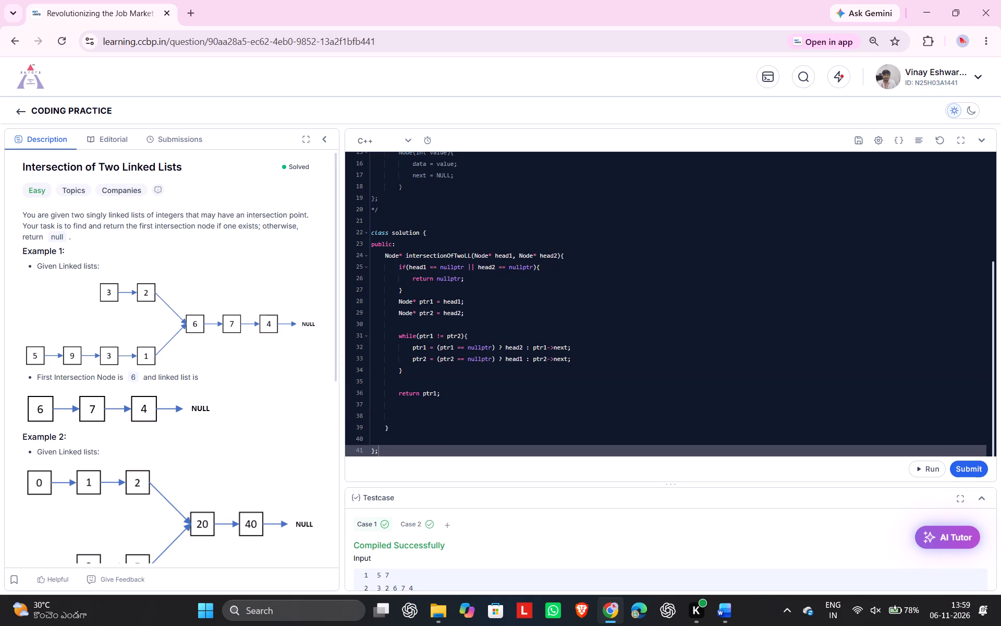
left_click_drag(670, 486, 664, 441)
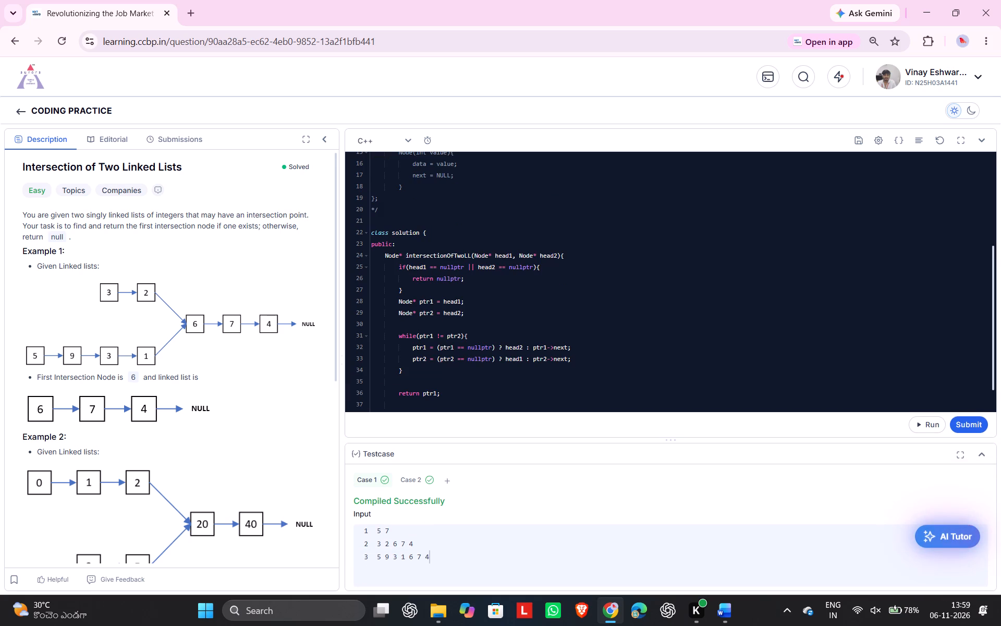
scroll(686, 347, "down", 1)
scroll(669, 521, "down", 1)
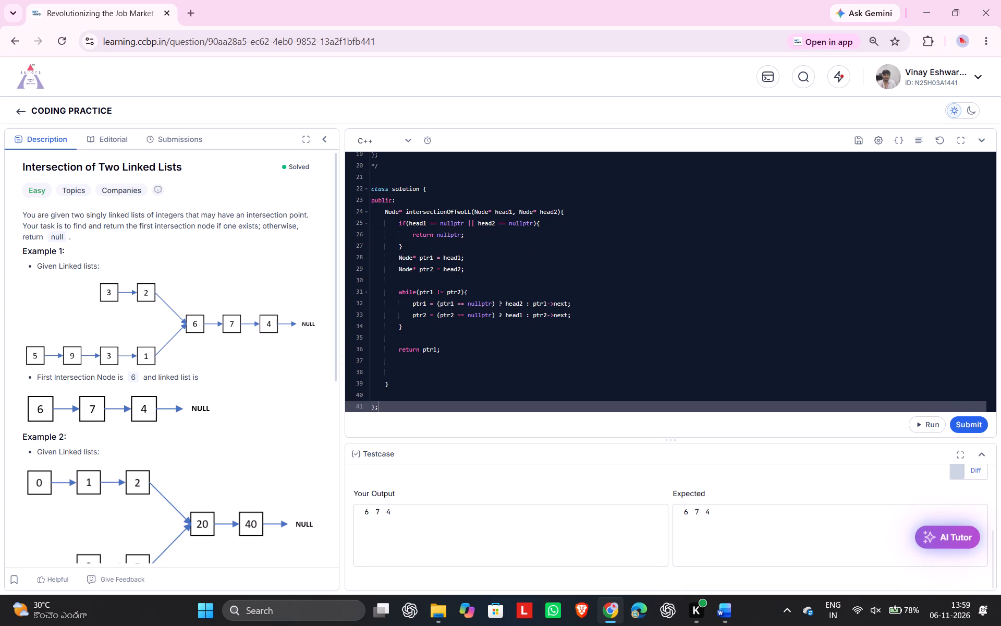
Capture a screenshot of the full problem page area, from below the address bar down to the taskbar.
key("shift+super+s")
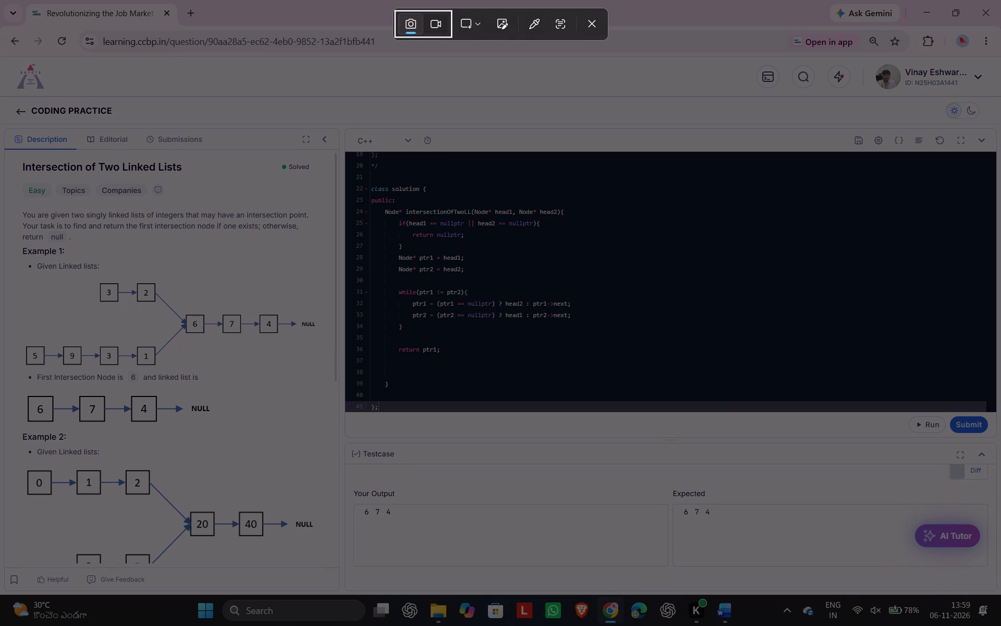
left_click_drag(0, 54, 660, 399)
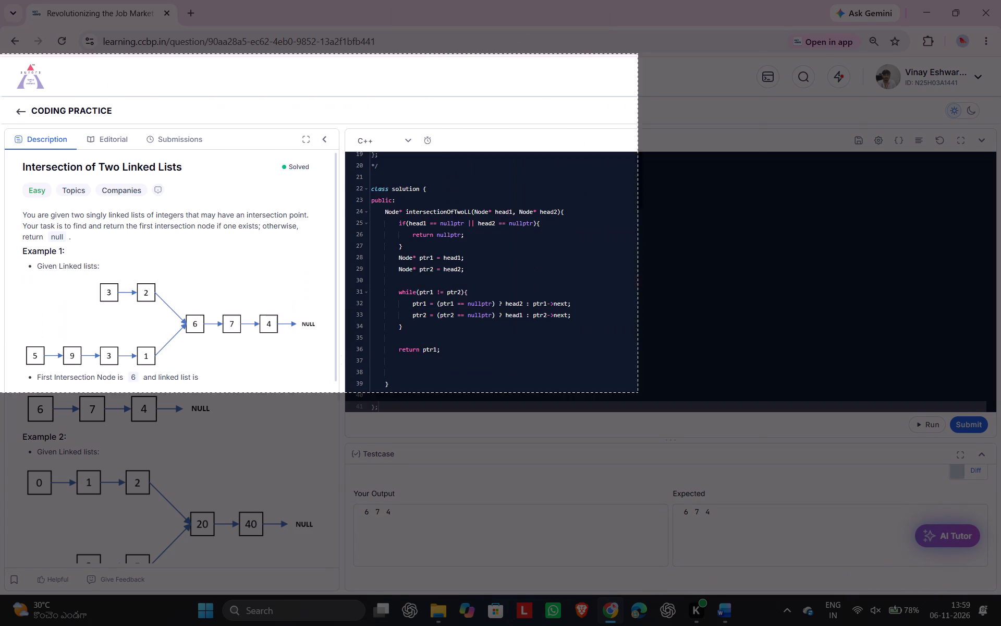
left_click_drag(660, 399, 1000, 599)
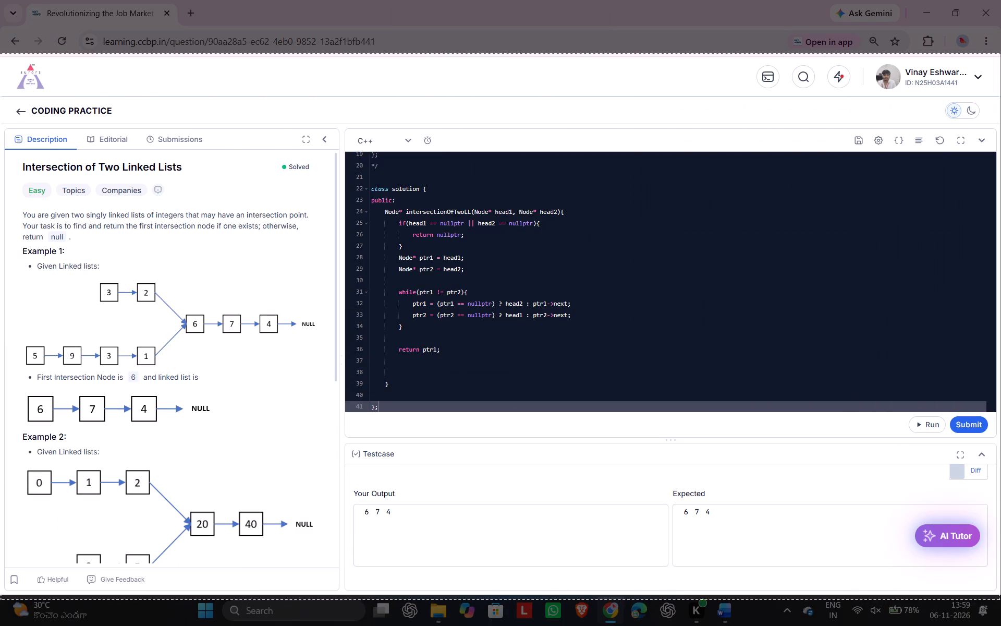
left_click_drag(1000, 599, 1000, 596)
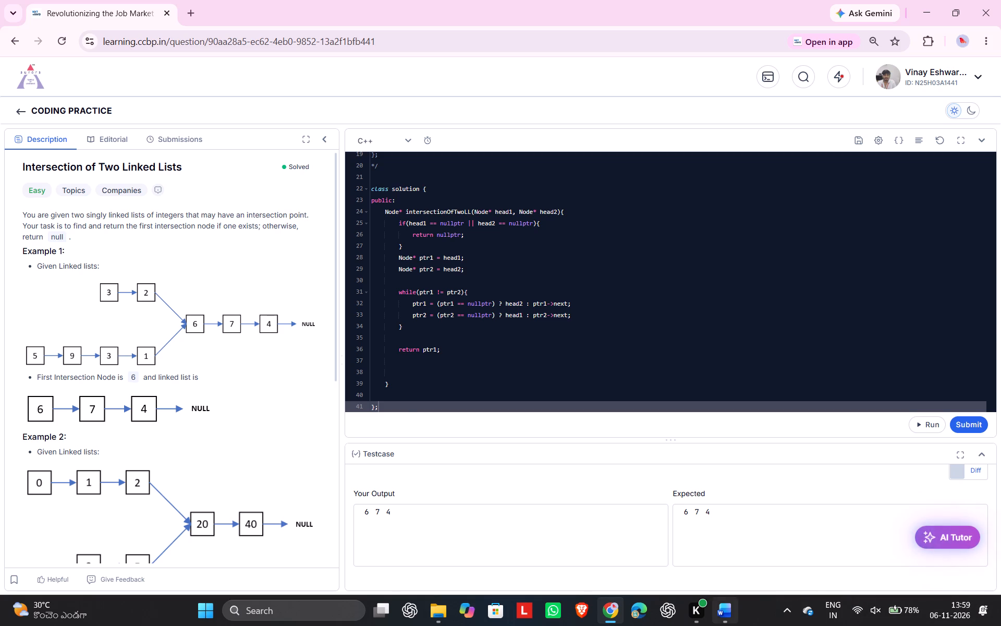
Switch to Word and replace the old Delete Head of the Linked List screenshot in entry 9 with the captured one.
left_click(724, 605)
left_click(565, 457)
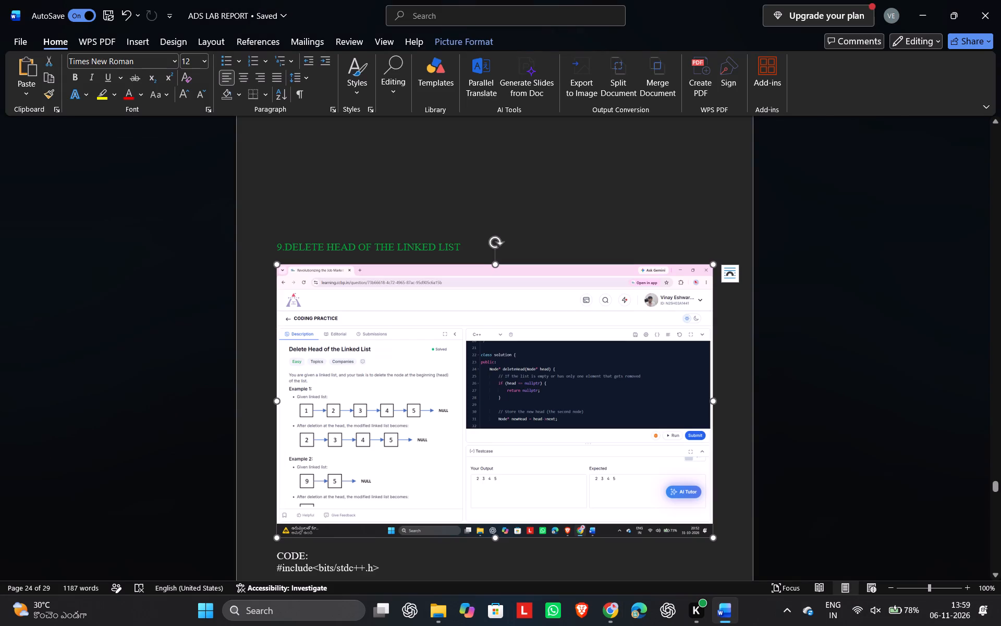
key("ctrl+v")
left_click(527, 440)
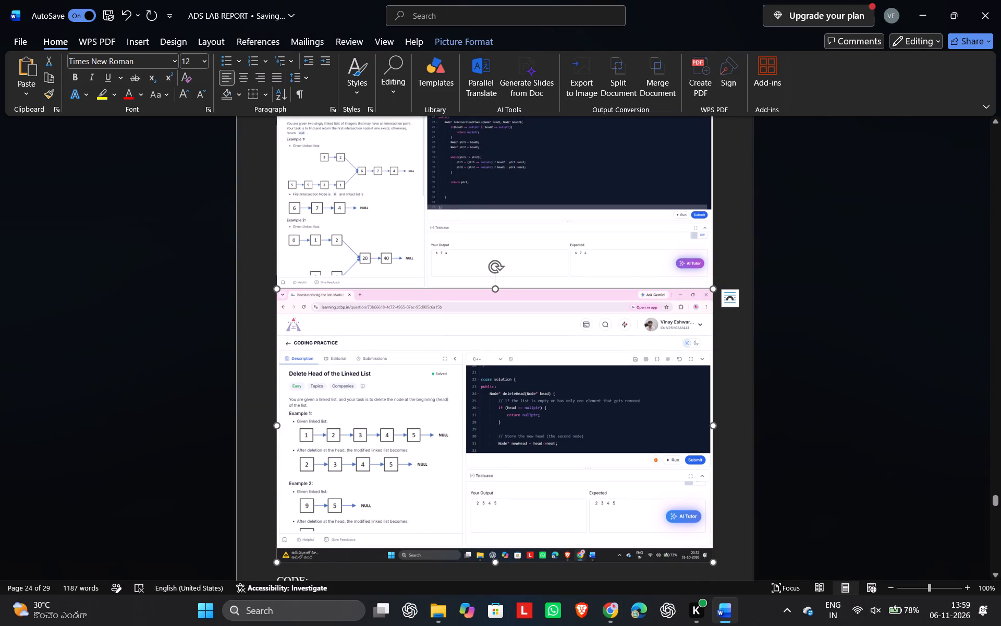
key("BackSpace")
Change the entry 9 heading text to INTERSECTION OF TWO LINKED LISTS, keeping its number.
scroll(527, 440, "up", 1)
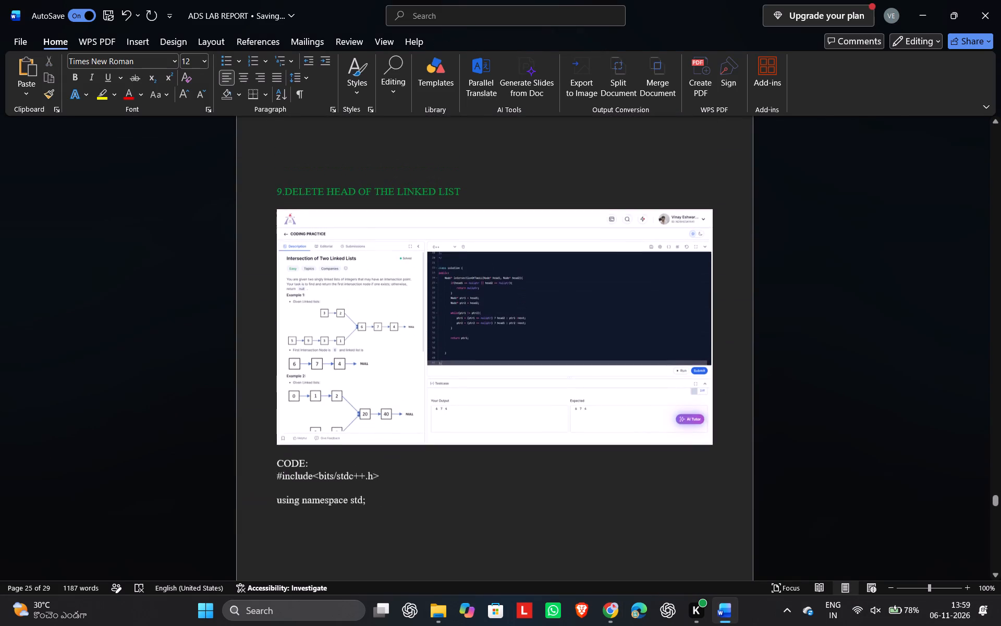
scroll(527, 440, "up", 1)
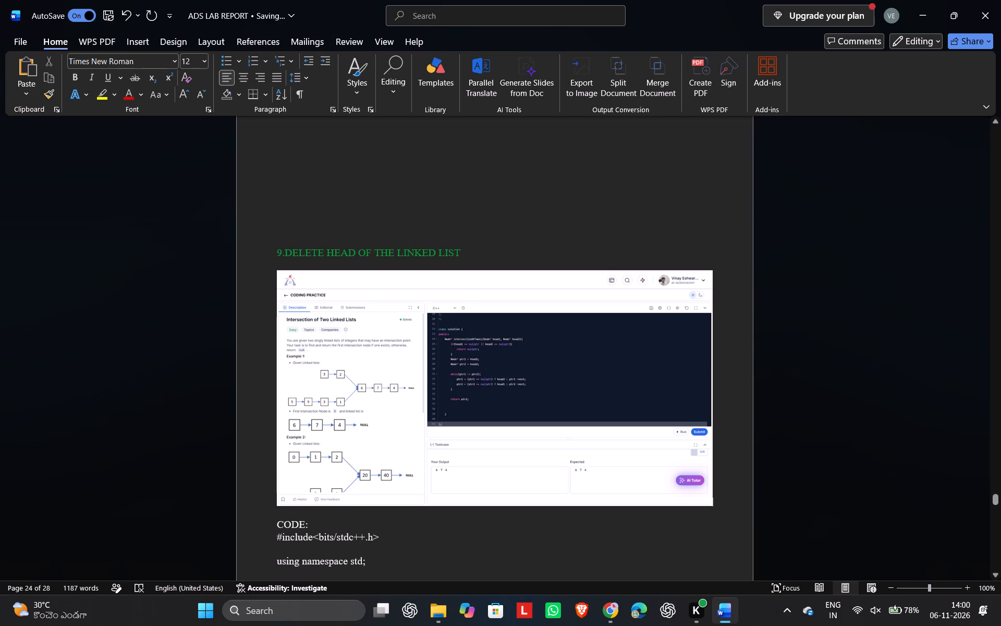
left_click_drag(393, 251, 320, 249)
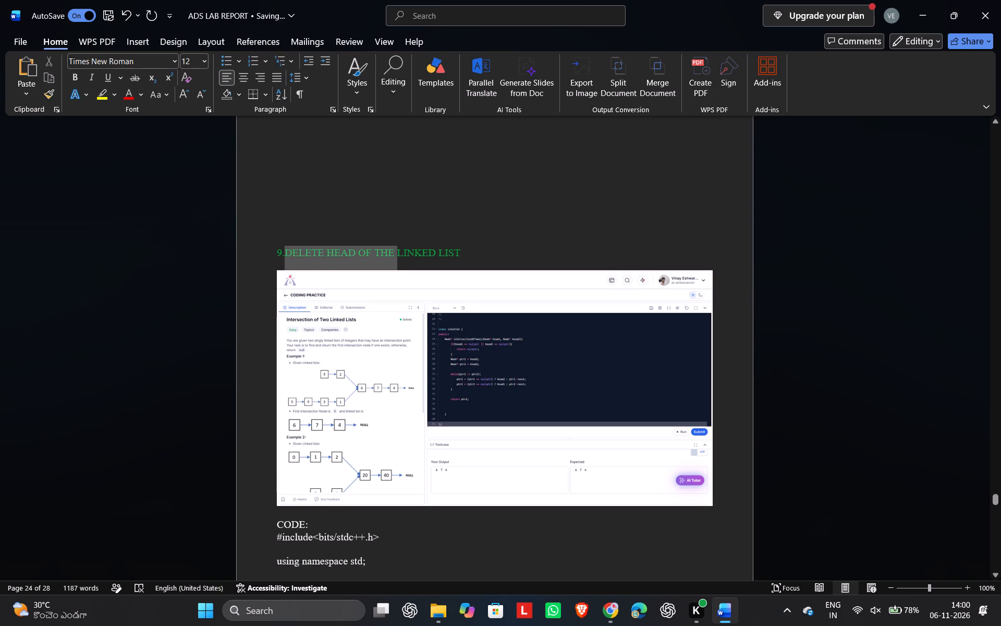
left_click_drag(320, 249, 320, 249)
key("BackSpace")
type("INTERSECTION")
key("space")
type("OF TWO")
key("space")
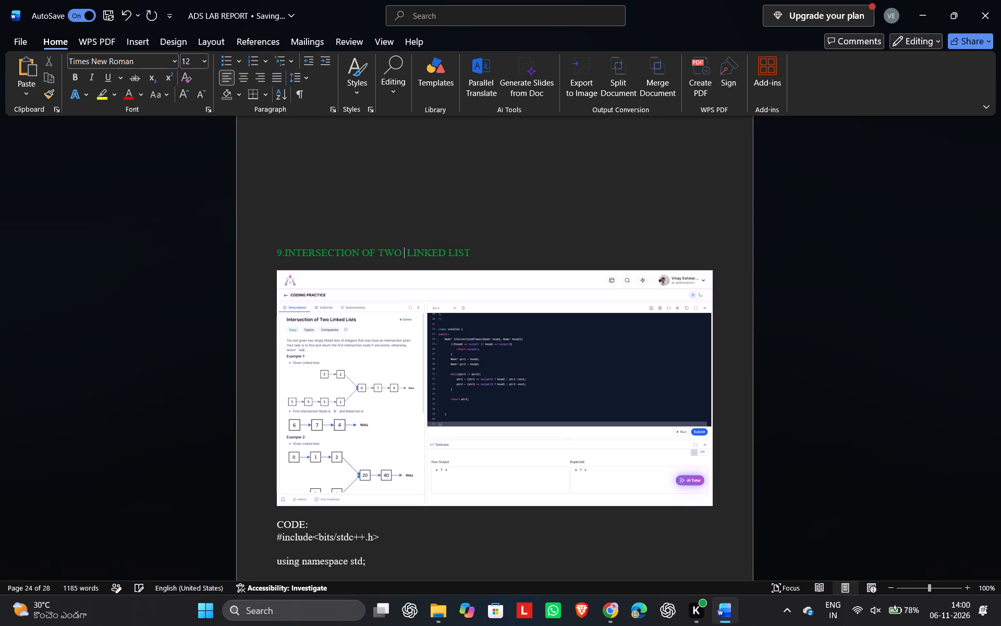
left_click(479, 252)
key("s")
Switch to Chrome and copy the entire Intersection of Two Linked Lists solution code.
scroll(454, 294, "down", 1)
left_click(602, 618)
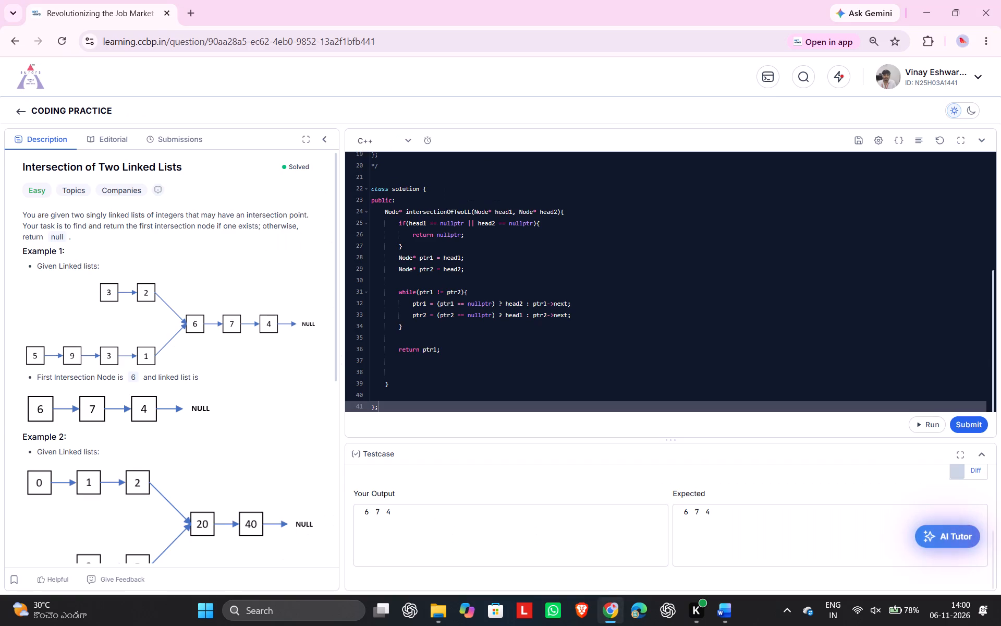
left_click(601, 363)
key("ctrl+a")
key("ctrl+c")
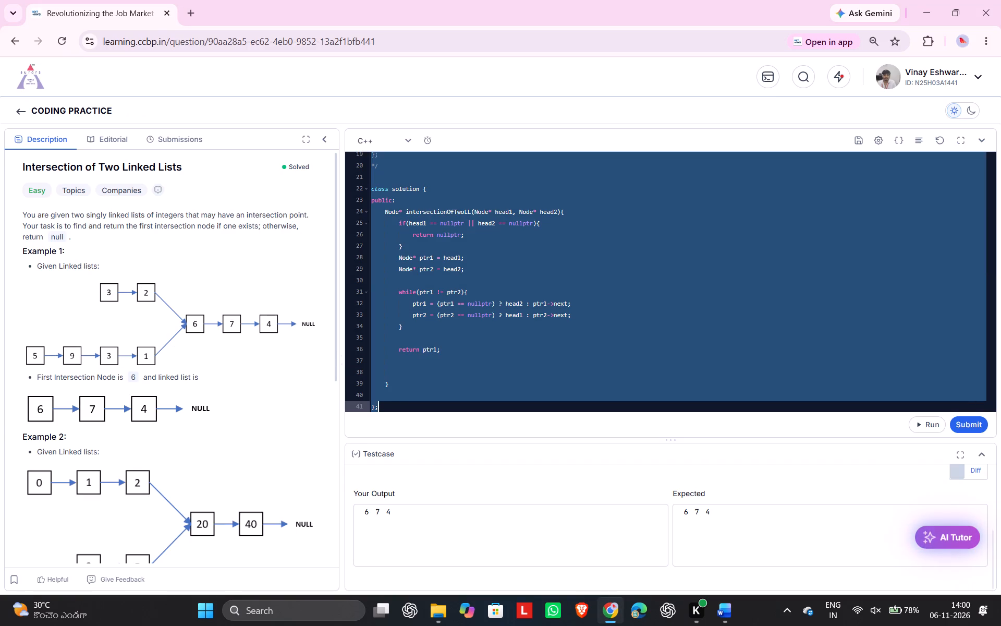
Switch to Word and replace all the old deleteHead code under CODE: in entry 9 with the copied code.
left_click(717, 608)
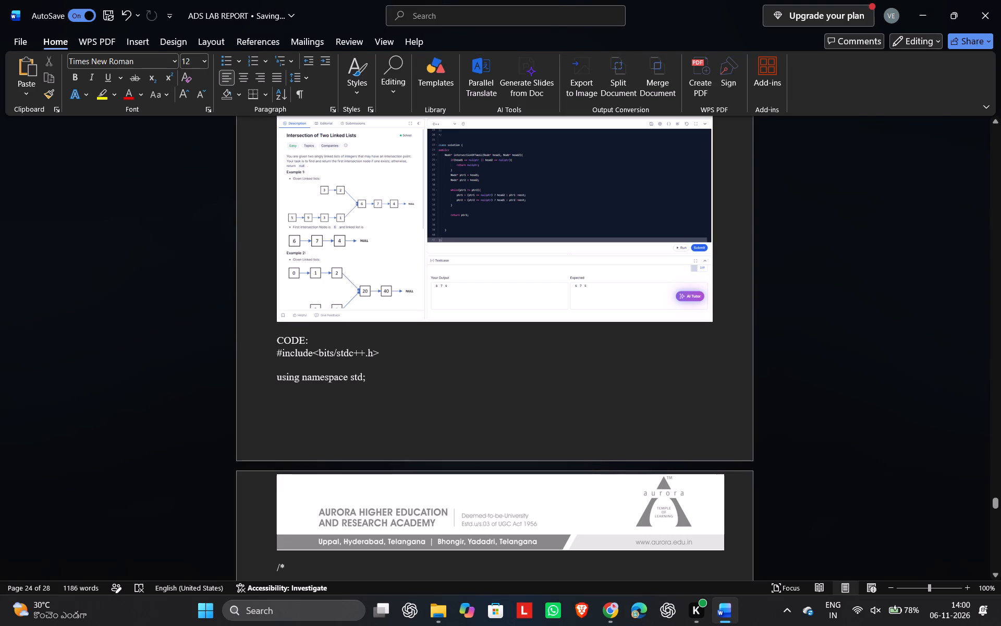
left_click_drag(274, 354, 381, 625)
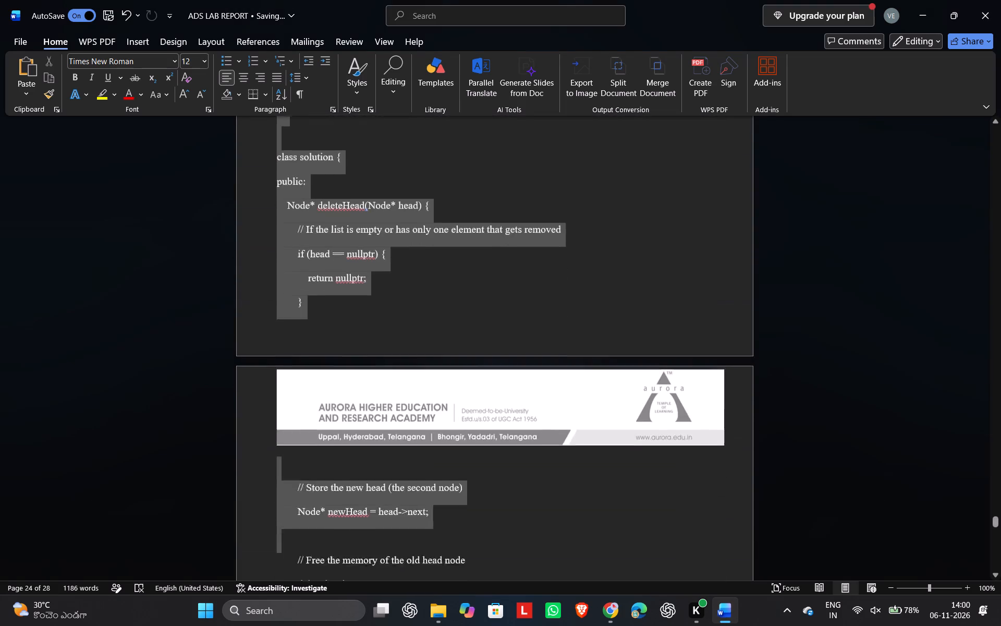
left_click_drag(381, 625, 313, 124)
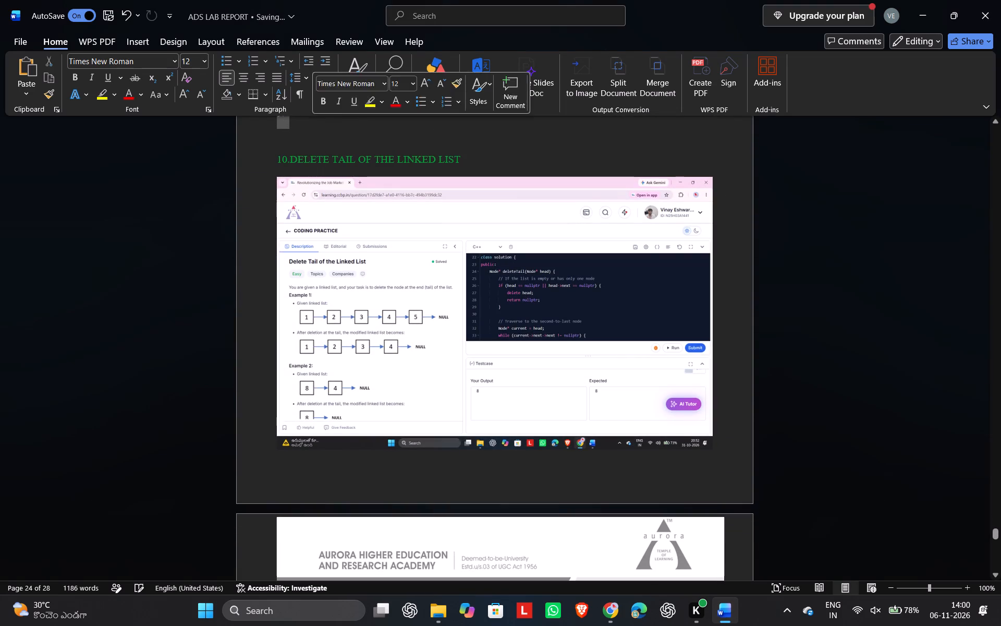
key("ctrl+v")
Delete the surplus blank lines between the end of the entry 8 code and the entry 9 heading.
scroll(474, 214, "up", 2)
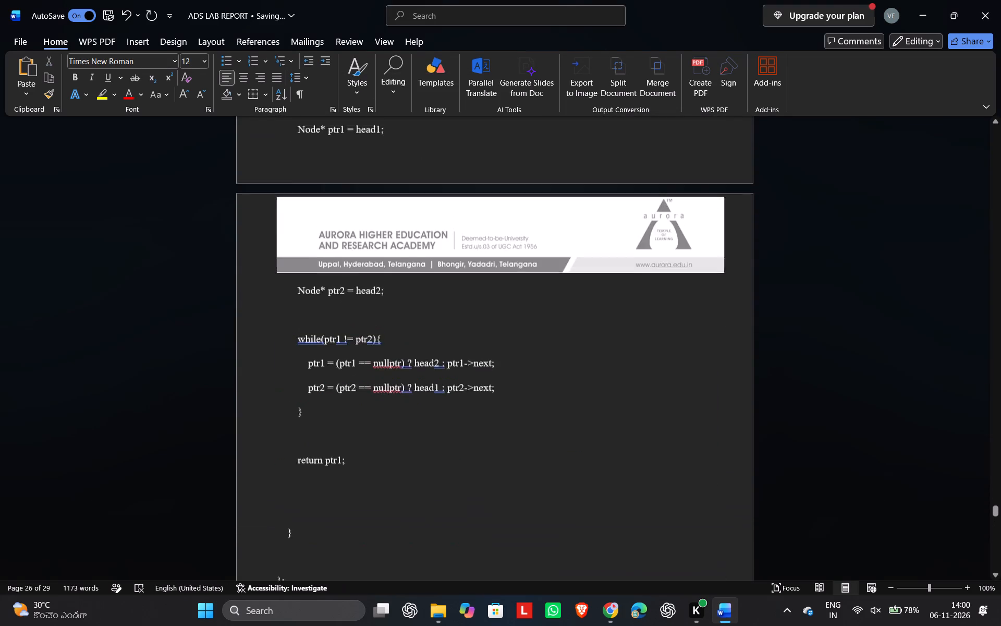
scroll(474, 214, "up", 7)
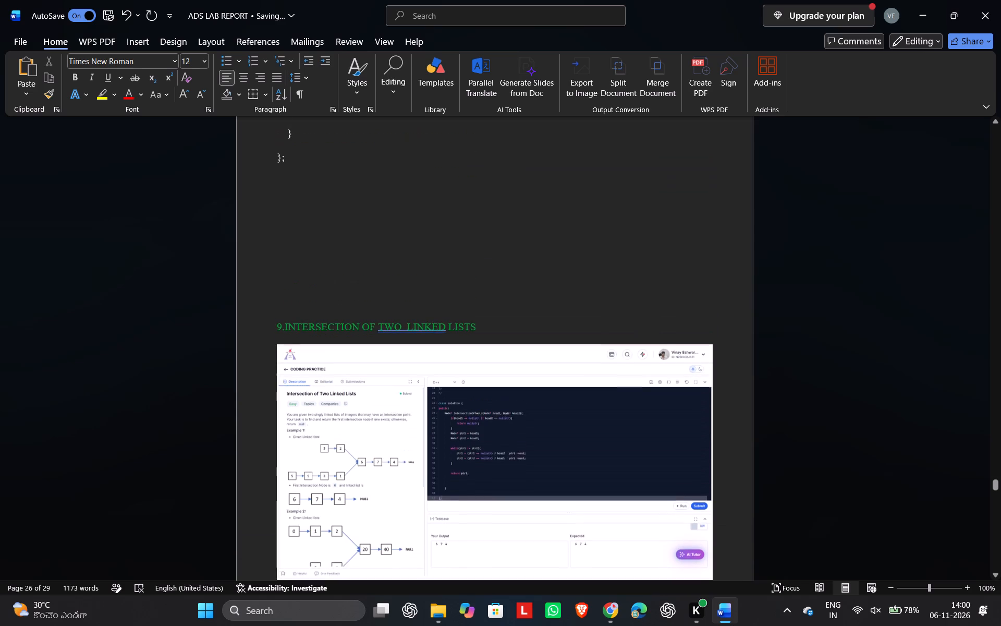
left_click(309, 297)
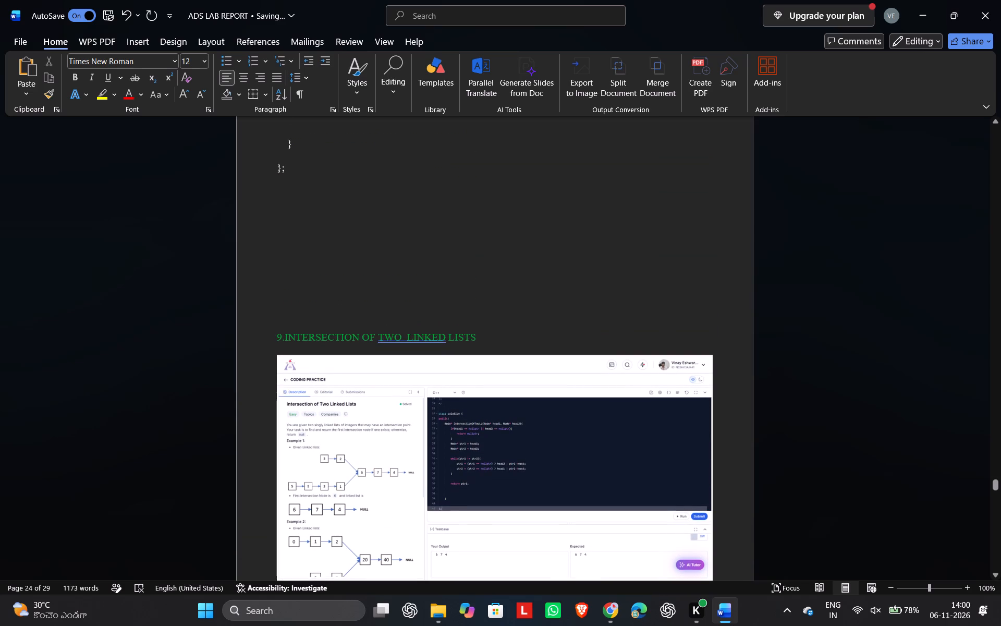
key("Down")
key("BackSpace")
key("BackSpace")
key("BackSpace")
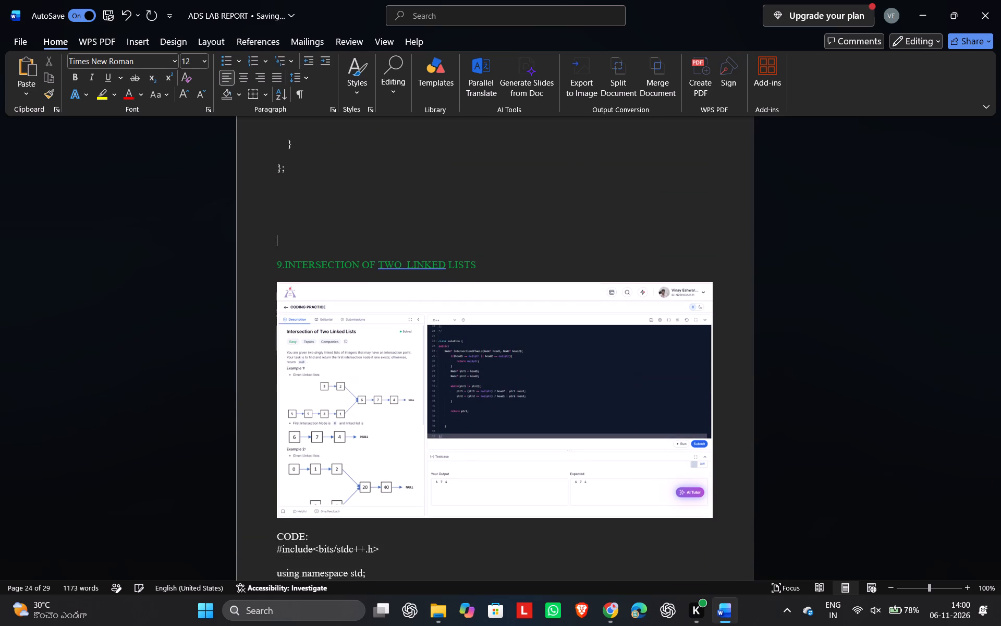
key("BackSpace")
key("BackSpace")
Remove the extra space between TWO and LINKED in the entry 9 heading.
scroll(523, 550, "down", 1)
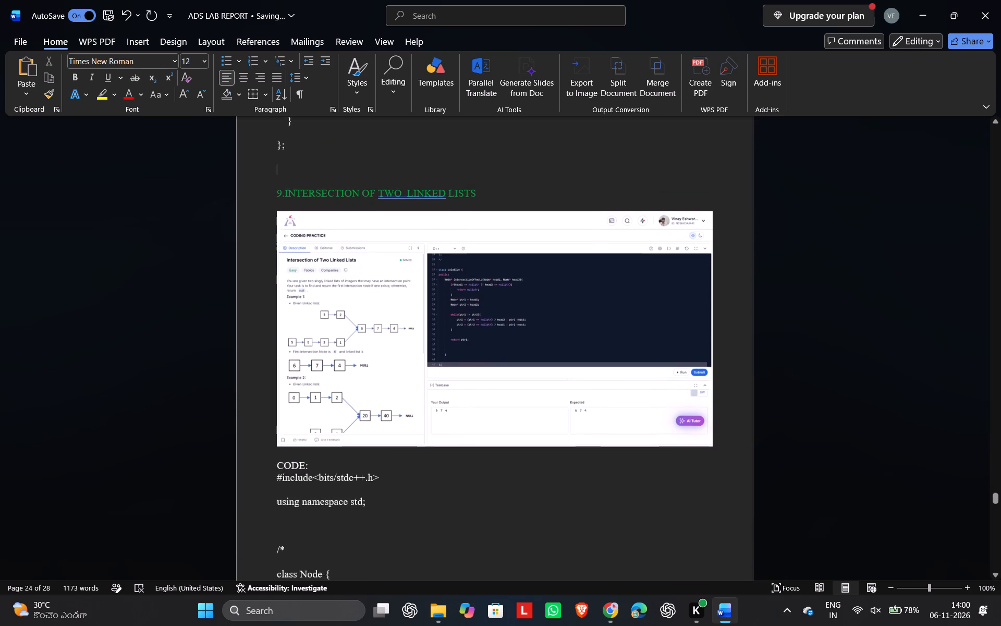
scroll(523, 550, "down", 1)
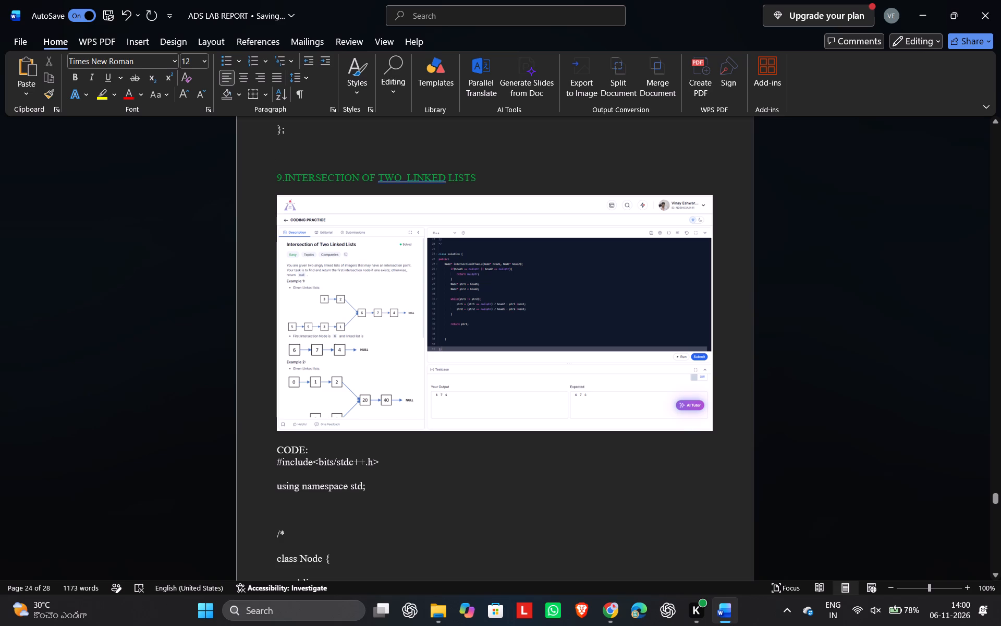
left_click(405, 182)
key("BackSpace")
Review the pasted code of entry 9 through to the heading and screenshot of entry 10.
scroll(560, 329, "down", 1)
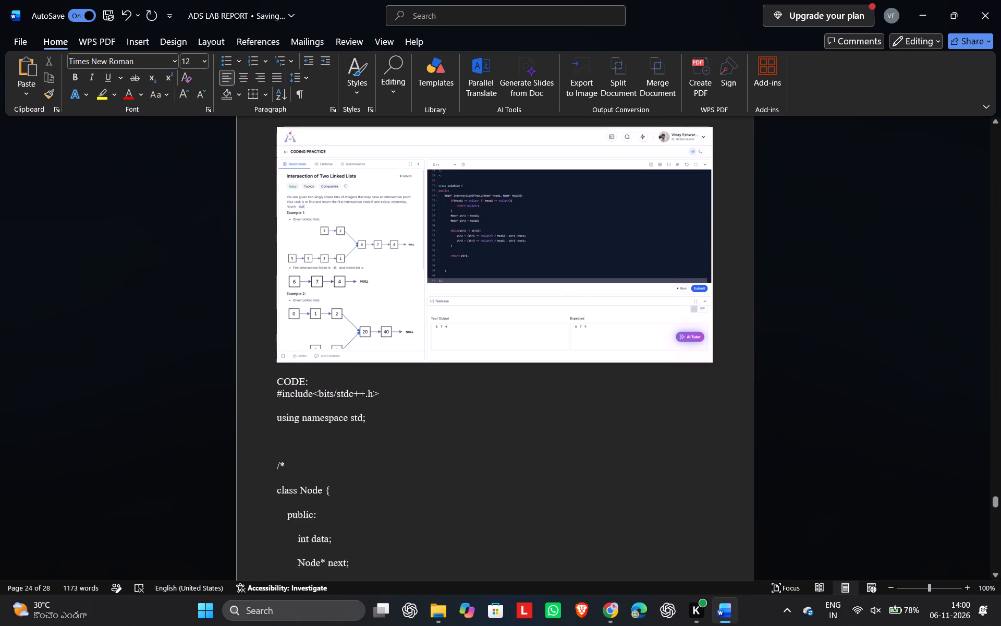
scroll(560, 329, "down", 5)
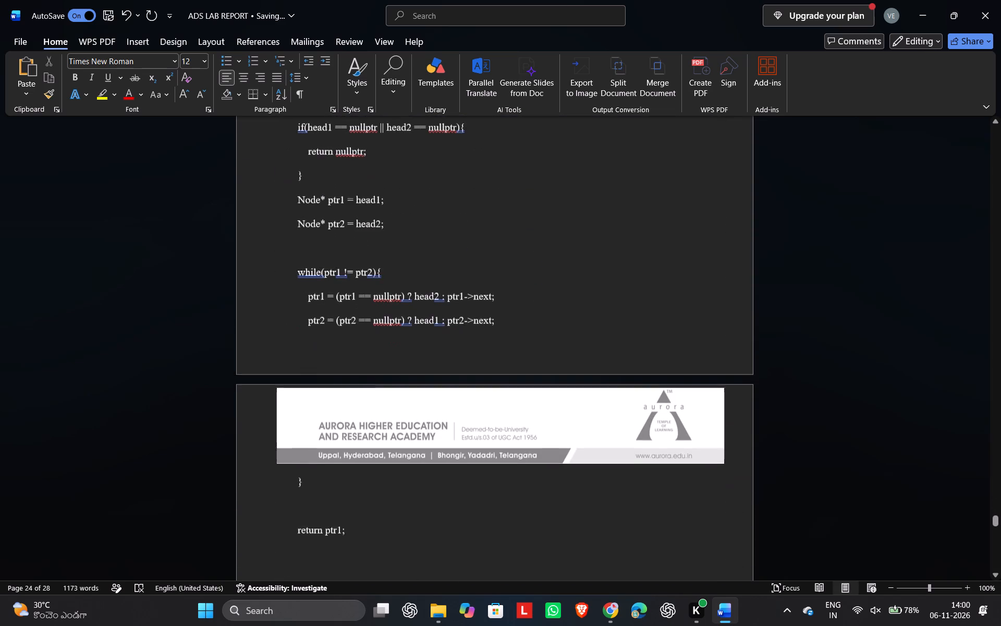
scroll(560, 329, "down", 3)
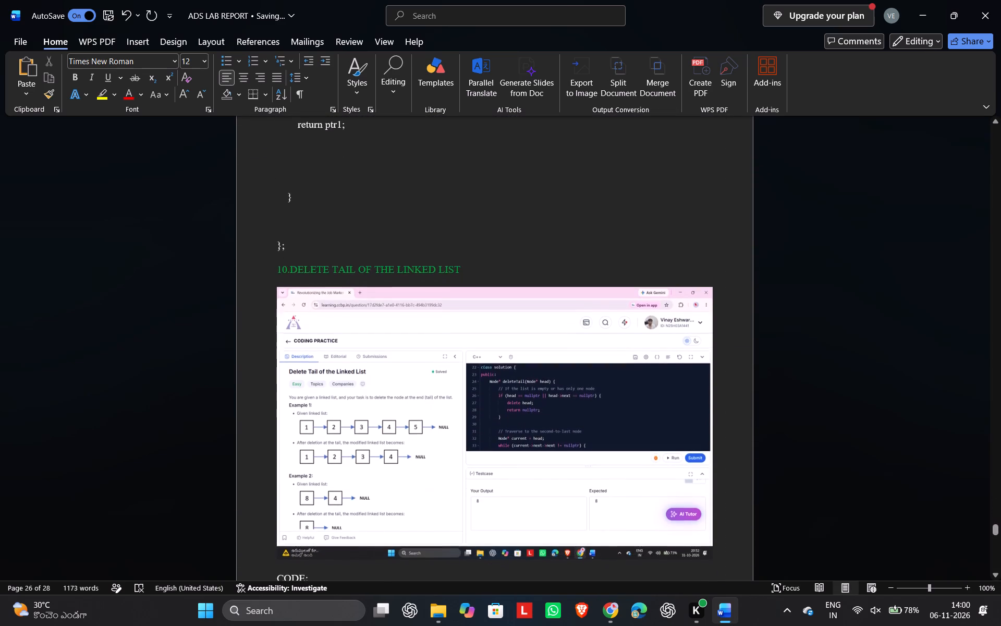
scroll(560, 329, "down", 2)
scroll(560, 329, "up", 1)
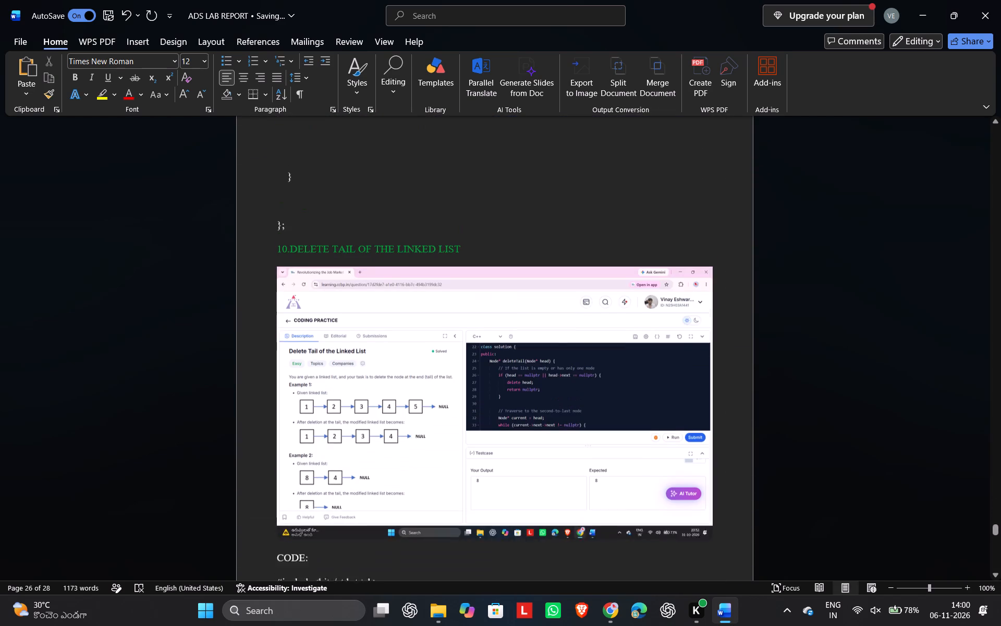
scroll(560, 329, "up", 1)
Switch to Chrome and open the Flatten a Linked List problem from the Coding Practice that follows Intersection of Two Linked Lists.
left_click(618, 602)
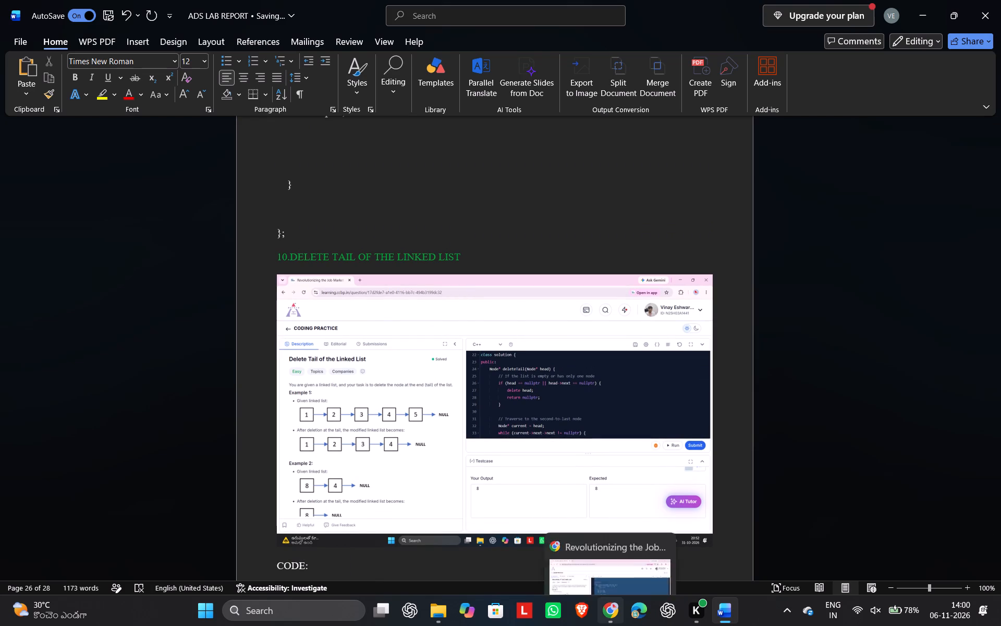
left_click(19, 110)
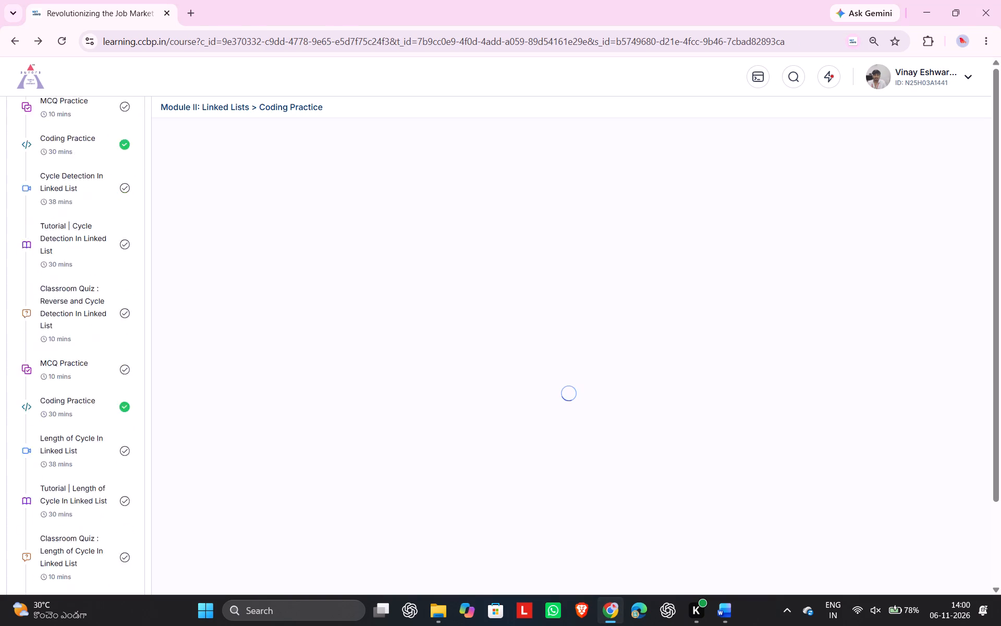
scroll(80, 421, "down", 1)
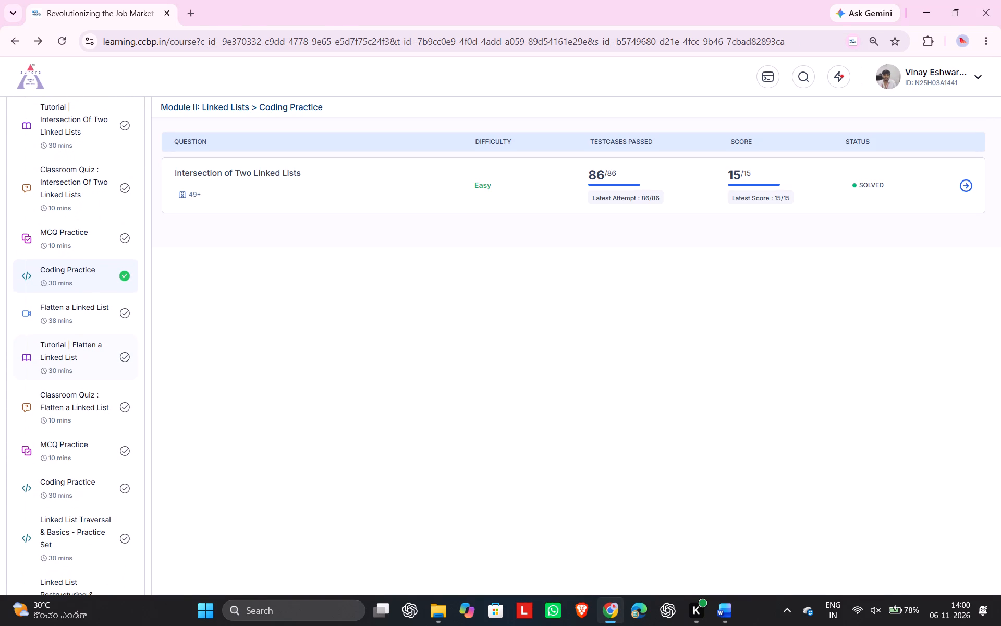
left_click(62, 474)
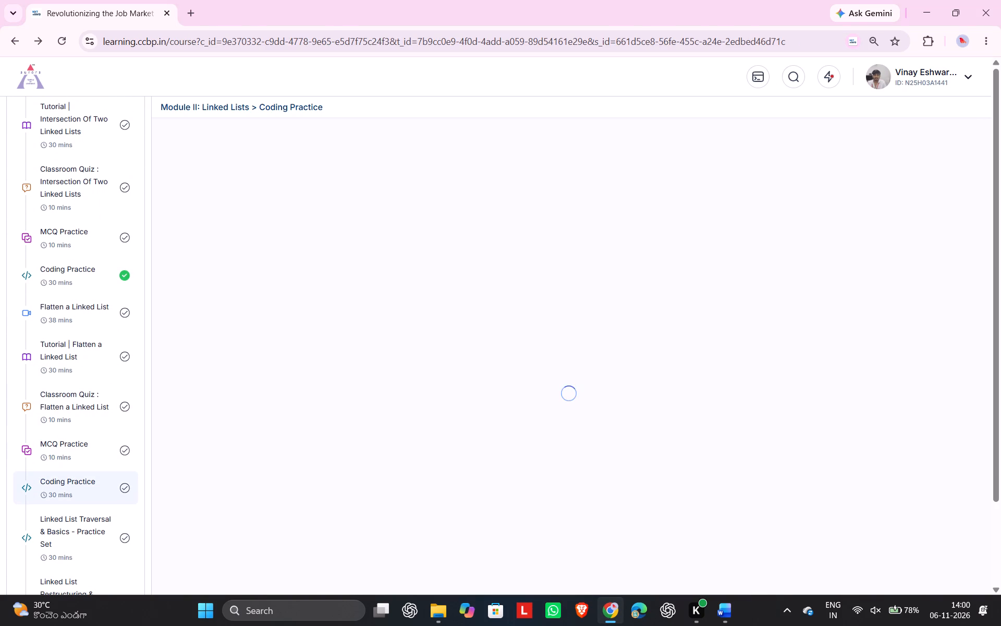
left_click(290, 200)
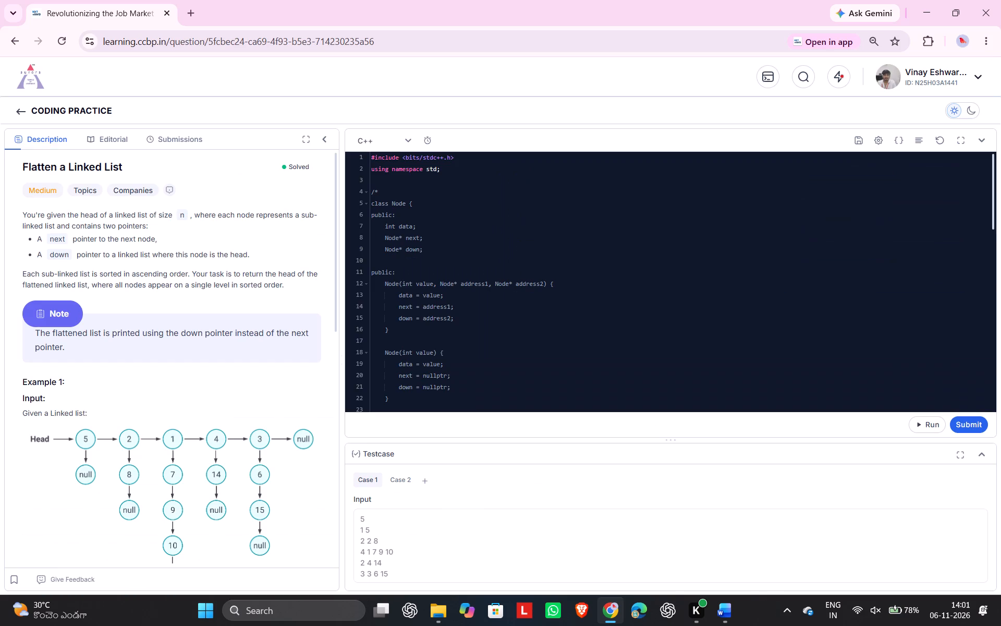
Run the Flatten a Linked List solution and resize the testcase pane so the solution code and both outputs show together.
left_click(926, 420)
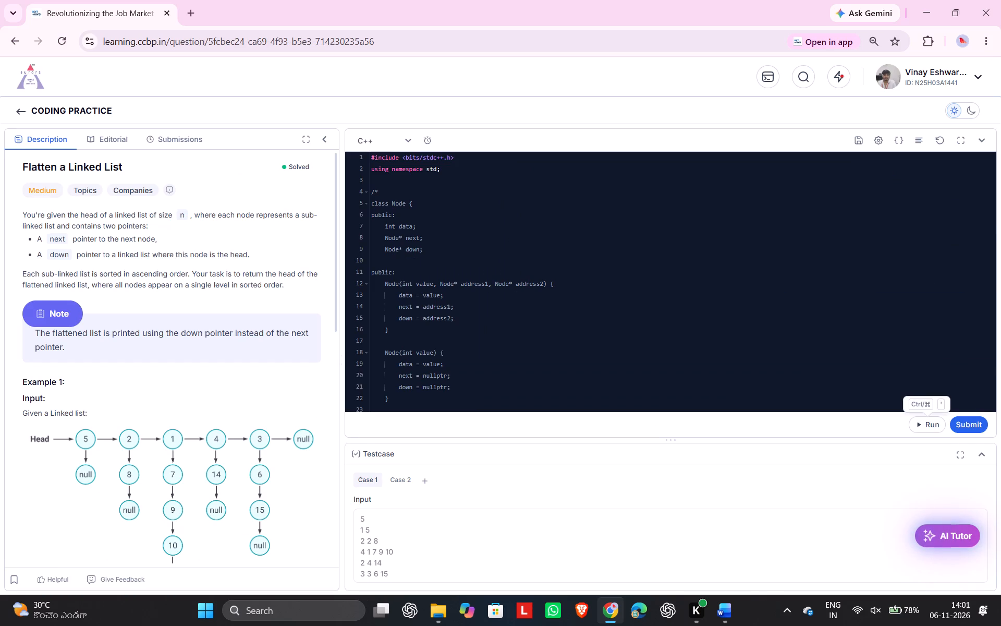
scroll(704, 327, "down", 6)
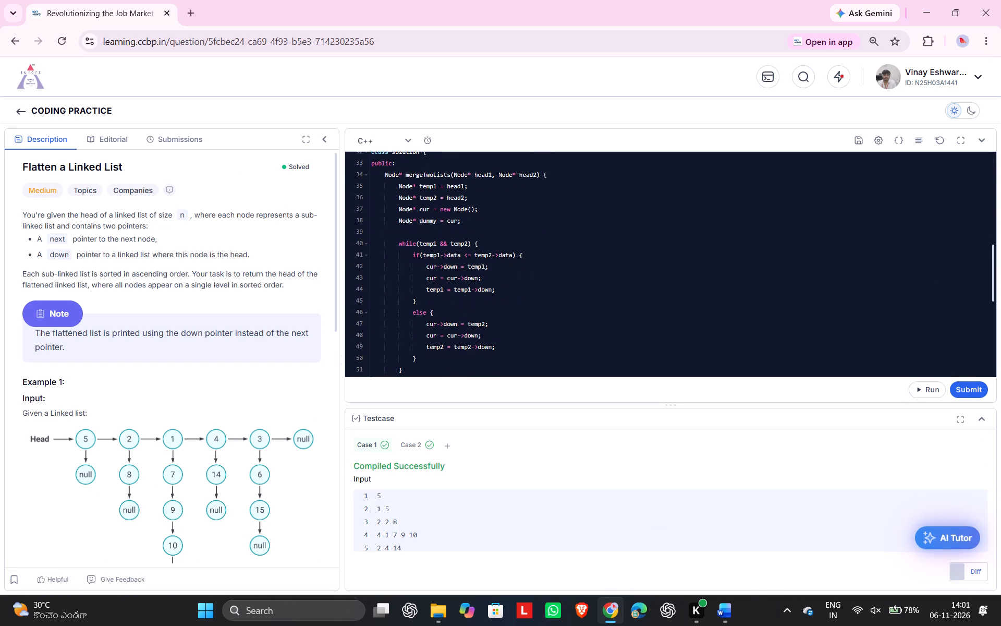
scroll(704, 327, "up", 1)
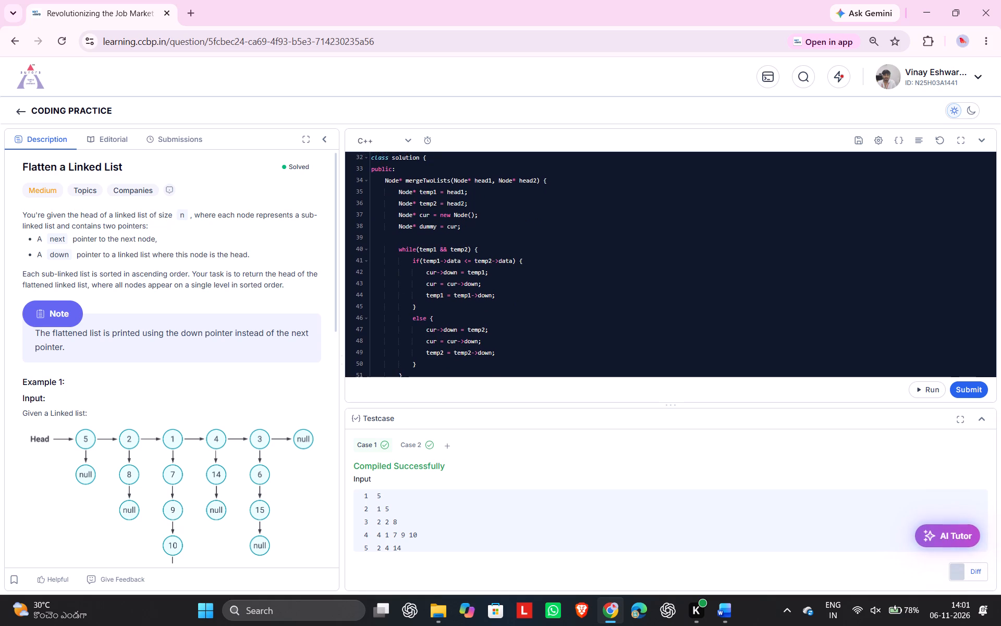
left_click_drag(673, 406, 655, 493)
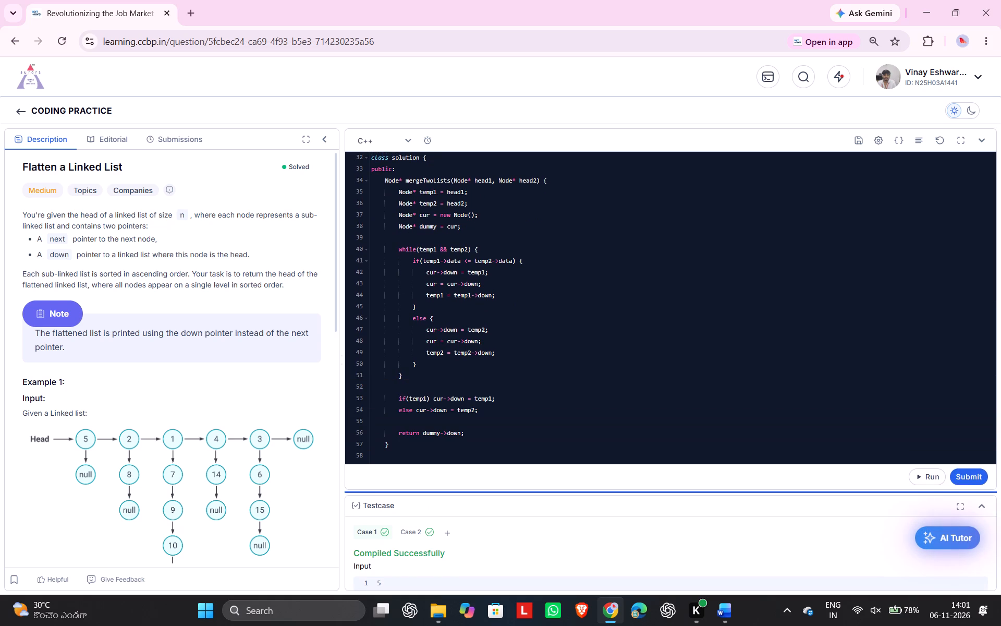
left_click_drag(655, 493, 645, 556)
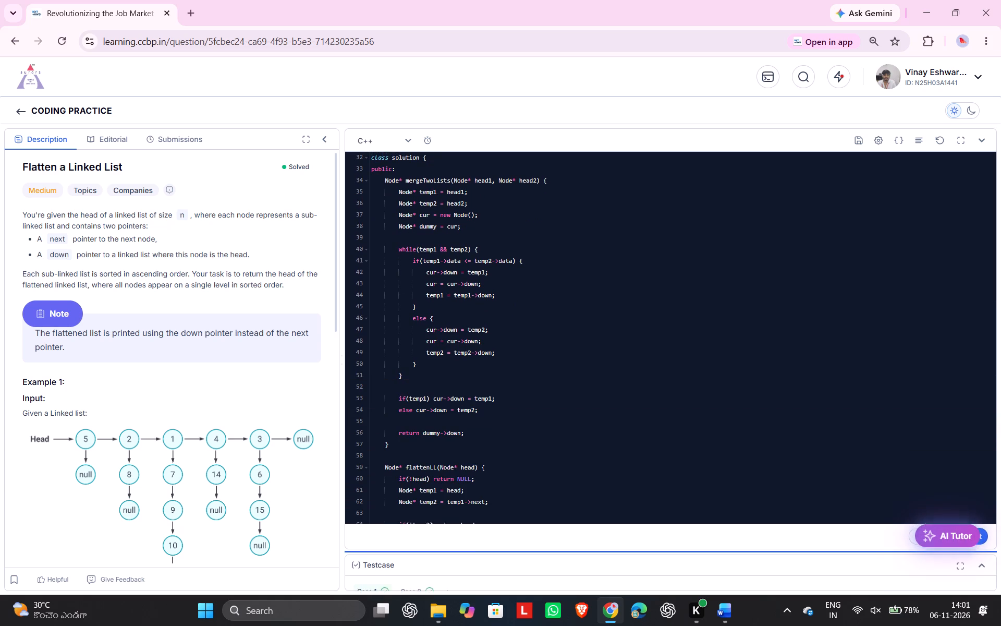
left_click_drag(645, 556, 641, 567)
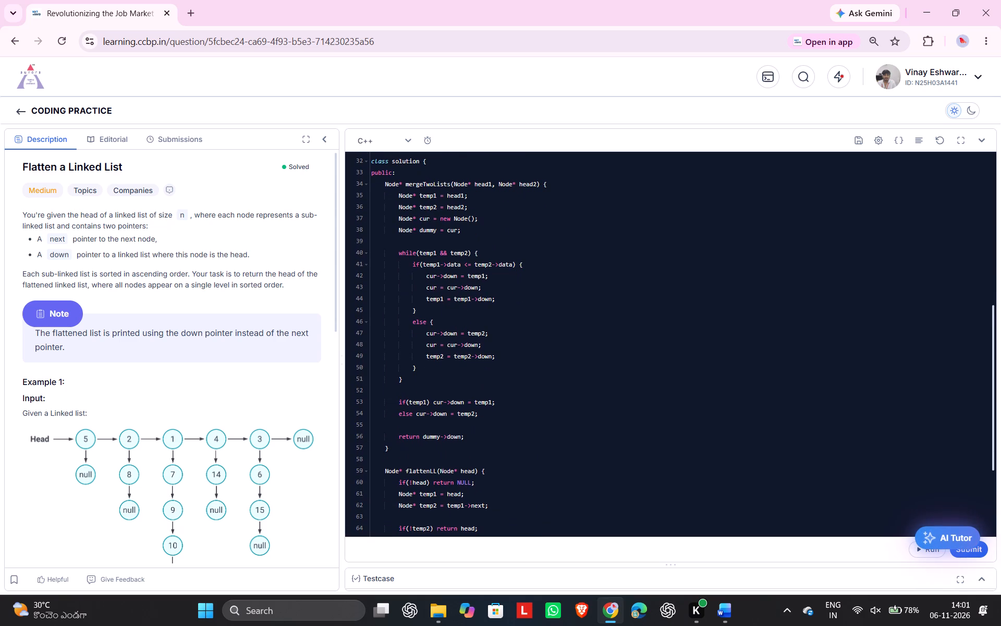
left_click_drag(677, 564, 672, 486)
scroll(622, 528, "down", 2)
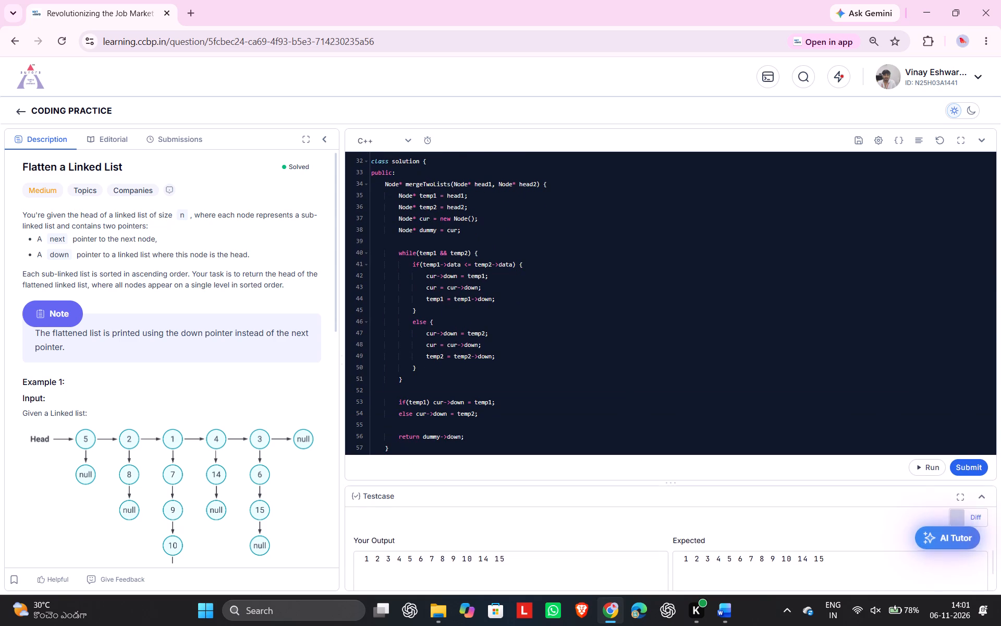
scroll(622, 528, "down", 2)
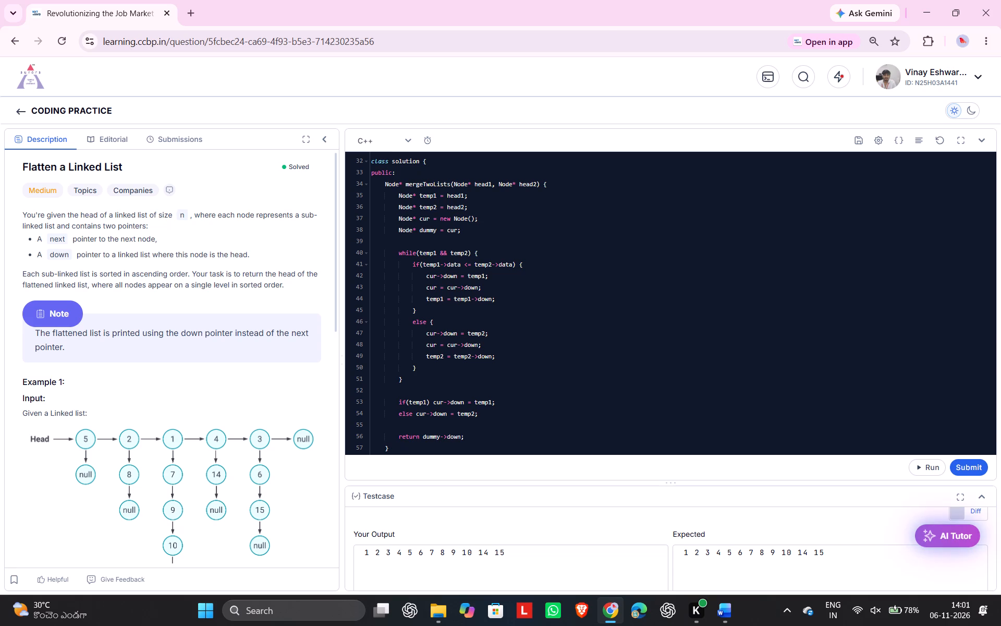
Capture a screenshot of the whole Flatten a Linked List problem page, from the site header down, without the browser bars.
key("shift+super+s")
left_click_drag(0, 55, 487, 375)
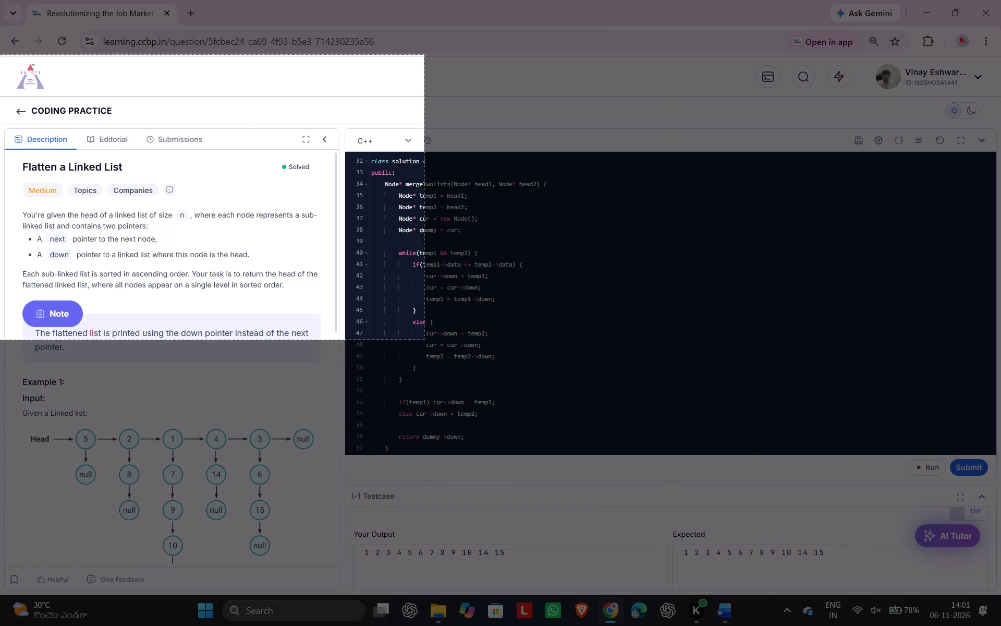
left_click_drag(487, 375, 999, 597)
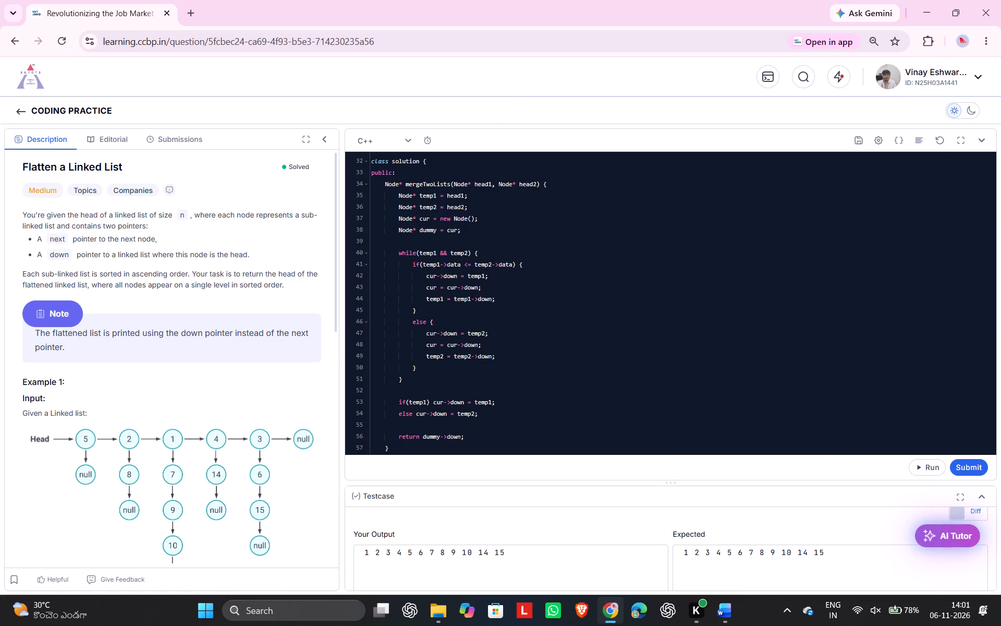
Switch to Word and replace the old Delete Tail screenshot in entry 10 with the captured screenshot.
left_click(729, 607)
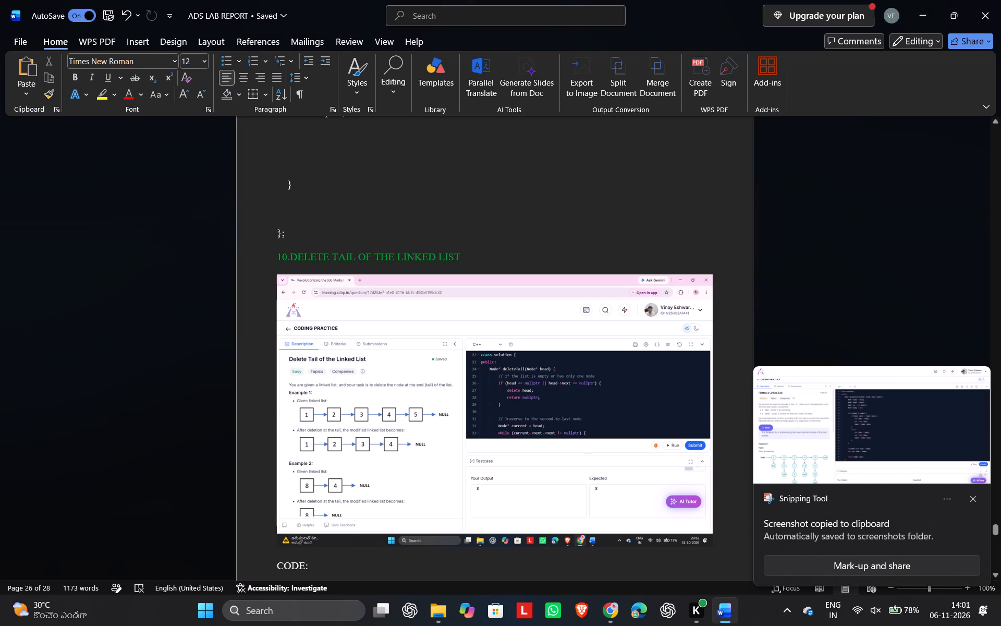
left_click(572, 461)
key("ctrl+v")
left_click(546, 441)
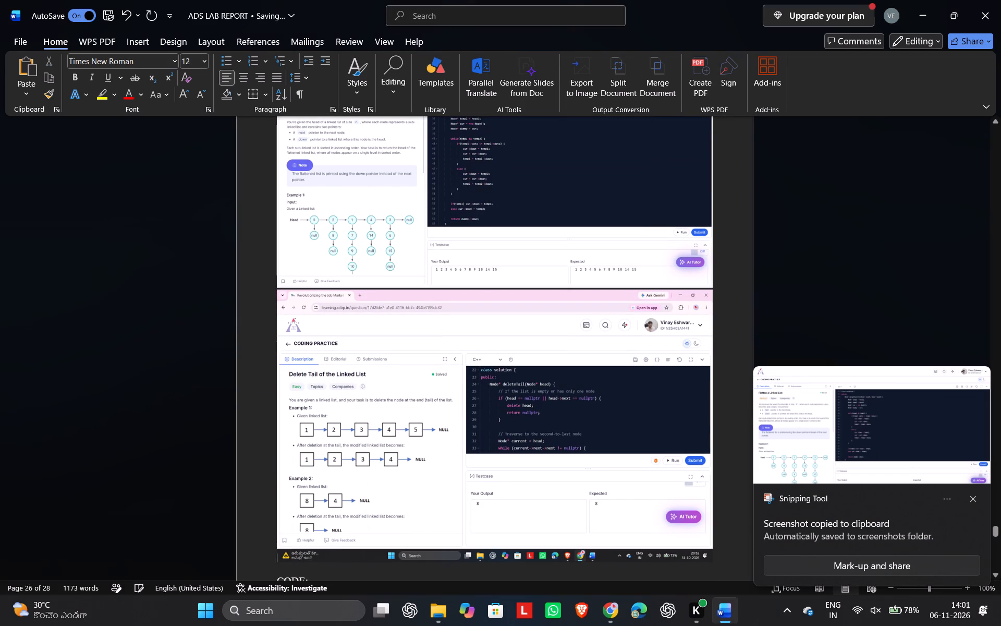
key("BackSpace")
Change the entry 10 heading to 10.FLATTEN OF A LINKED LIST.
scroll(489, 410, "up", 1)
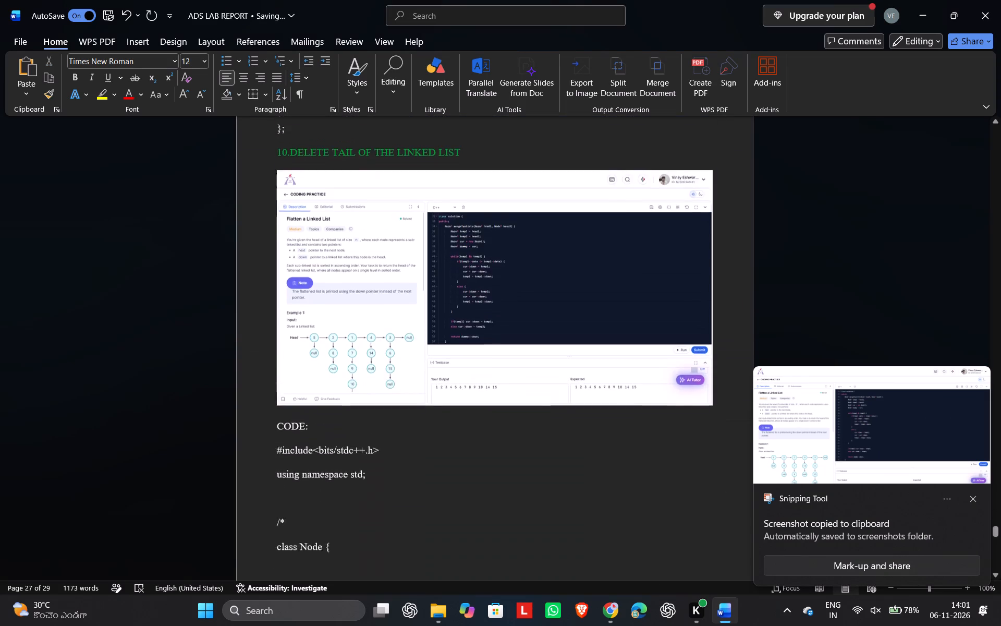
scroll(489, 410, "up", 1)
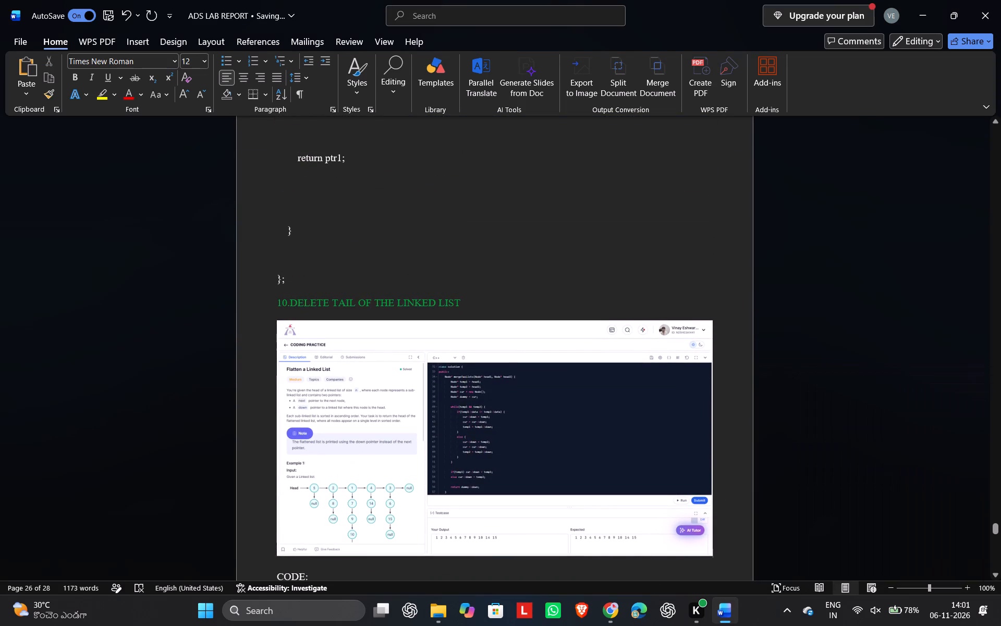
left_click_drag(395, 303, 320, 303)
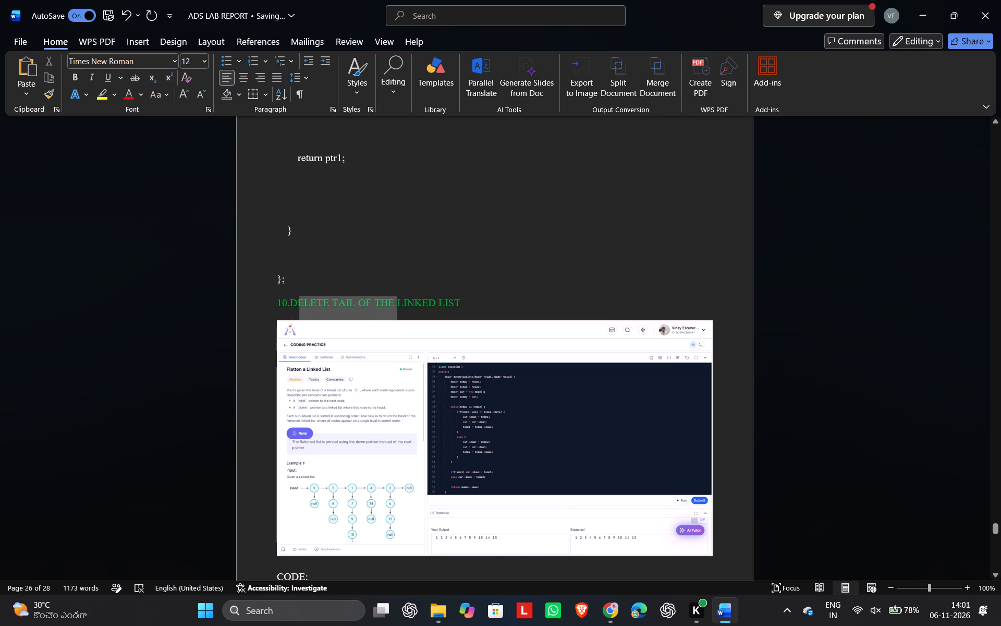
left_click_drag(320, 303, 316, 304)
key("BackSpace")
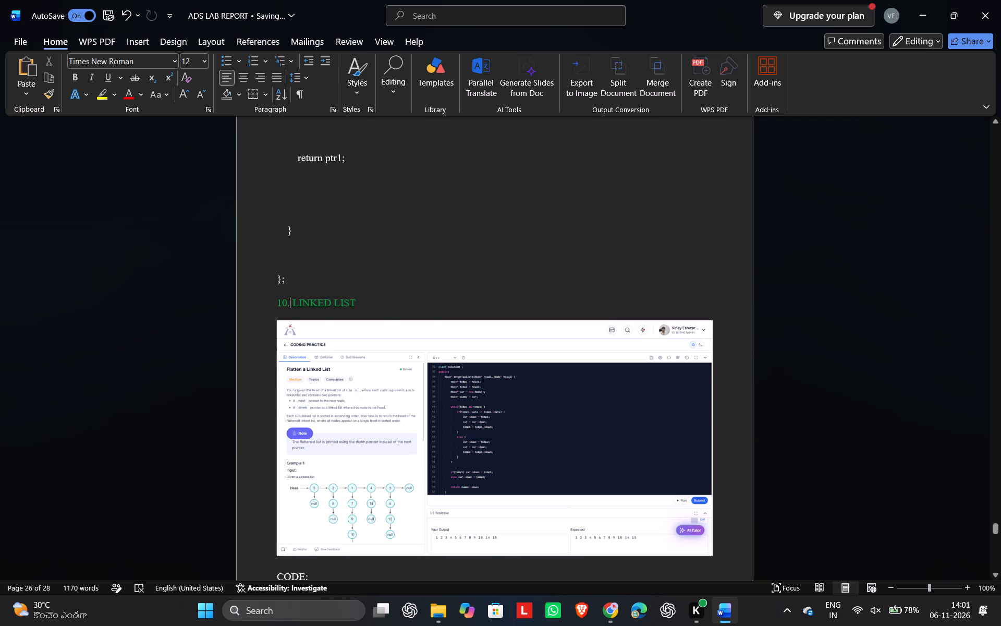
type("FLATTEN OF A")
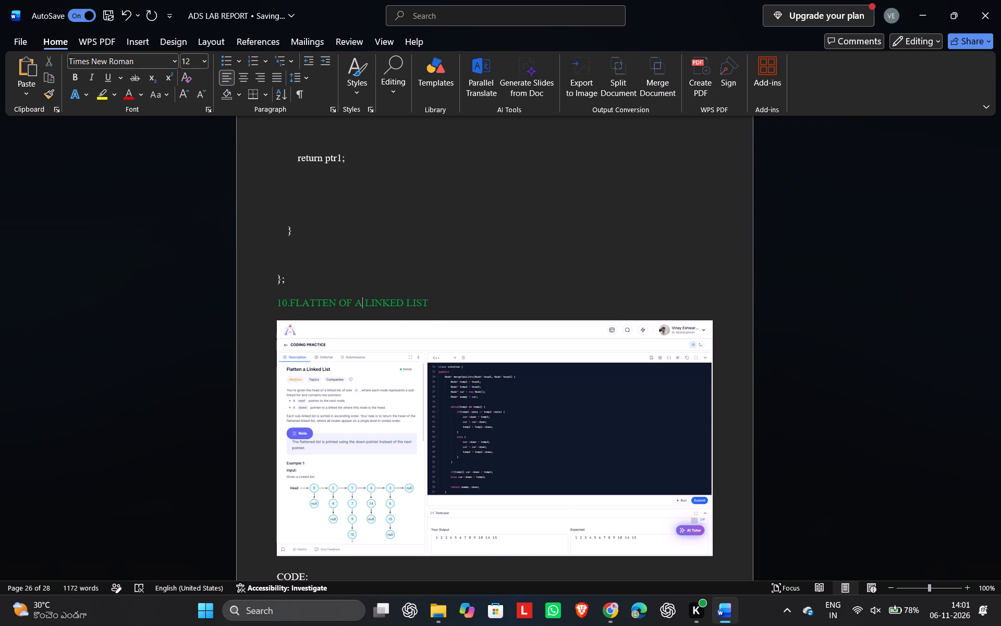
key("space")
key("BackSpace")
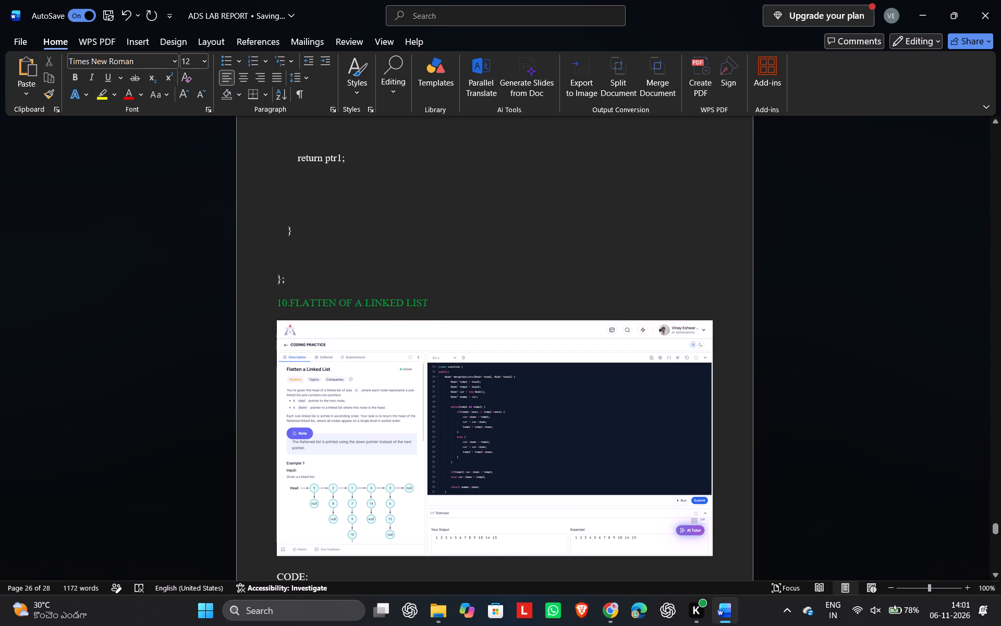
Remove the word OF from the entry 10 heading so it reads 10.FLATTEN A LINKED LIST.
left_click(482, 250)
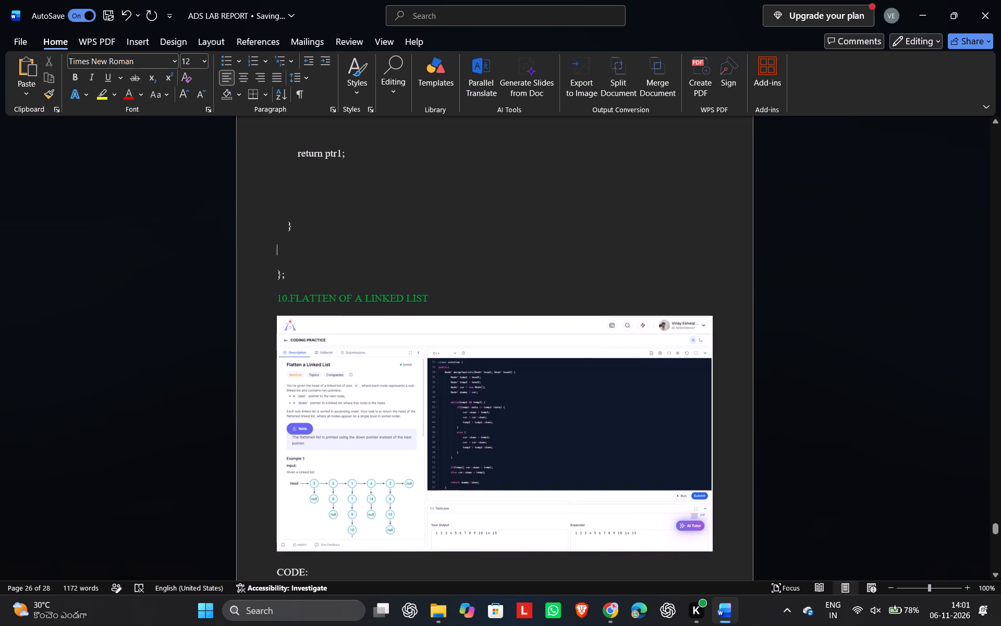
left_click(353, 302)
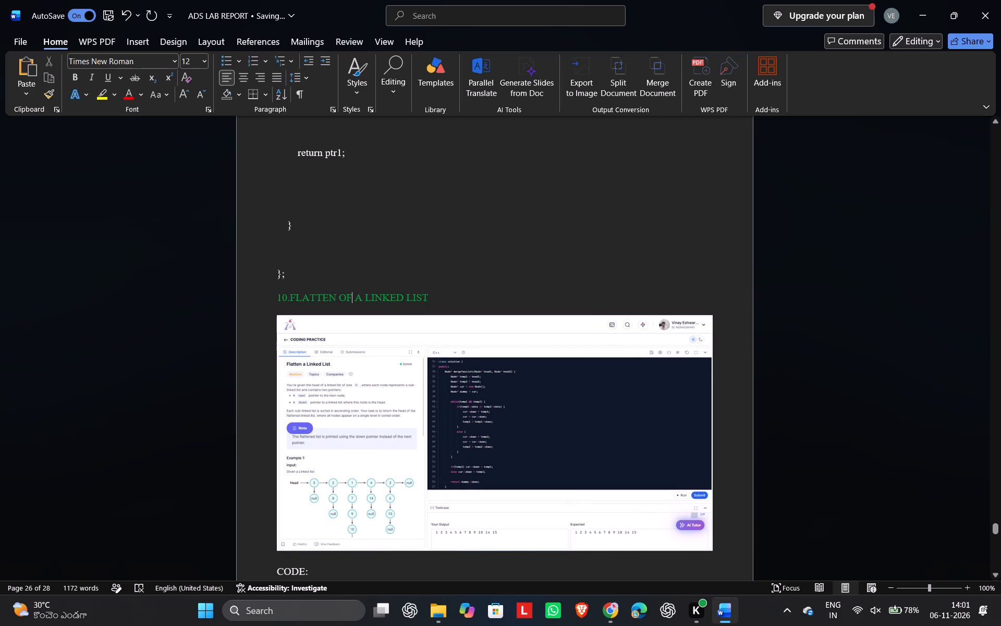
key("Right")
key("BackSpace")
key("BackSpace")
key("BackSpace")
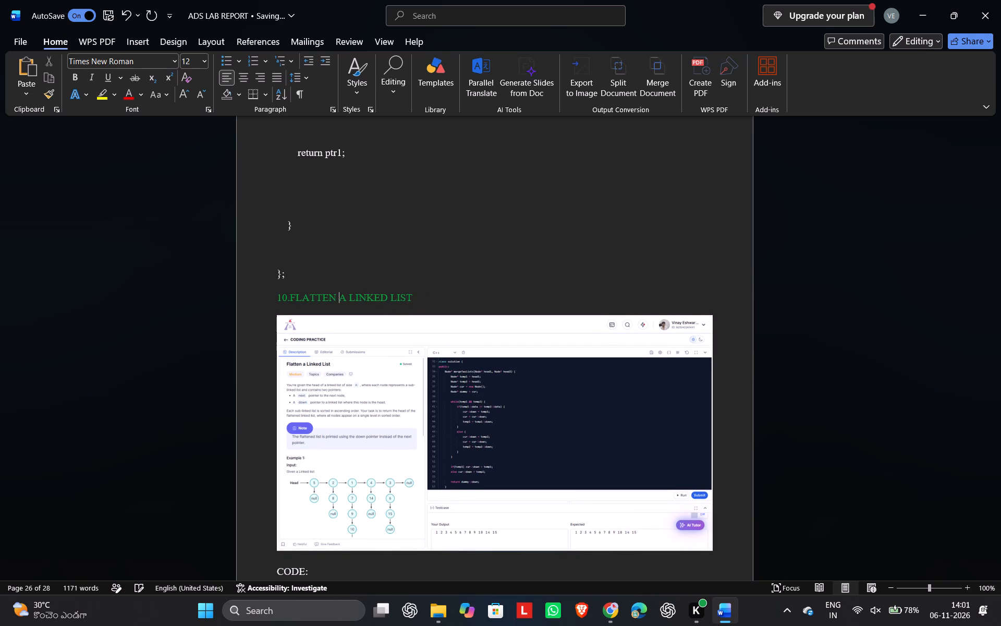
Switch to Chrome and copy the entire Flatten a Linked List solution code.
scroll(395, 383, "down", 1)
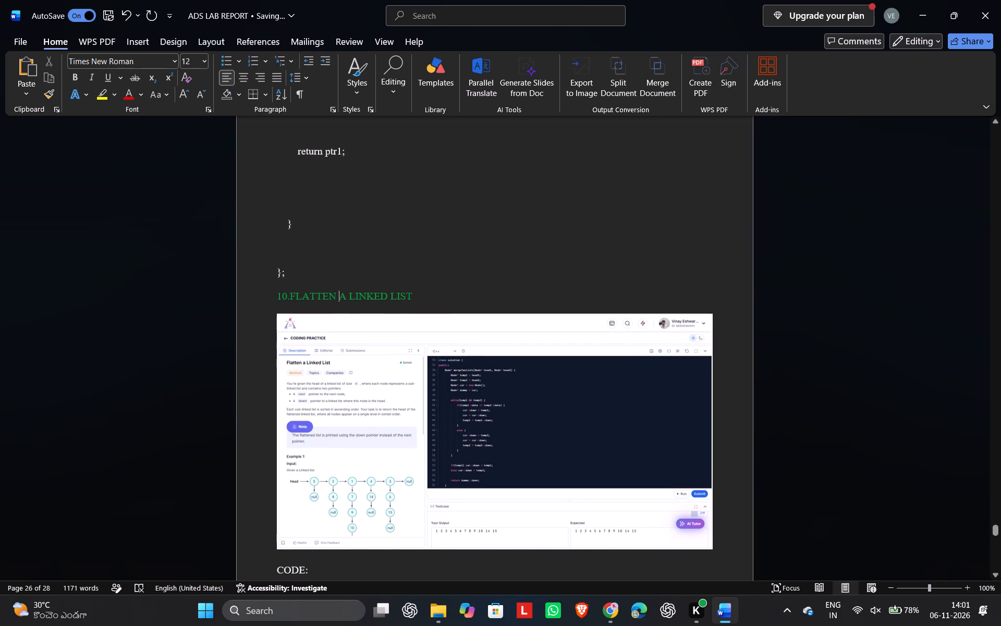
scroll(395, 383, "down", 2)
scroll(395, 383, "up", 1)
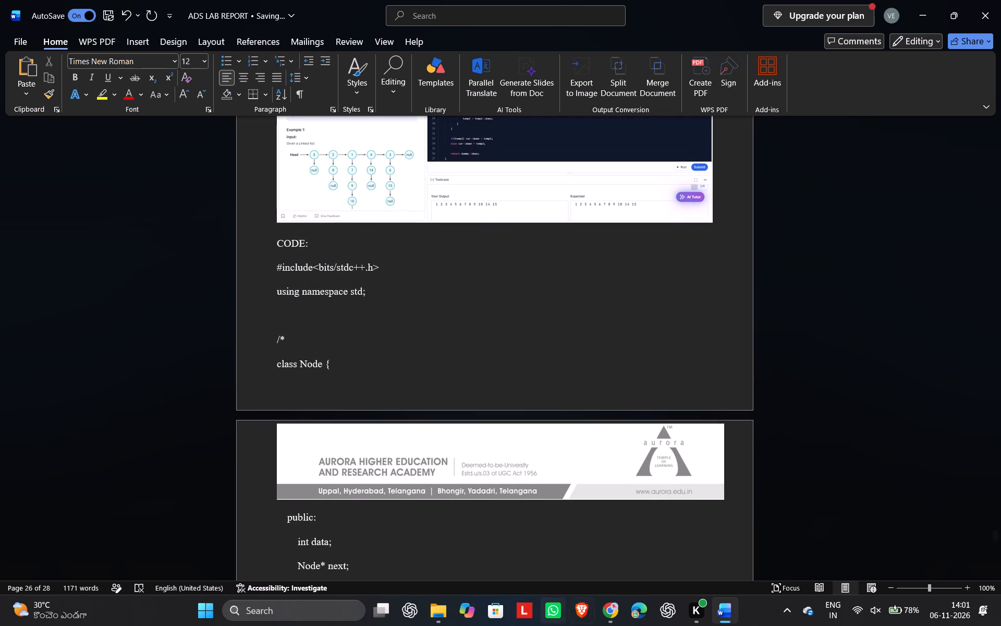
left_click(604, 598)
left_click(588, 289)
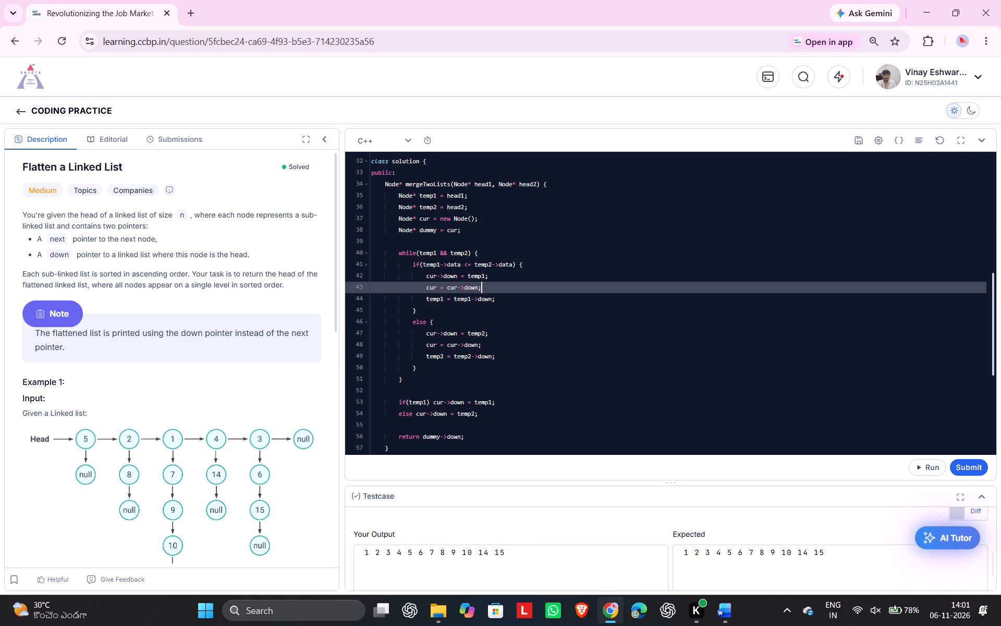
key("ctrl+a")
key("ctrl+c")
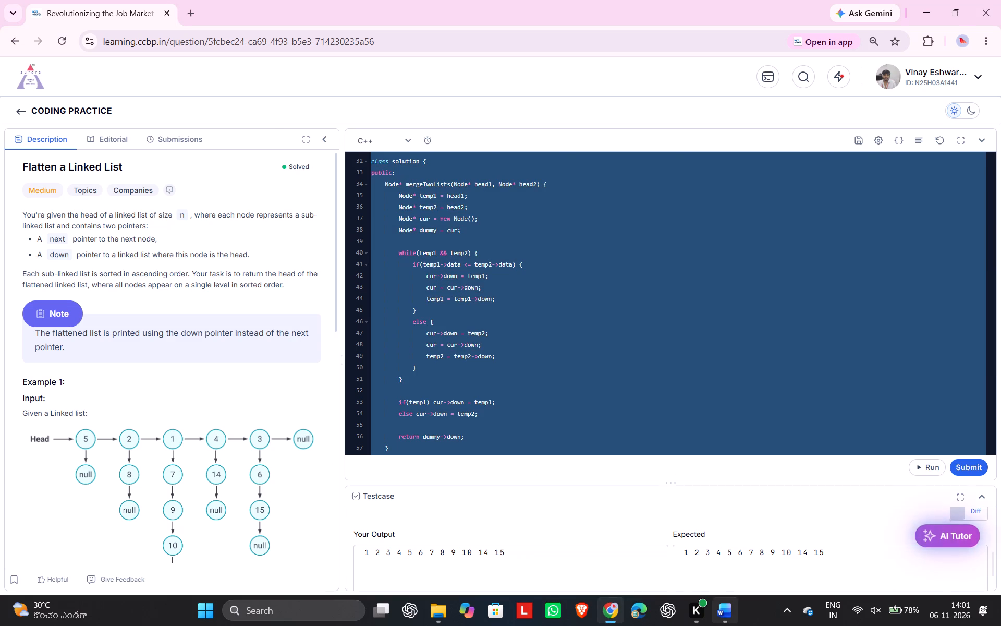
Switch to Word and replace all the old deleteTail code under CODE: in entry 10 with the copied code.
left_click(729, 619)
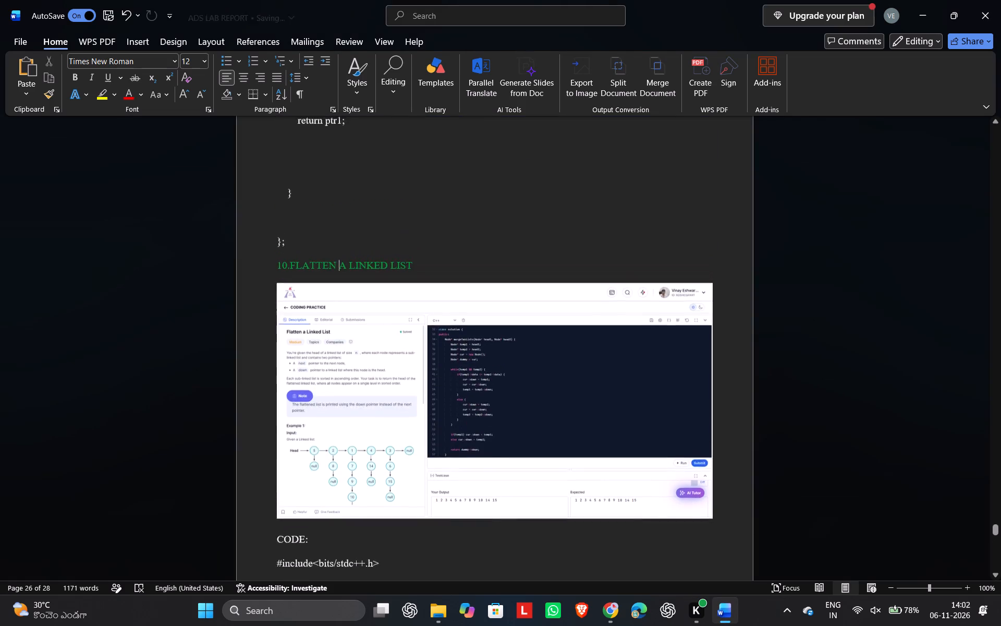
left_click_drag(277, 323, 378, 565)
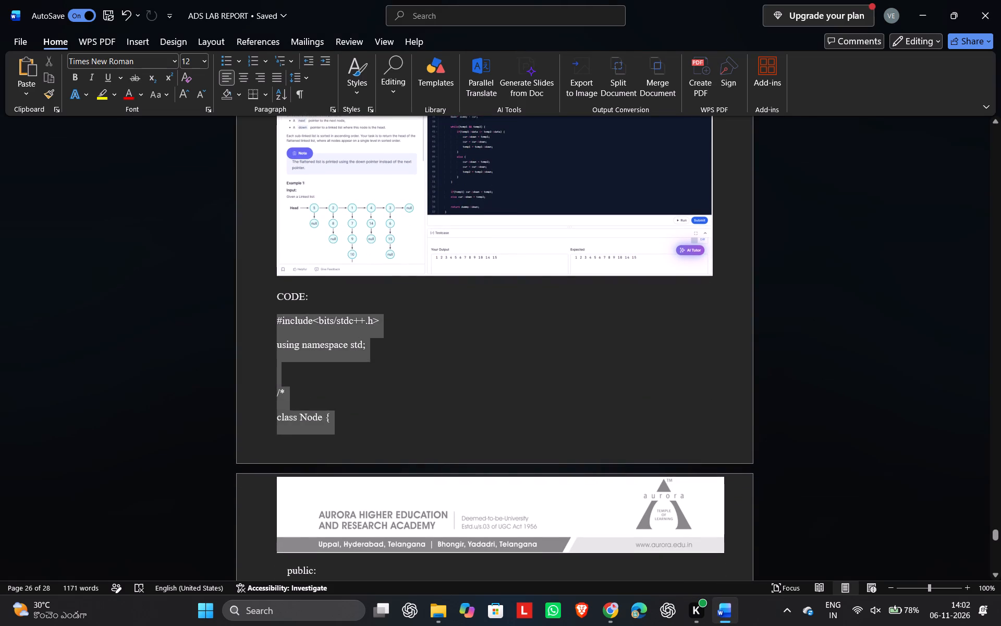
left_click_drag(378, 565, 383, 551)
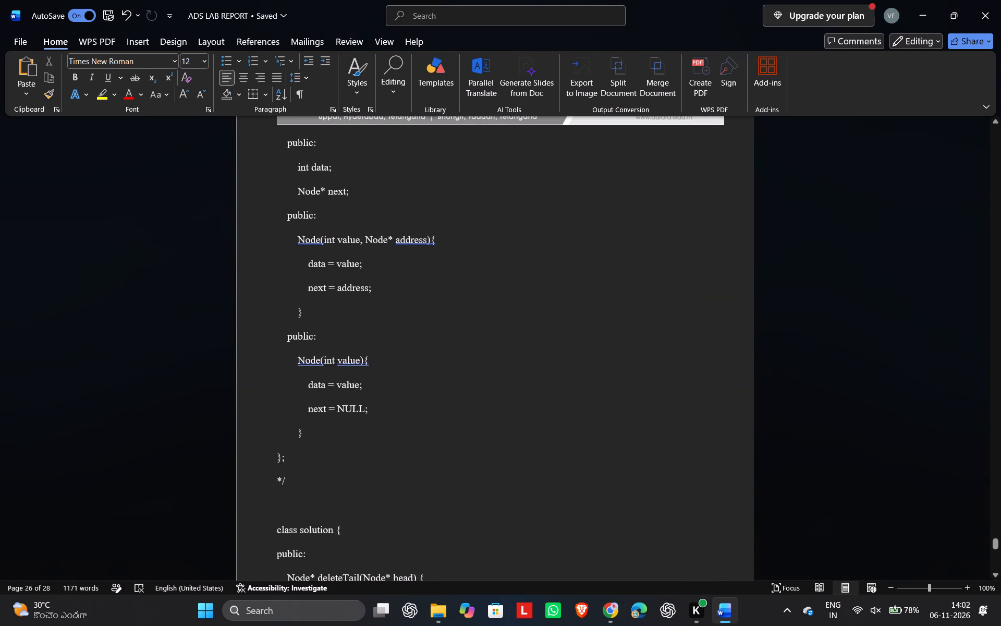
left_click_drag(383, 551, 394, 608)
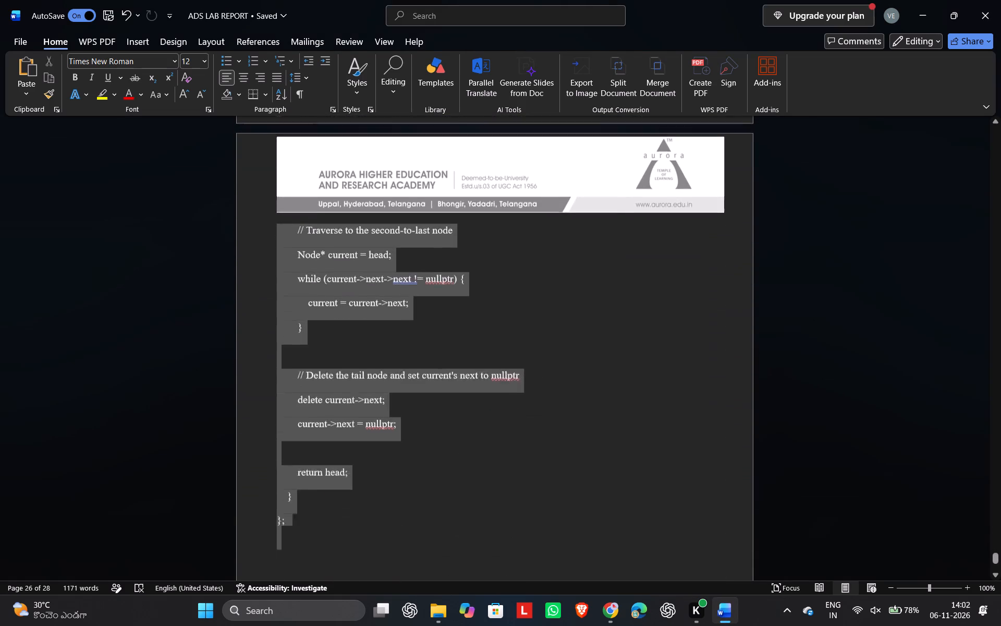
left_click_drag(394, 608, 366, 299)
key("ctrl+v")
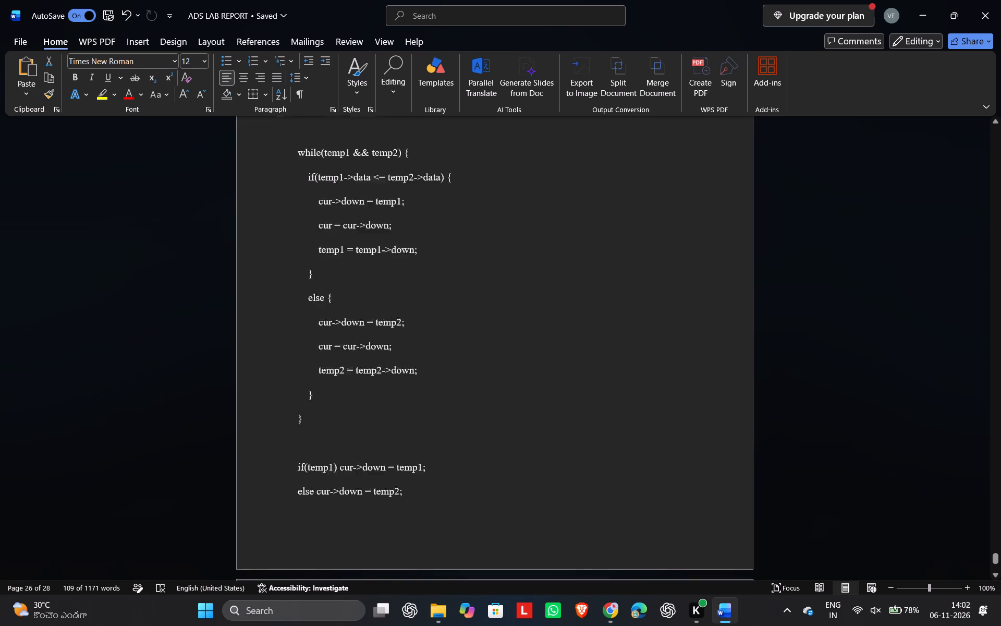
Review the pasted Flatten a Linked List code in entry 10 and how it runs across the pages.
scroll(467, 368, "down", 3)
scroll(467, 368, "up", 1)
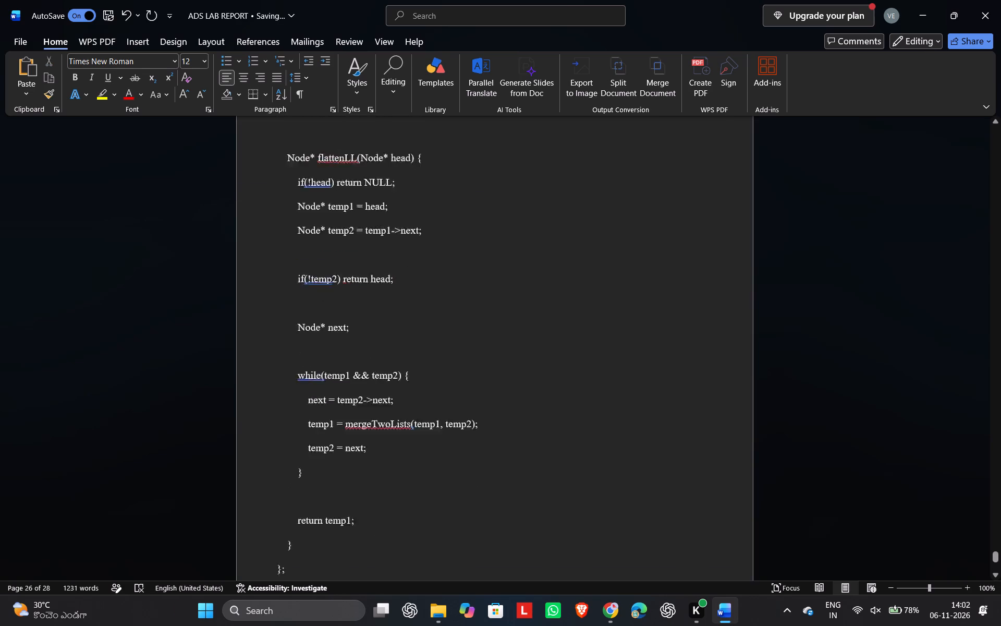
scroll(467, 368, "up", 5)
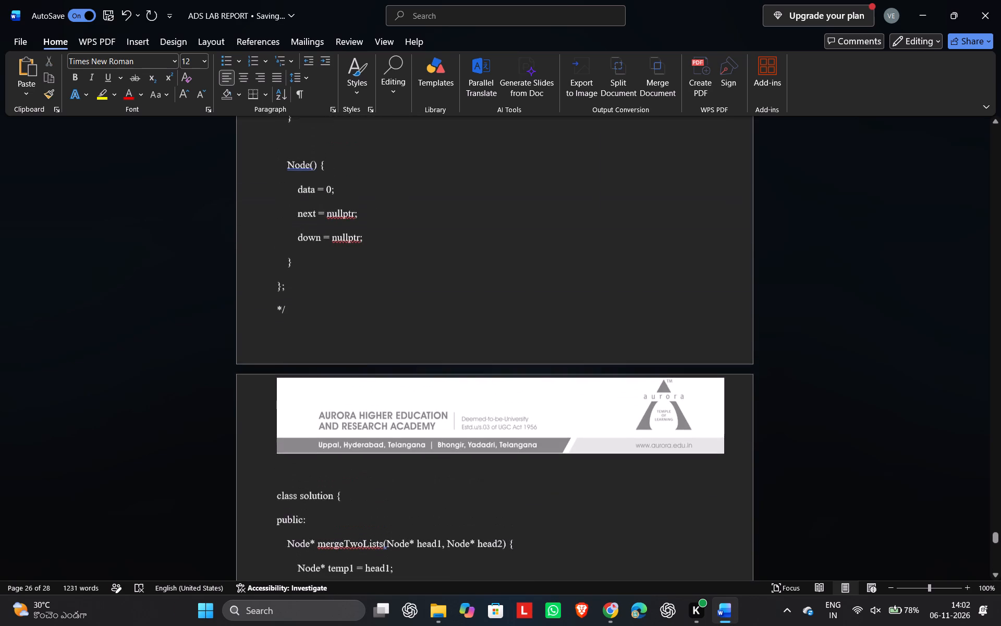
scroll(467, 368, "up", 3)
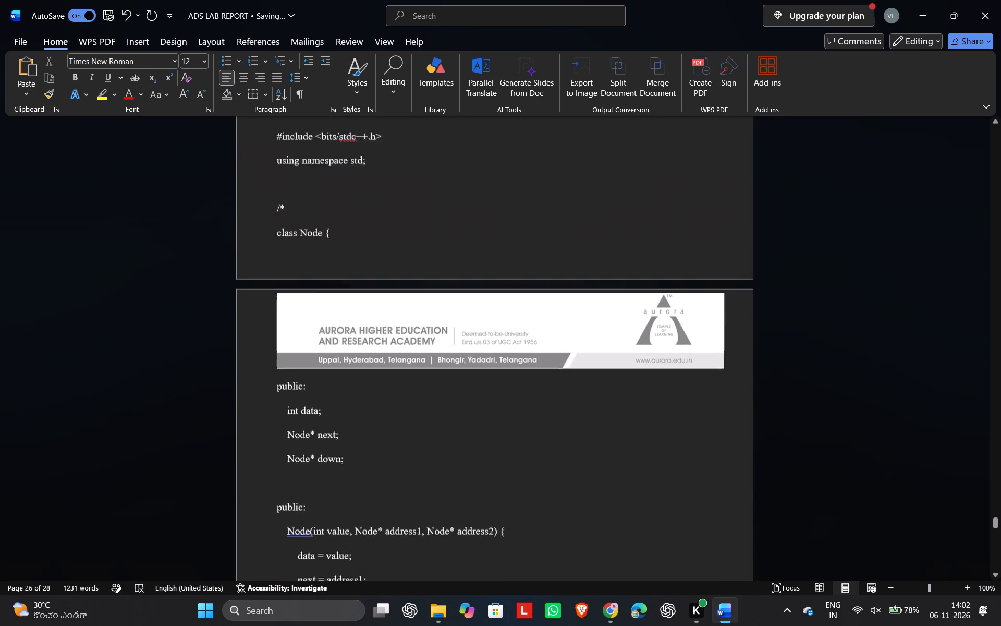
scroll(467, 368, "up", 3)
scroll(467, 368, "down", 2)
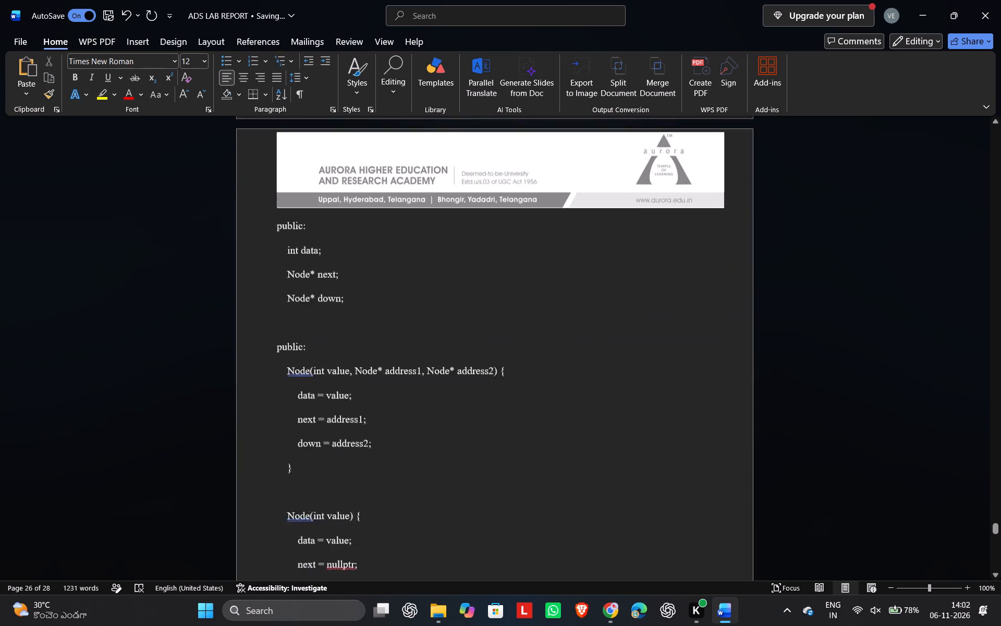
scroll(467, 368, "down", 4)
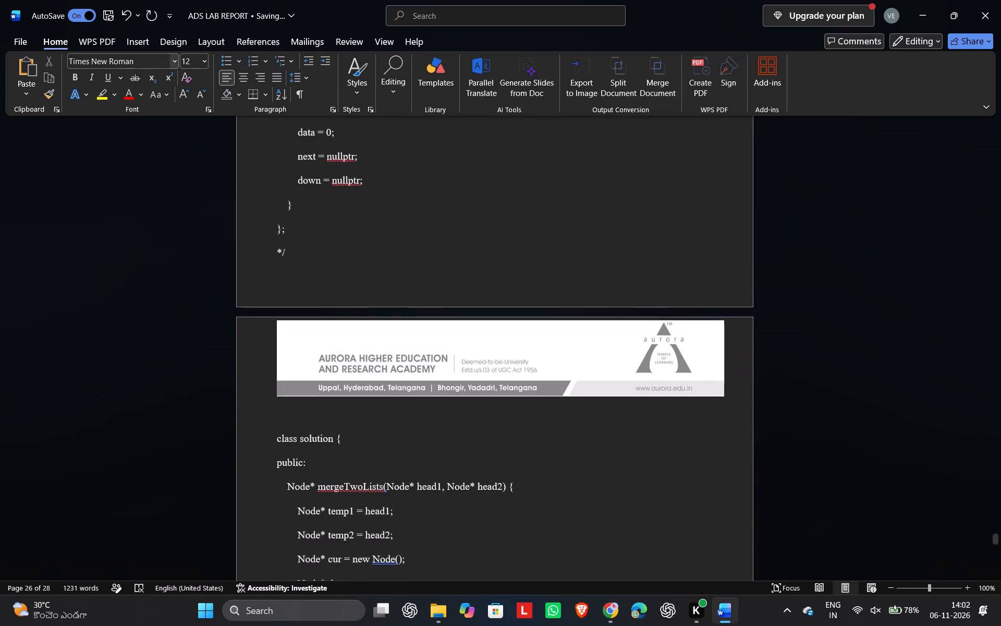
Save the ADS lab report.
left_click(111, 13)
Check entry 10 from the end of its code back to its heading and screenshot.
scroll(392, 172, "down", 2)
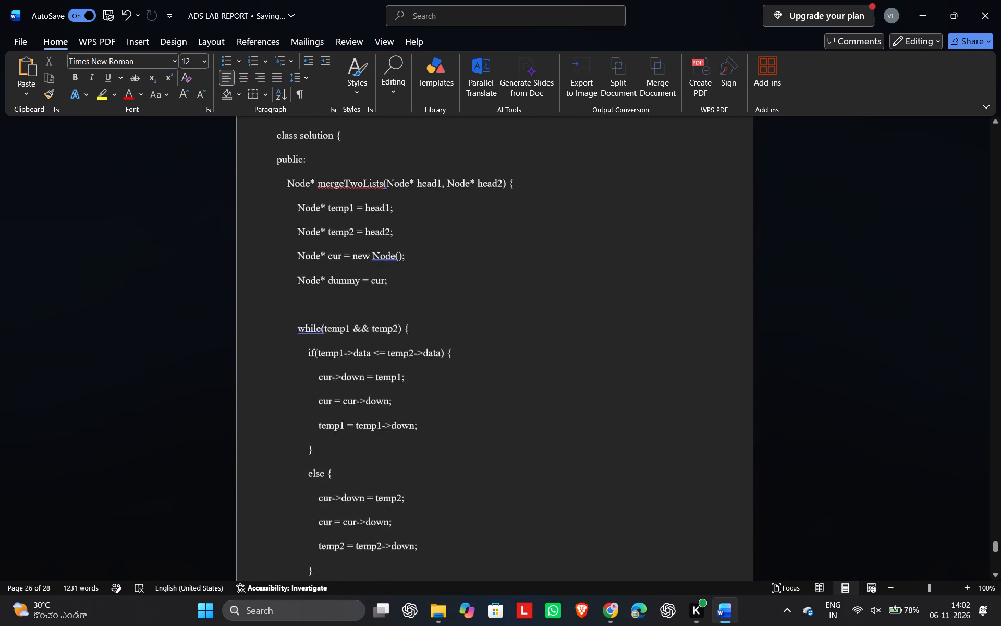
scroll(392, 172, "down", 1)
scroll(392, 172, "up", 1)
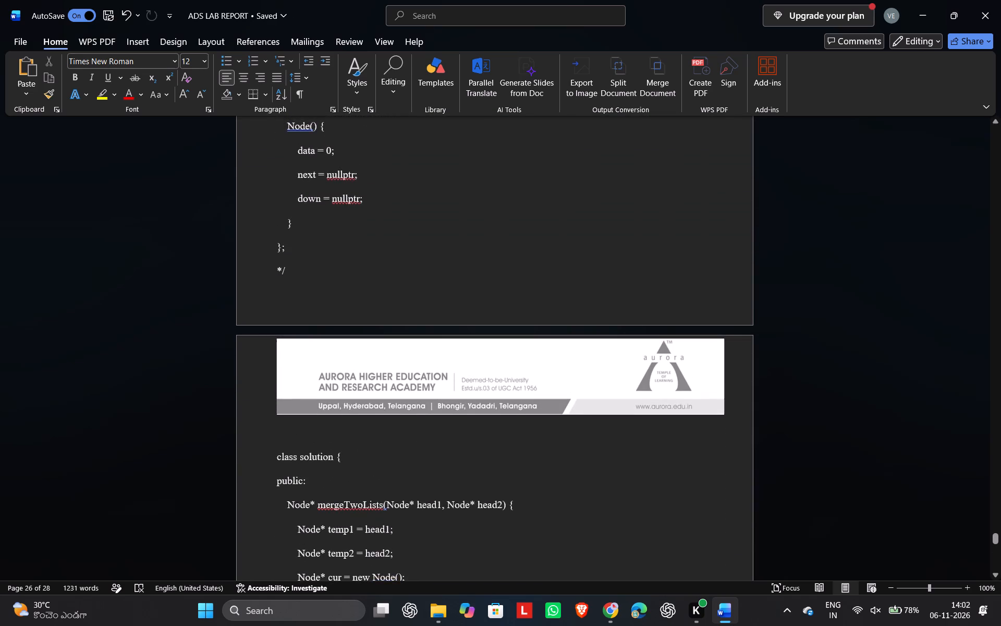
scroll(392, 172, "down", 7)
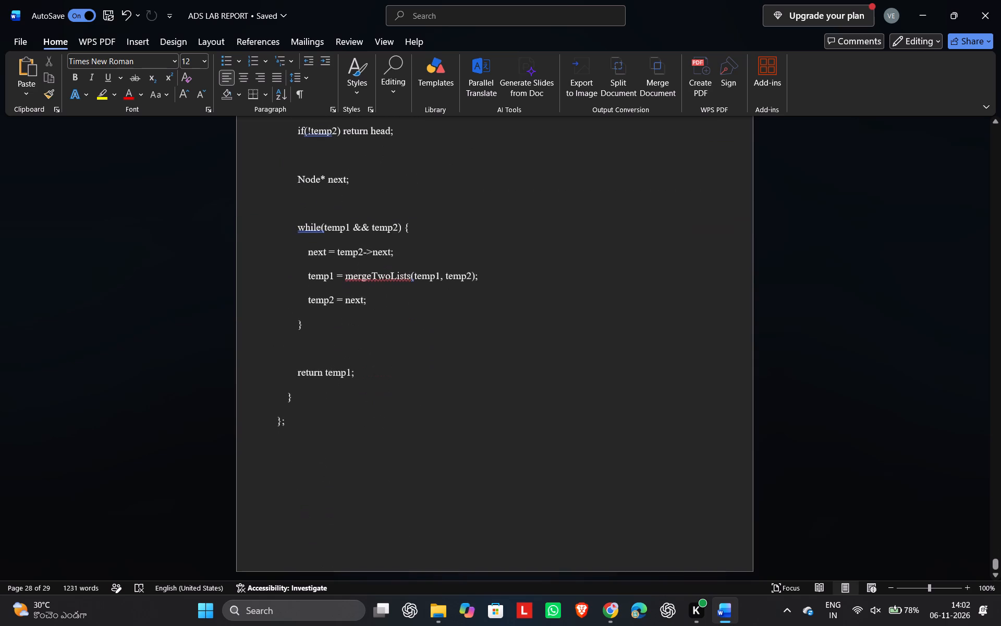
scroll(392, 172, "up", 2)
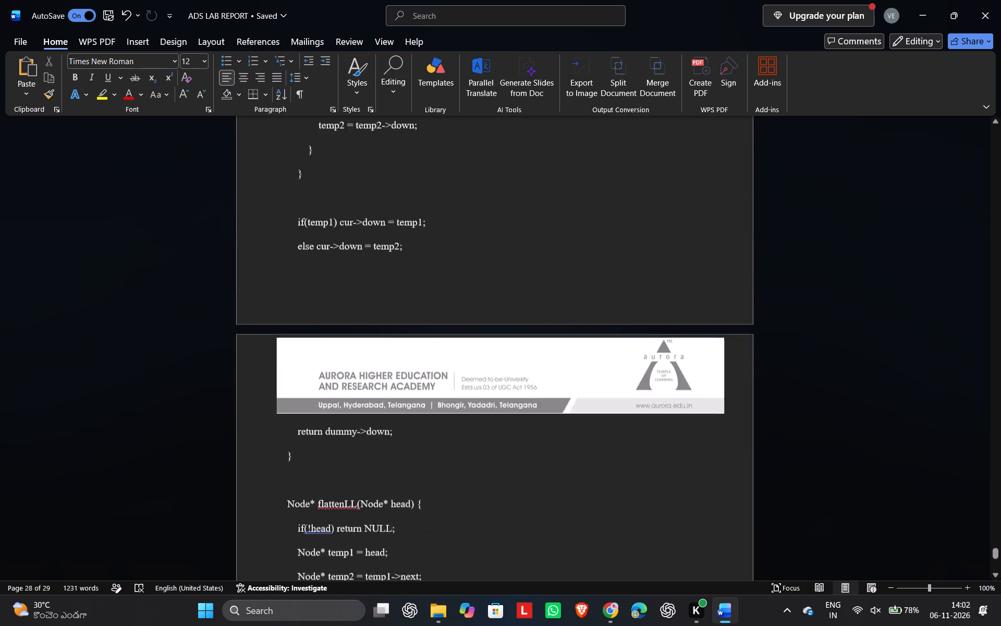
scroll(392, 172, "up", 3)
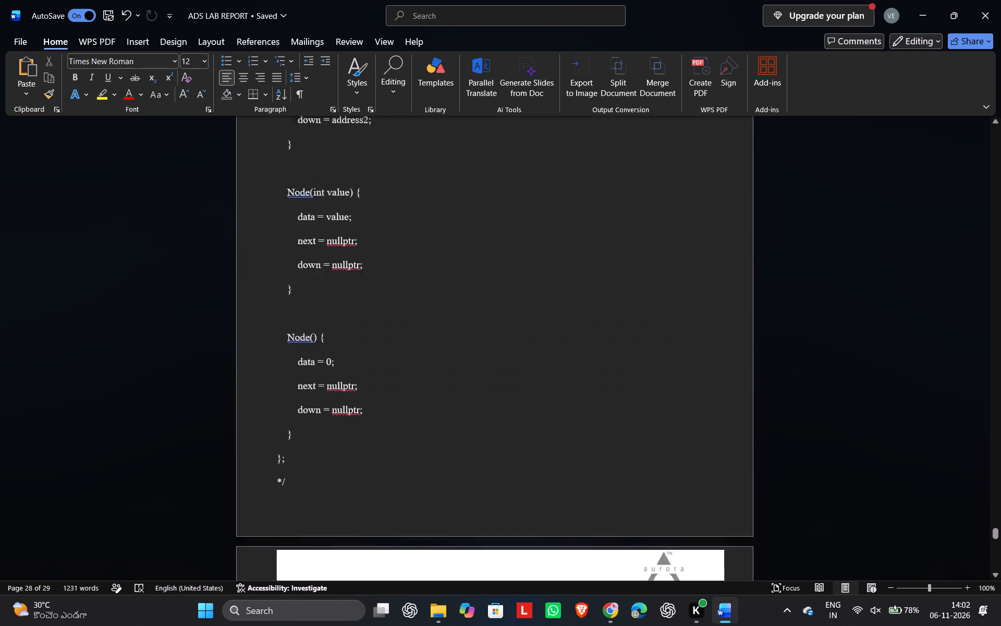
scroll(392, 172, "up", 3)
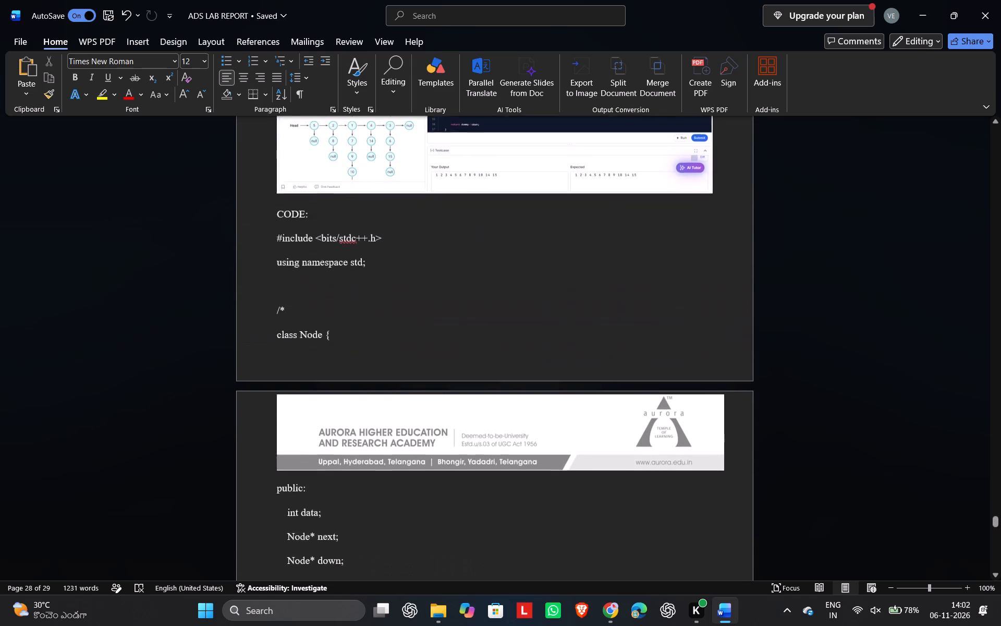
scroll(392, 172, "up", 3)
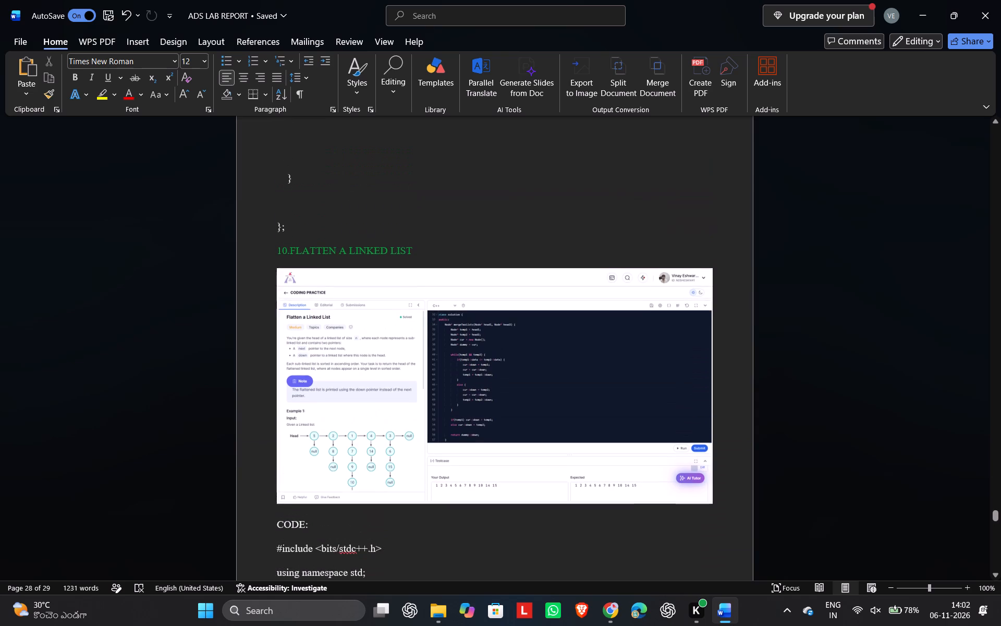
scroll(392, 172, "up", 1)
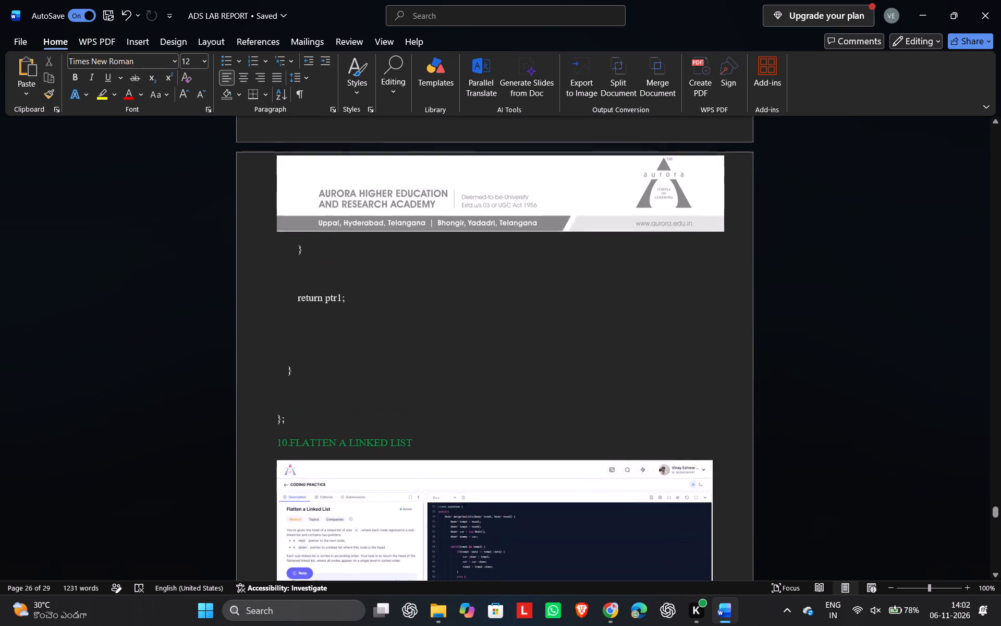
scroll(392, 172, "up", 2)
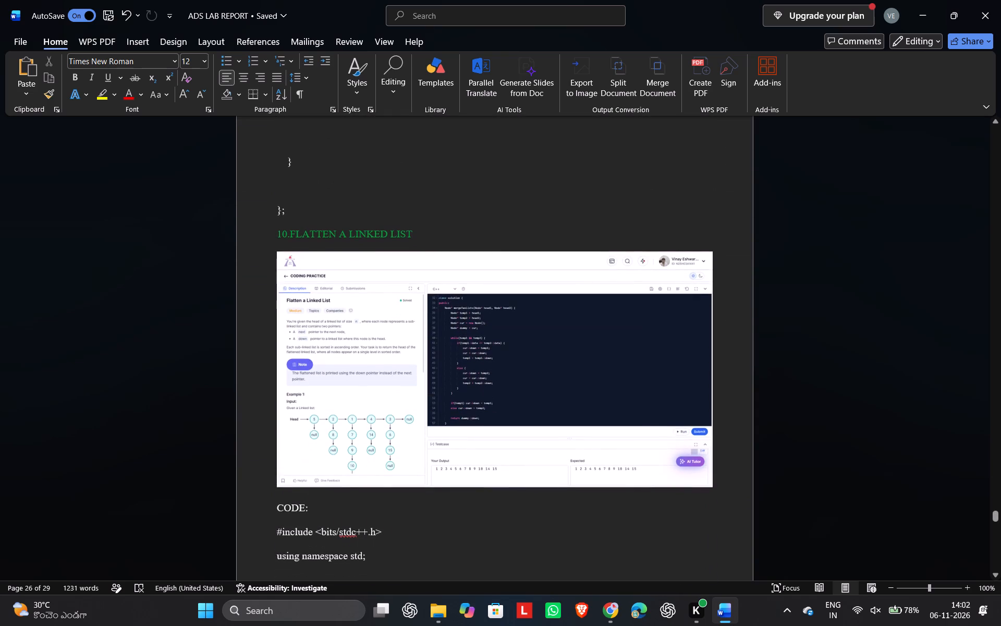
Look back through entries 9 to 5, checking their headings, screenshots and code.
scroll(392, 172, "up", 3)
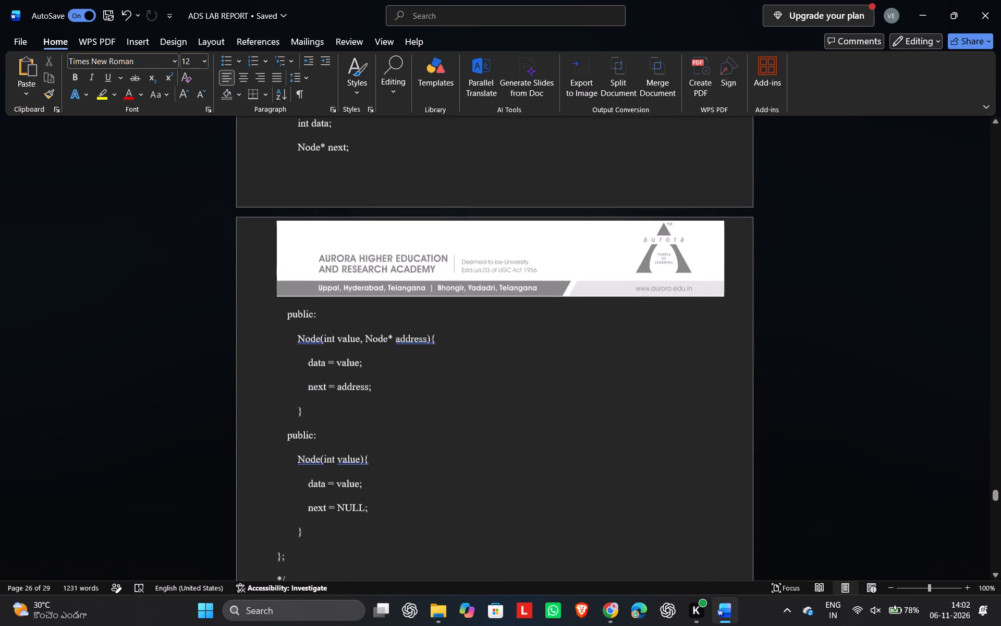
scroll(392, 172, "up", 3)
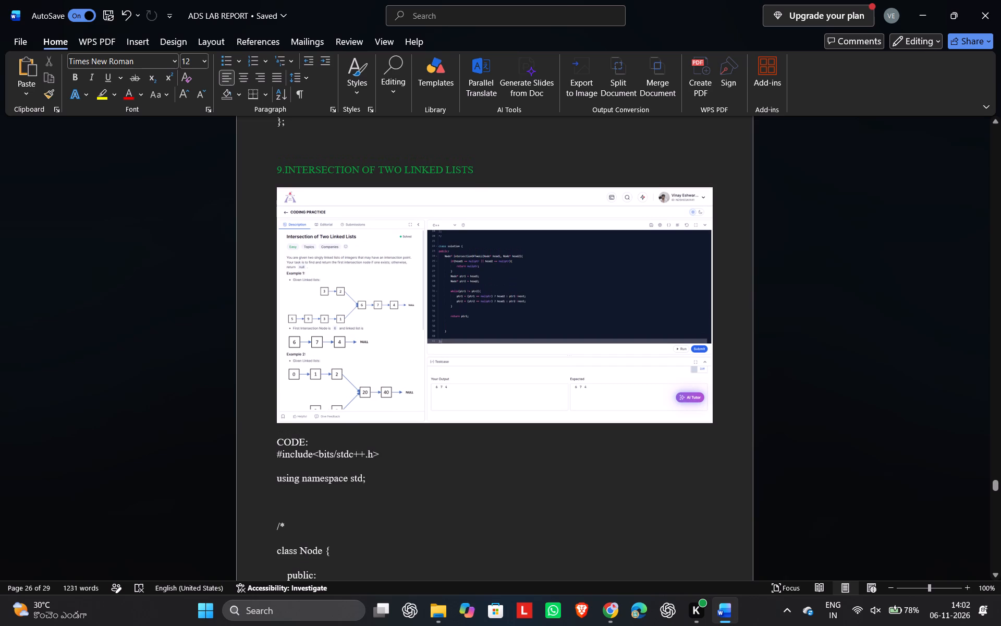
scroll(392, 172, "up", 3)
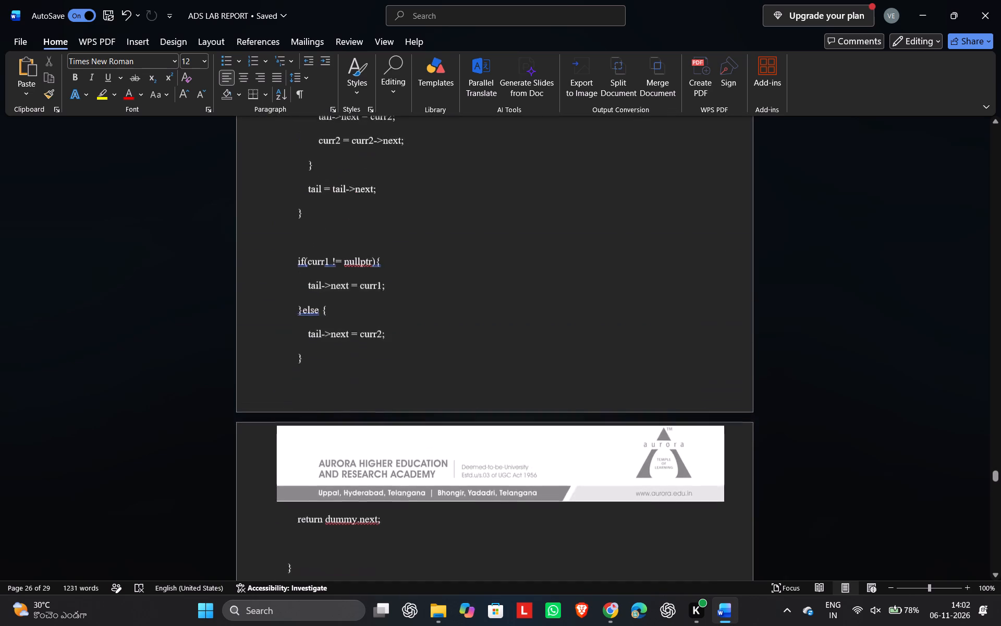
scroll(392, 172, "up", 4)
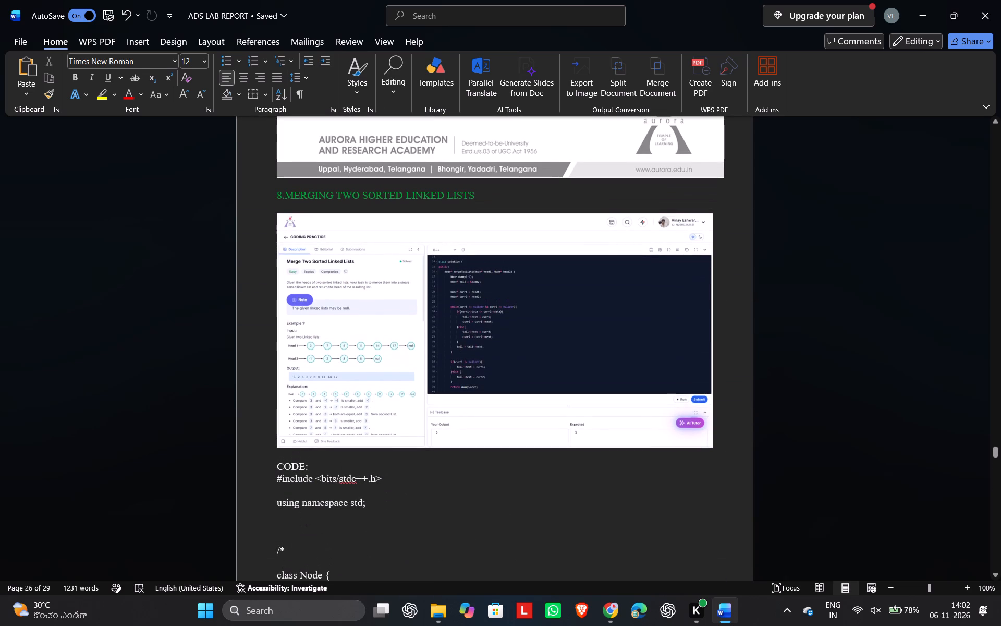
scroll(392, 172, "up", 3)
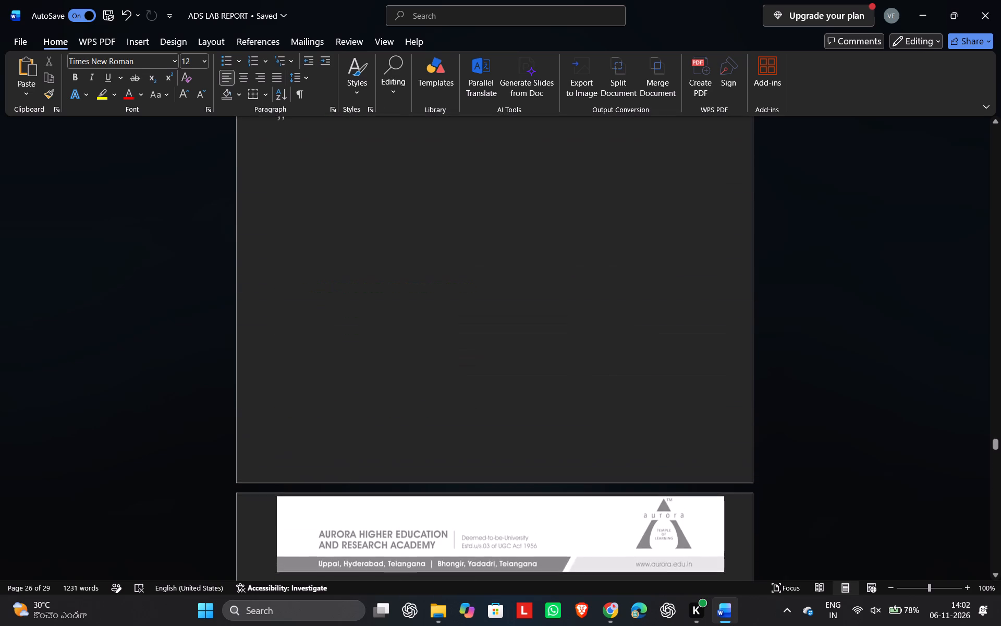
scroll(392, 172, "up", 6)
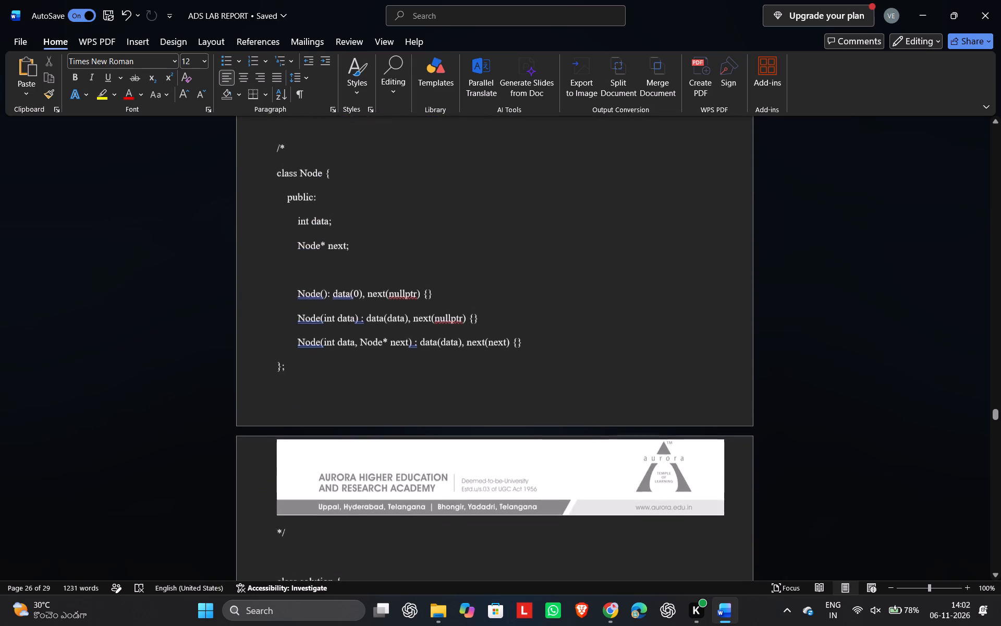
scroll(392, 172, "up", 5)
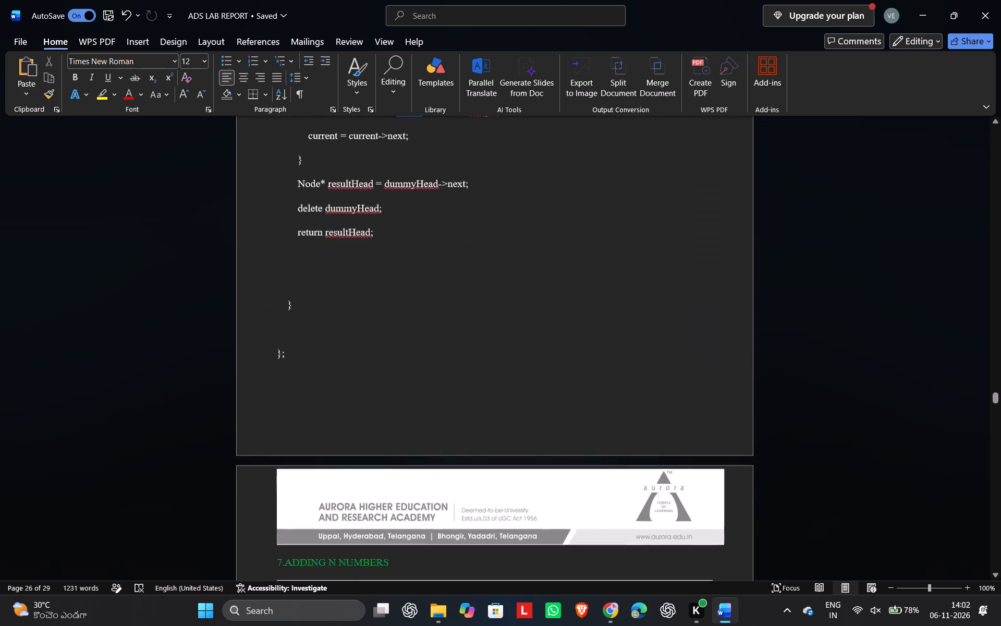
scroll(392, 172, "up", 4)
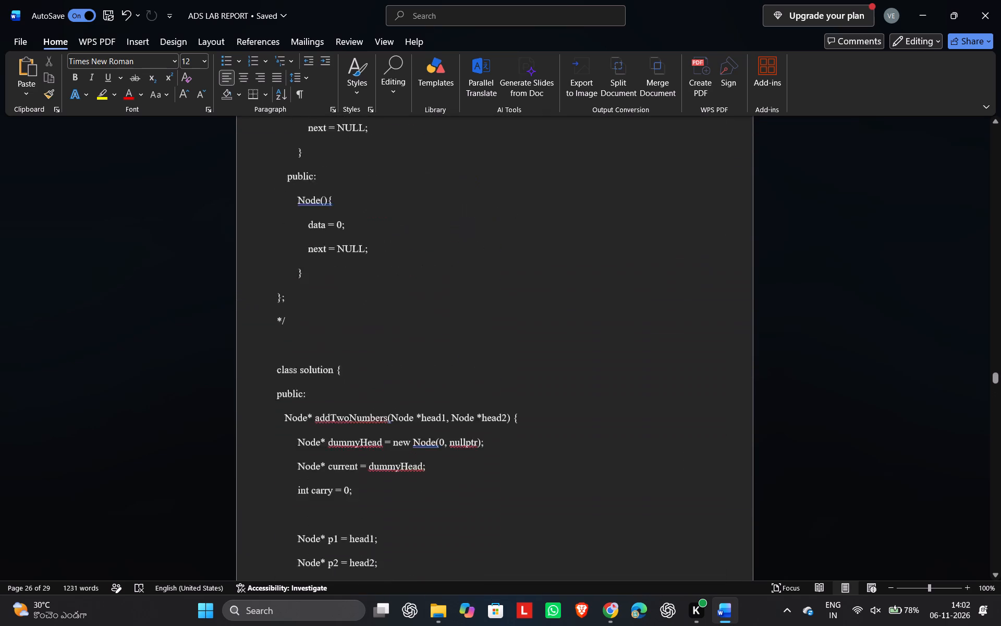
scroll(392, 172, "up", 4)
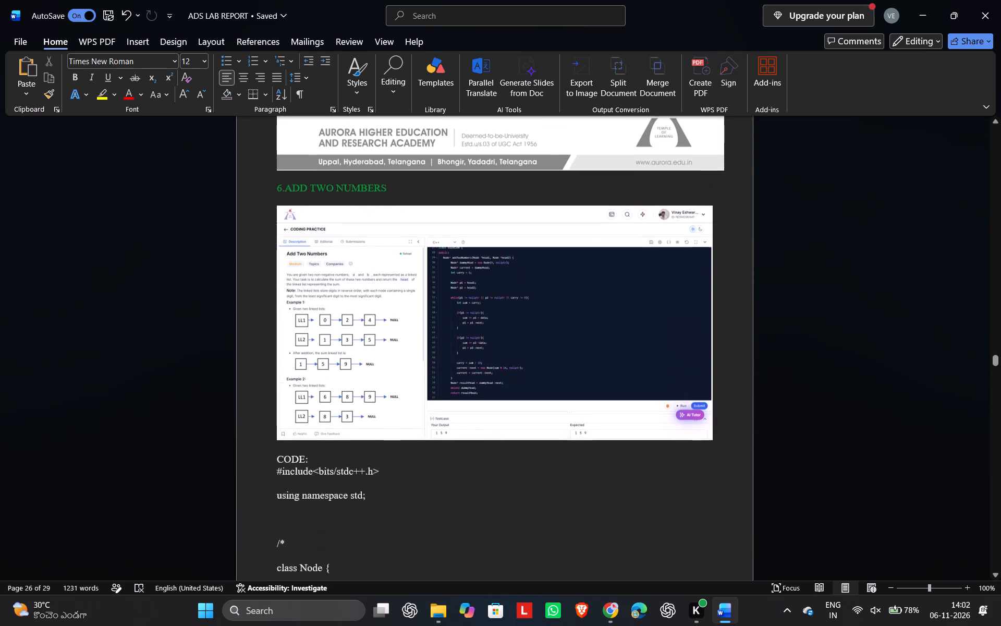
scroll(392, 172, "up", 6)
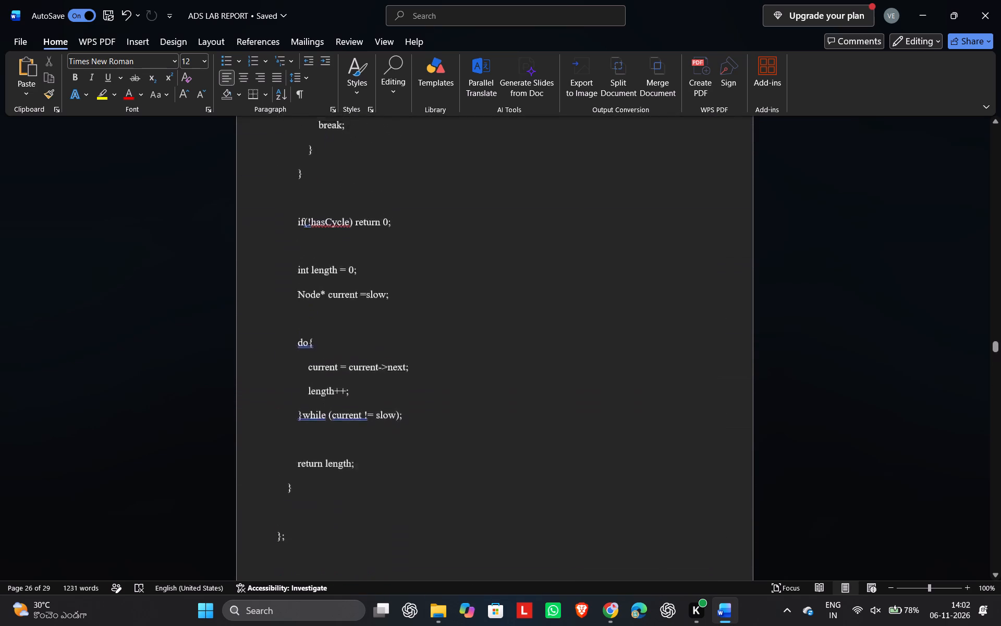
scroll(392, 172, "up", 6)
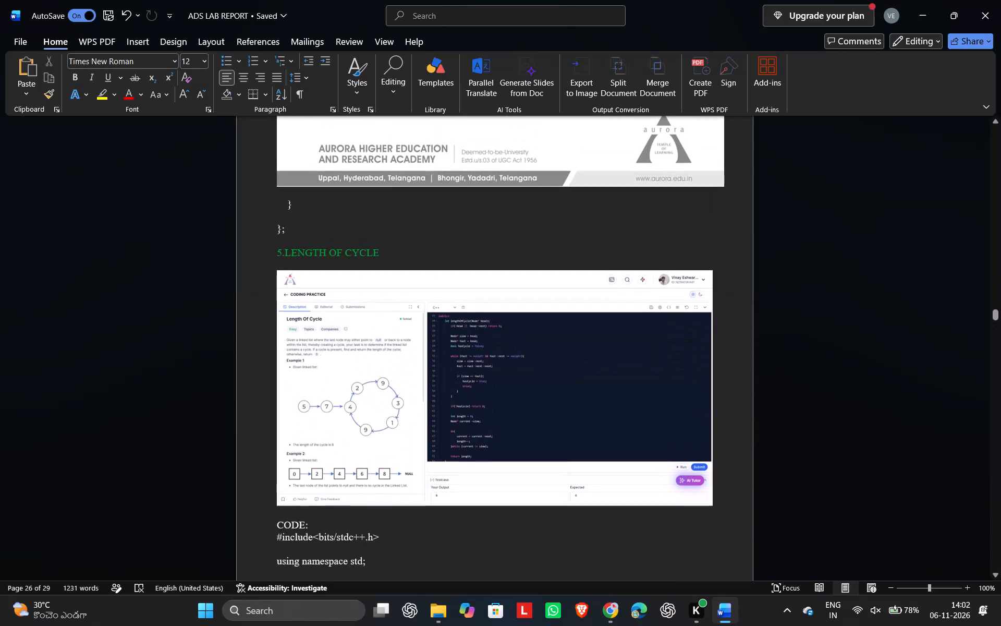
scroll(392, 172, "up", 3)
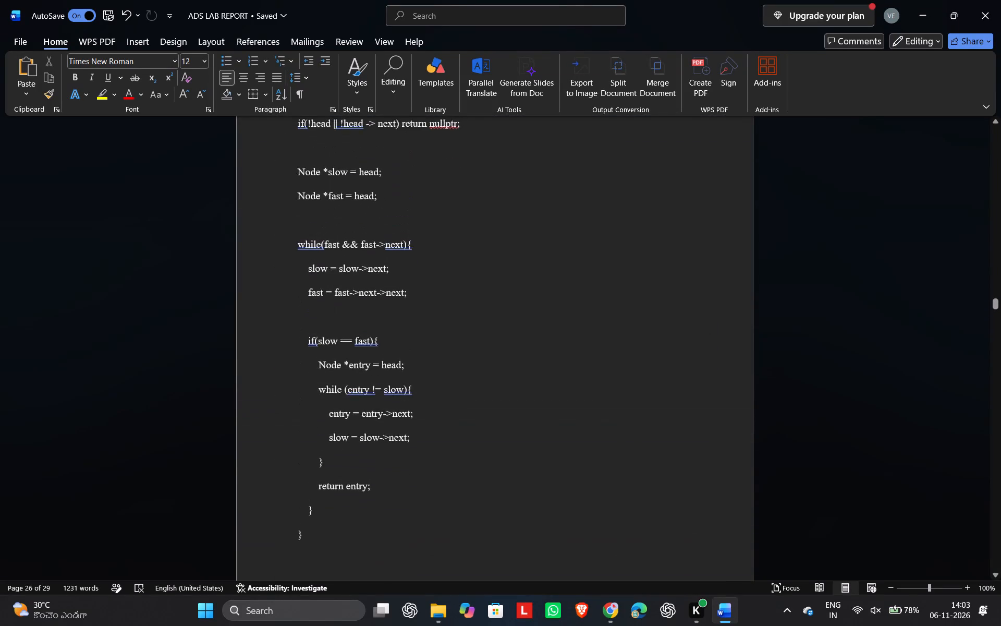
Remove the extra space between DETECTION and IN in the heading 4.CYCLE DETECTION IN LINKED LIST II.
scroll(392, 172, "up", 4)
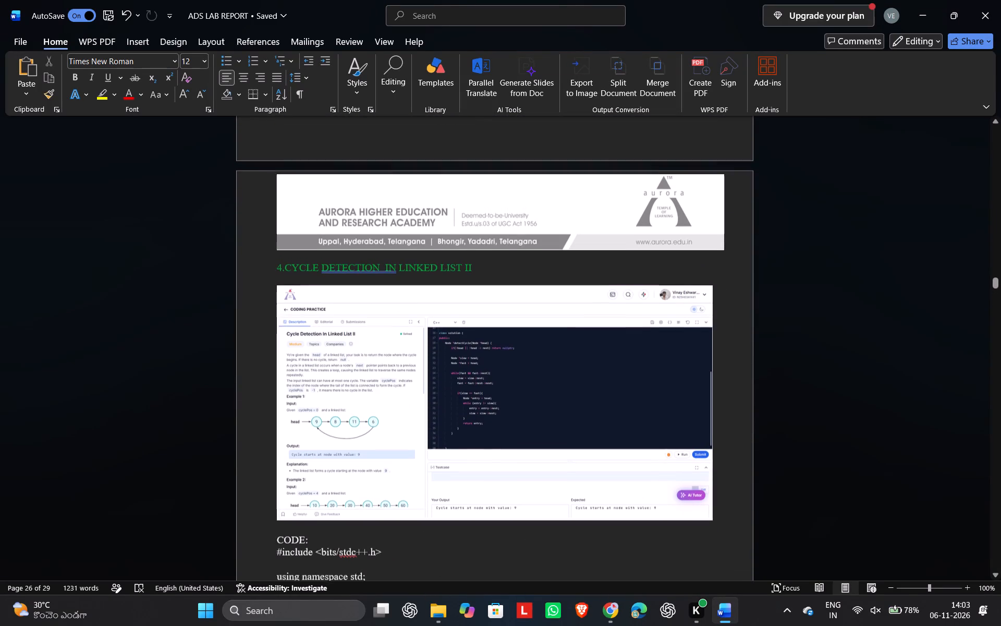
left_click(383, 272)
key("BackSpace")
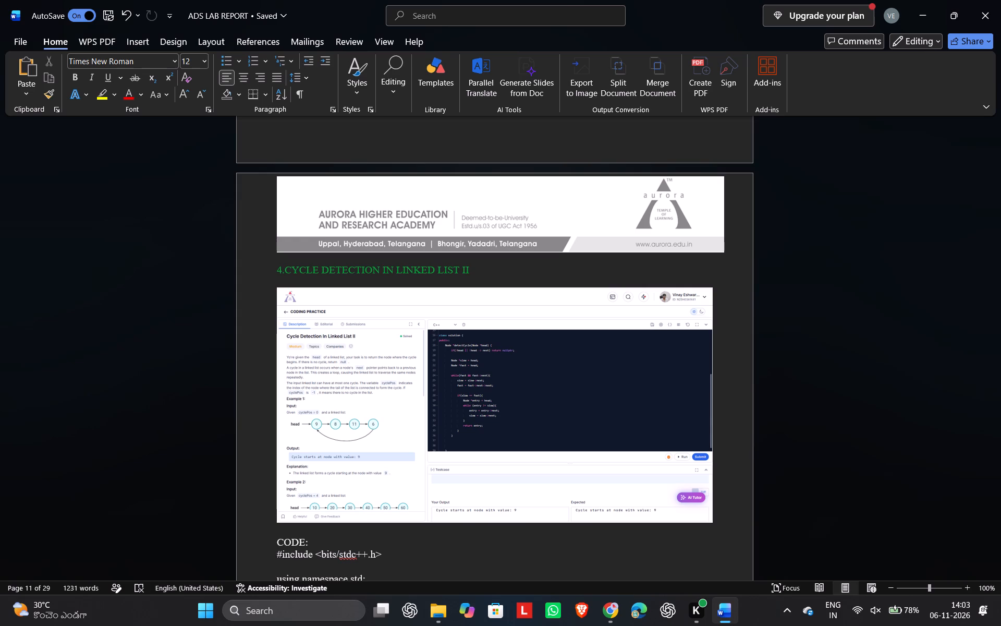
Look back through entries 3 to 1, the LAB REPORT 3 title and the certificate page.
scroll(459, 180, "up", 5)
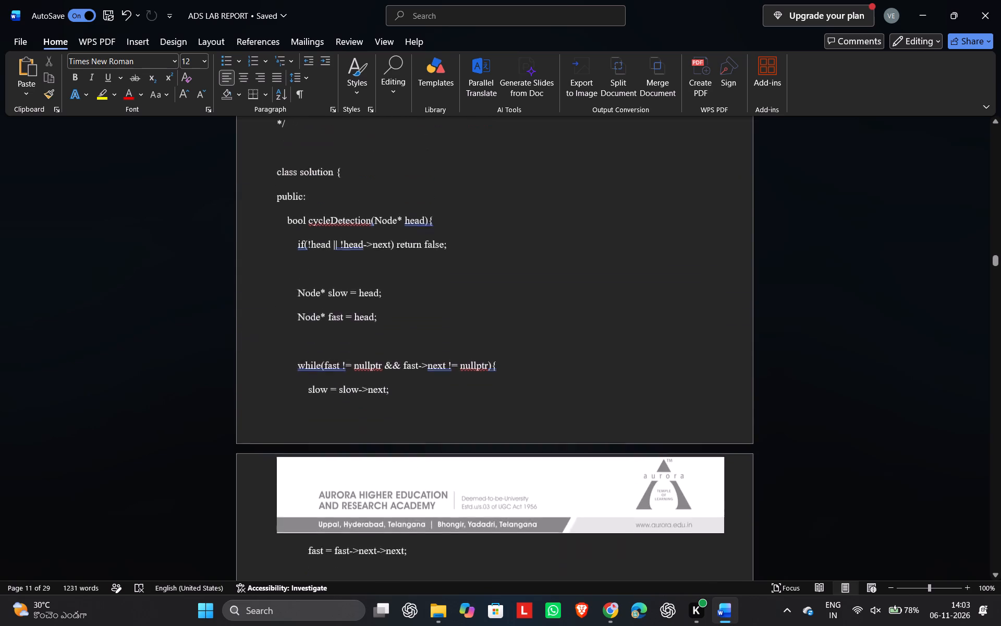
scroll(459, 180, "up", 2)
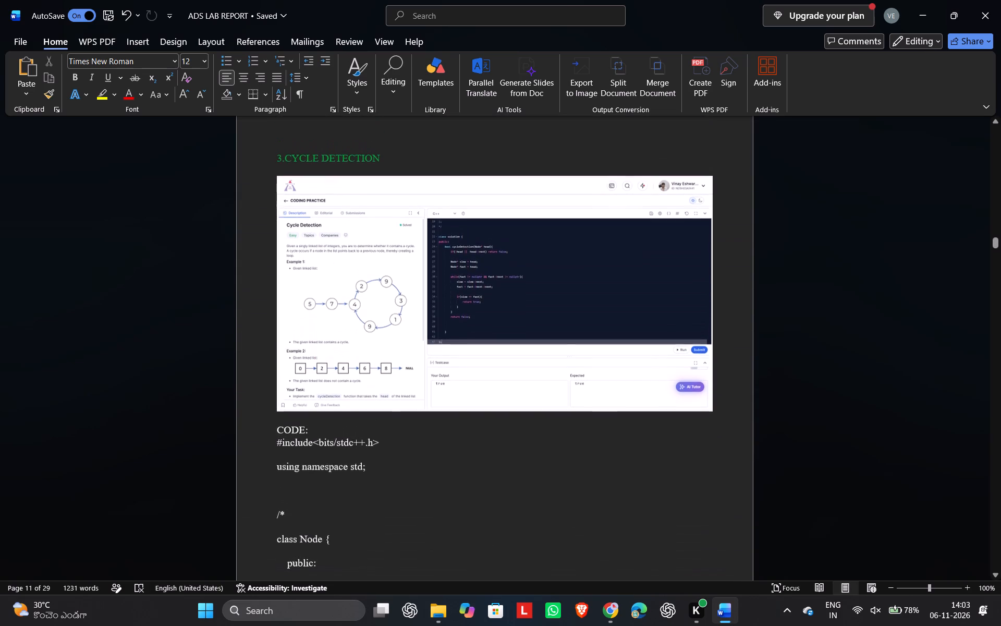
scroll(459, 180, "up", 10)
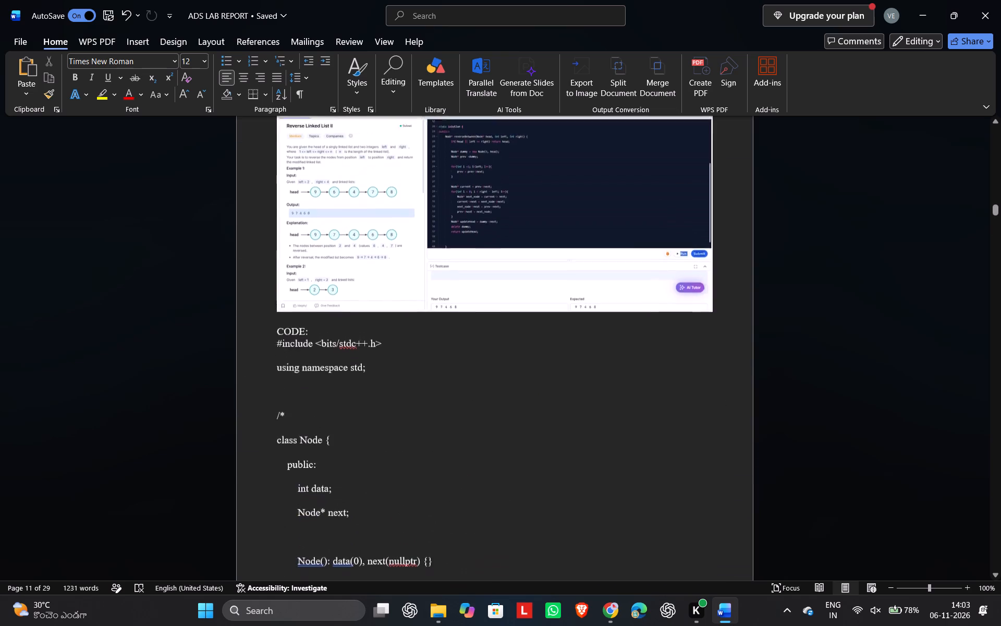
scroll(459, 180, "up", 5)
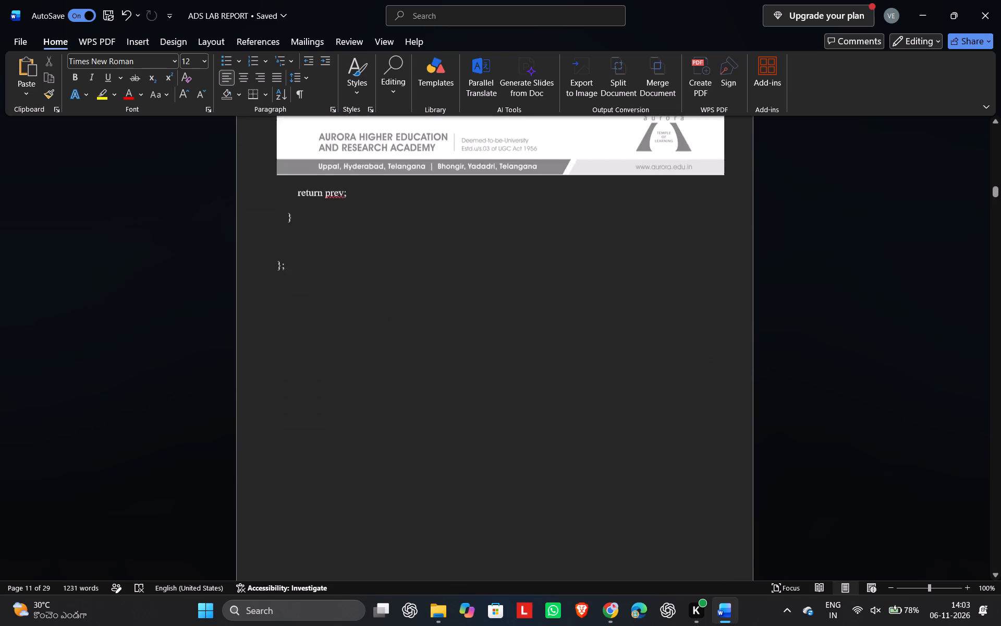
scroll(459, 180, "up", 8)
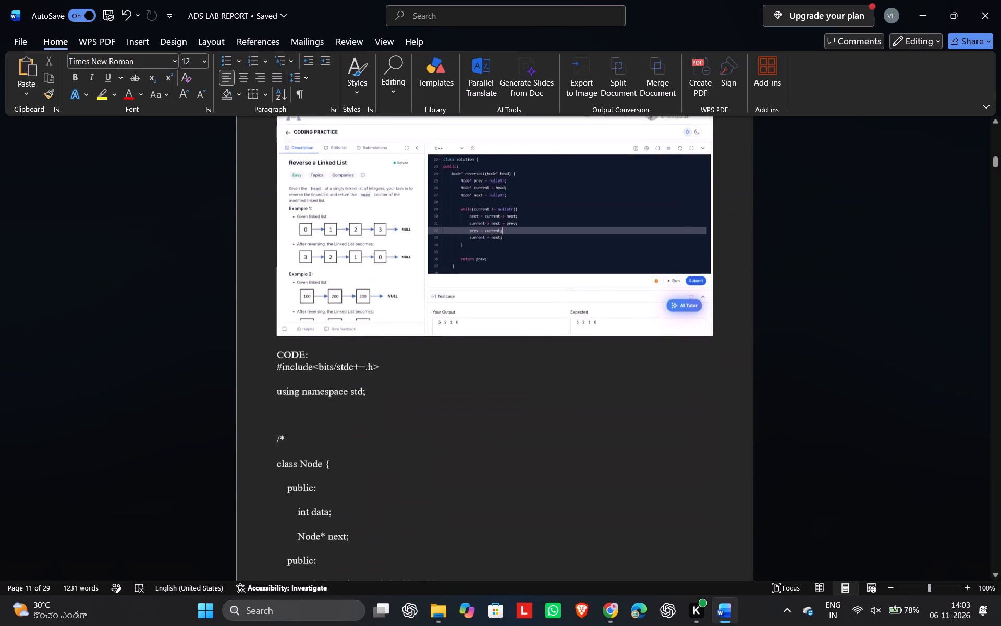
scroll(459, 180, "up", 2)
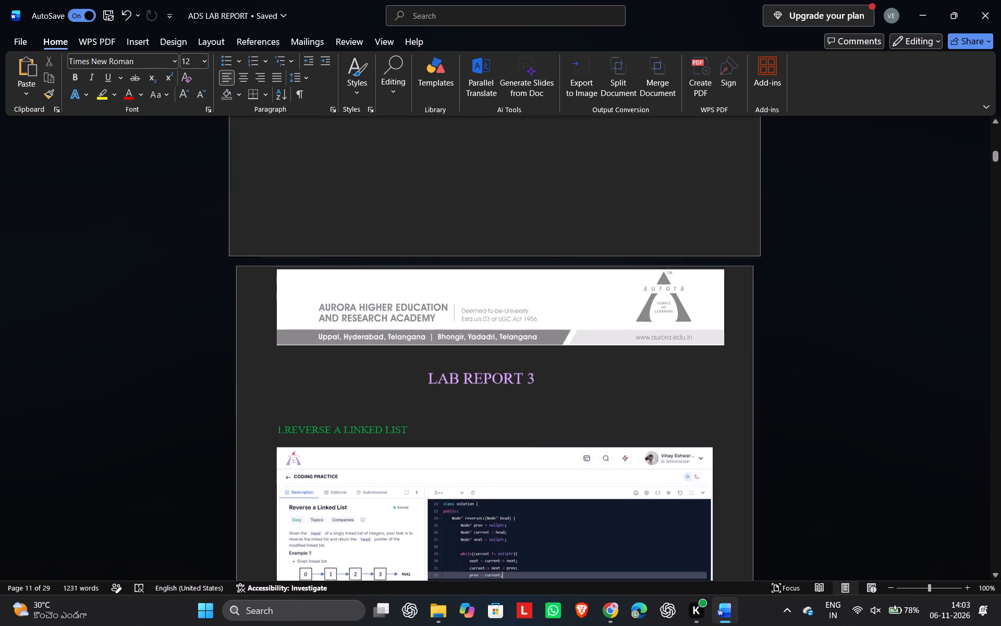
scroll(459, 180, "up", 2)
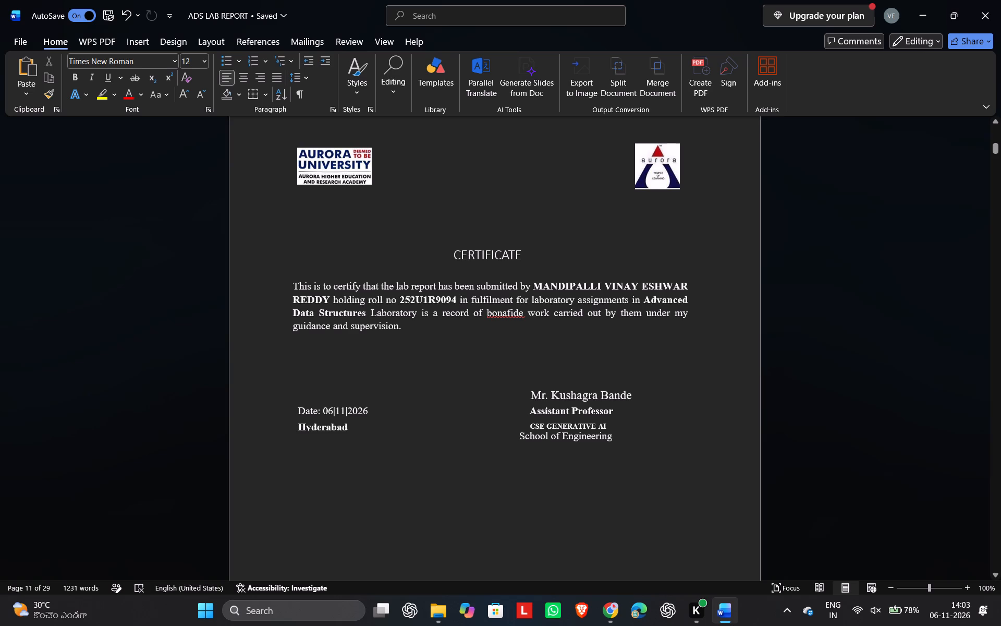
Indent the School of Engineering line on the certificate page with eight spaces so it sits beneath the professor's details.
left_click(518, 440)
key("space")
key("space")
key("space")
key("space")
key("space")
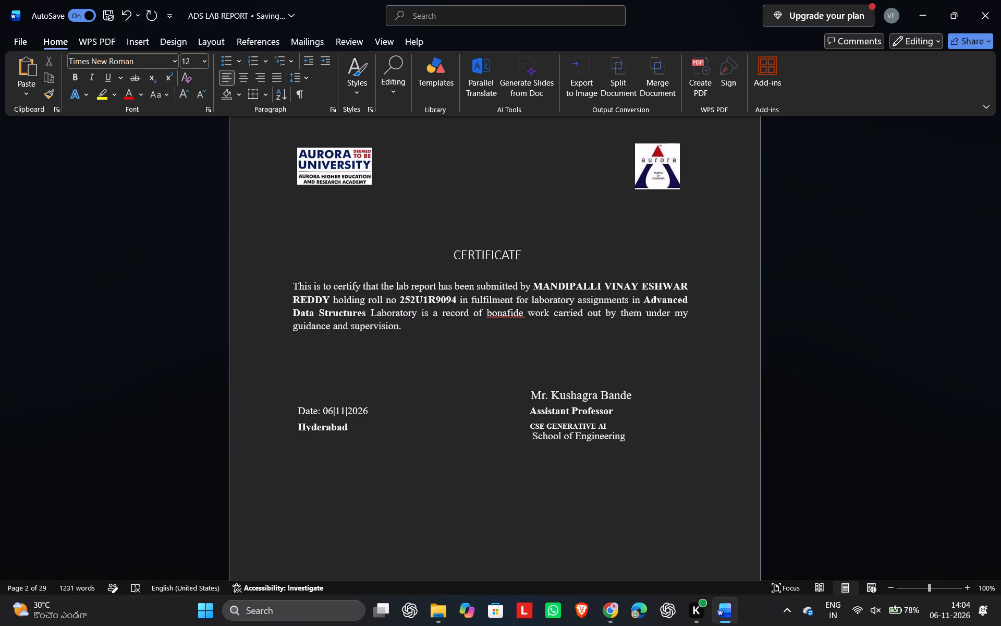
key("space")
key("space")
key("space")
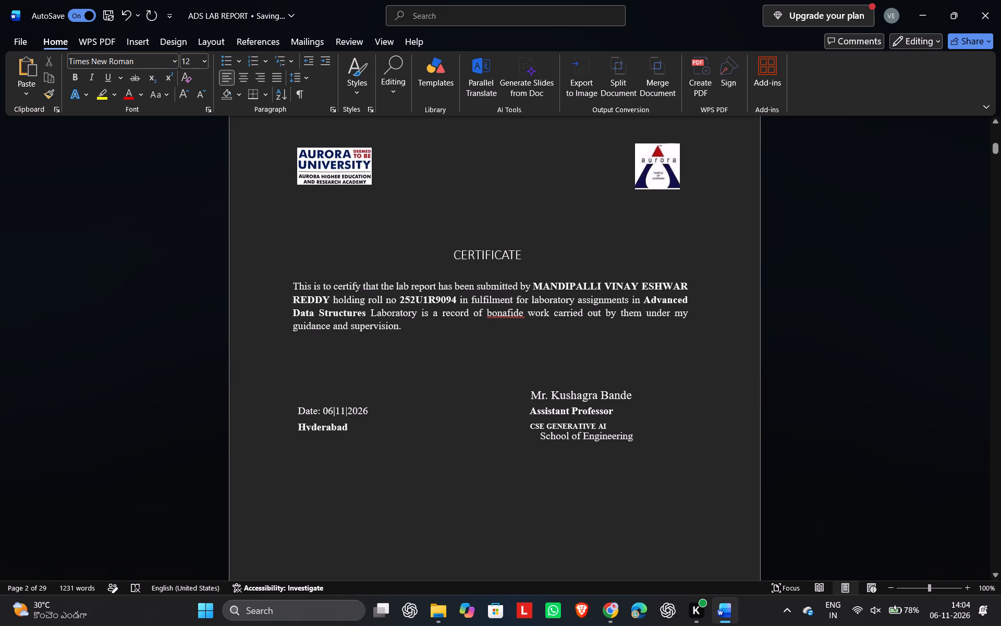
Indent the CSE GENERATIVE AI line on the certificate page with five spaces.
left_click(527, 429)
key("space")
key("space")
key("space")
key("space")
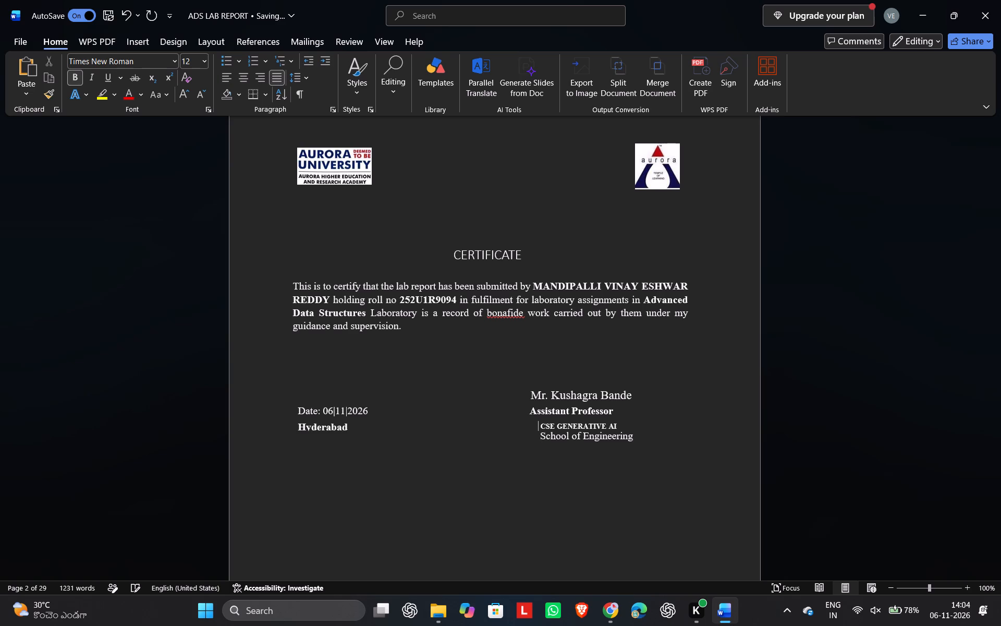
key("space")
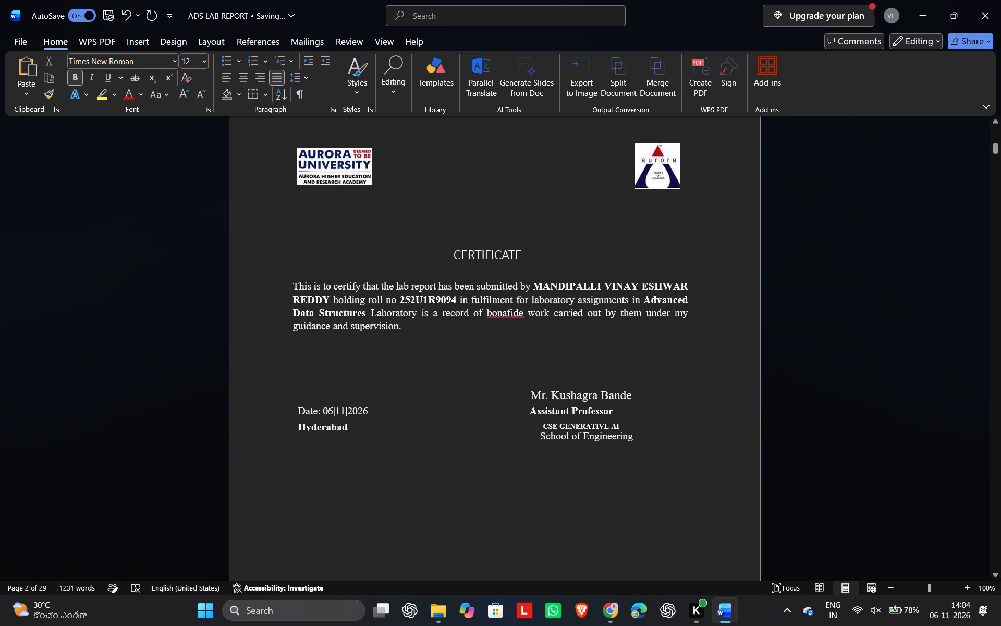
Align the certificate's signatory block by adding four spaces before Assistant Professor and one before the professor's name.
left_click(524, 413)
key("space")
key("space")
key("space")
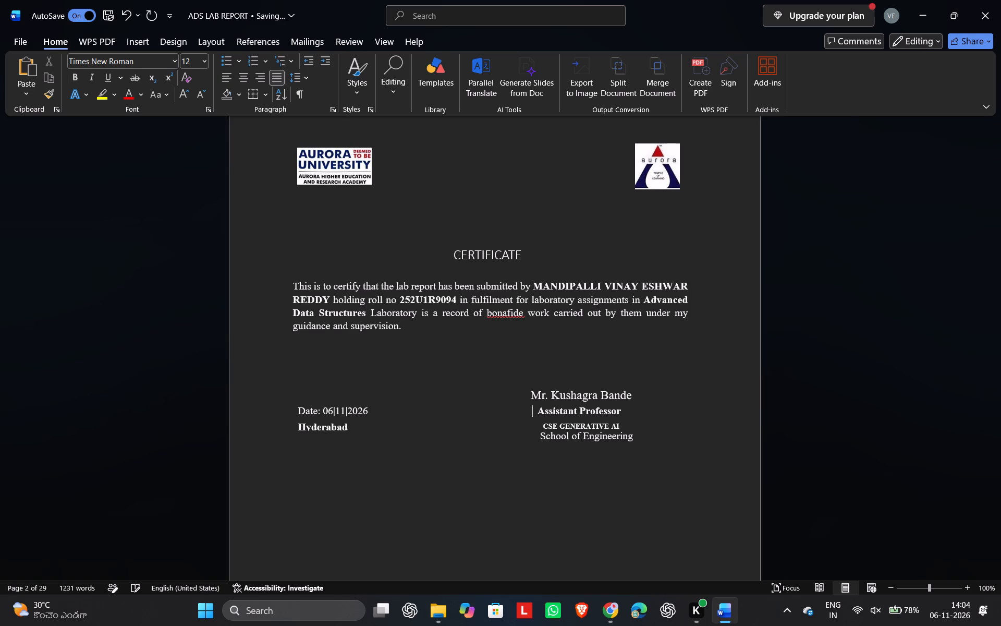
left_click(515, 400)
key("space")
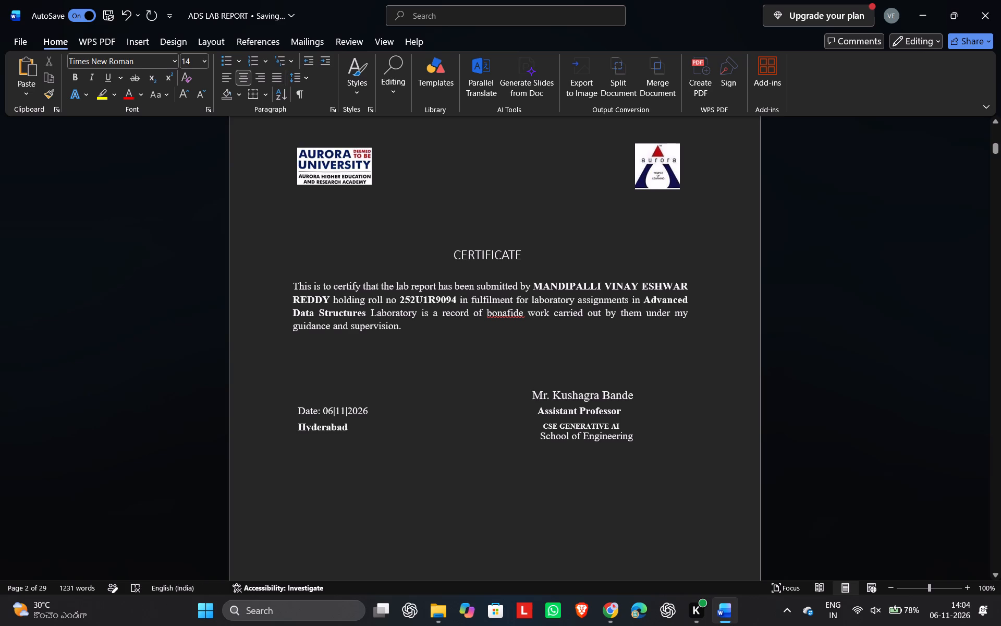
left_click(531, 410)
key("space")
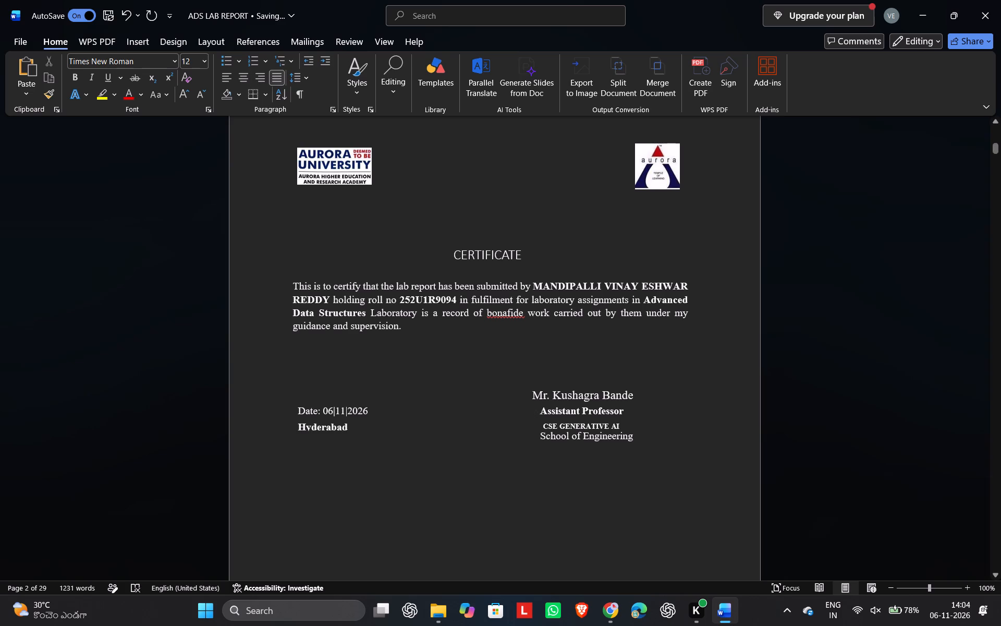
Save the lab report, checking the certificate, the LAB REPORT 3 title and the cover page once more.
left_click(105, 9)
scroll(498, 365, "down", 2)
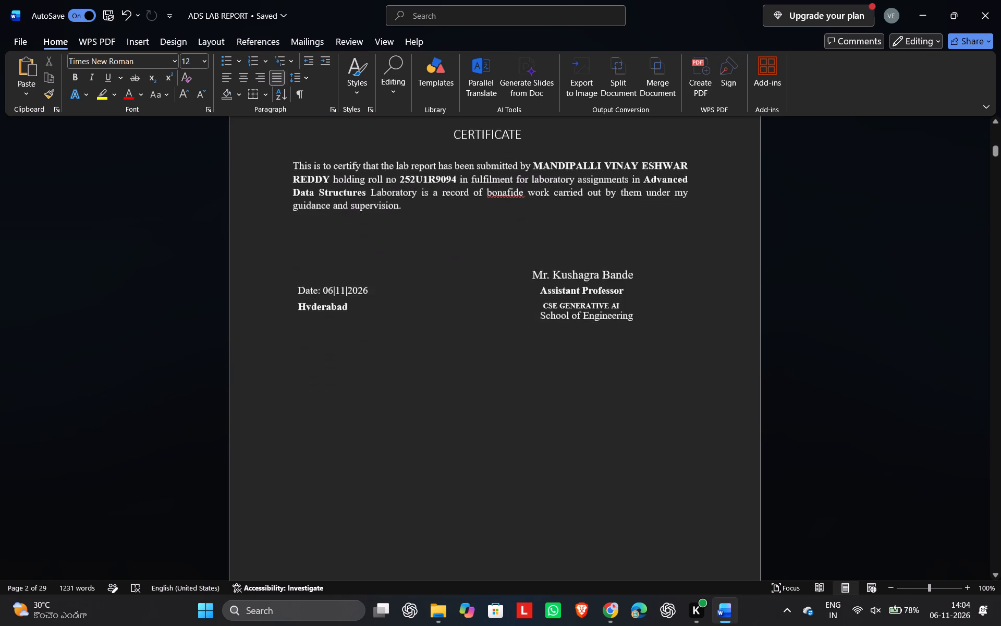
scroll(498, 365, "down", 2)
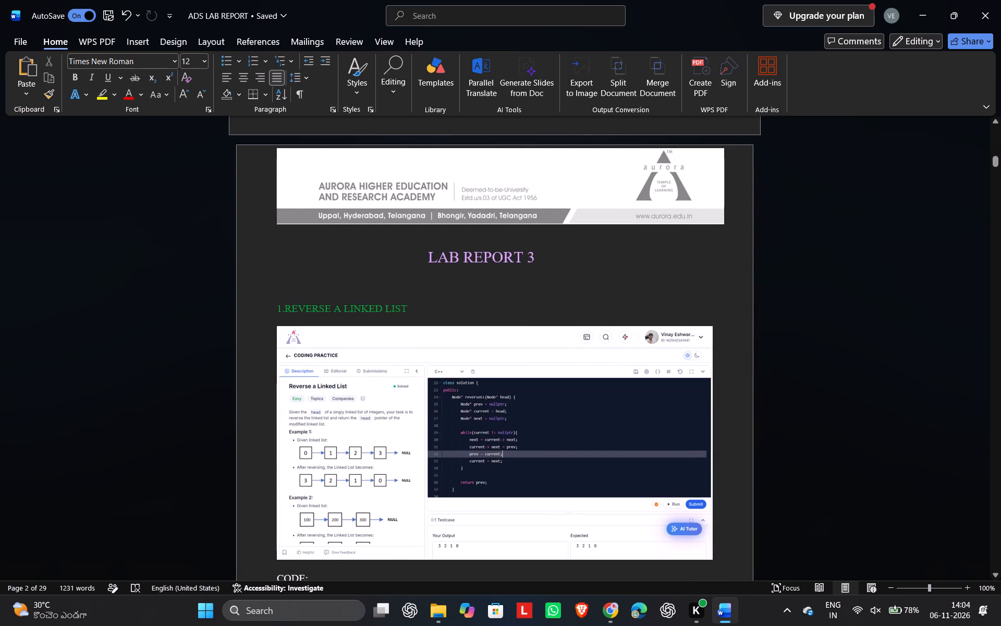
scroll(498, 365, "up", 6)
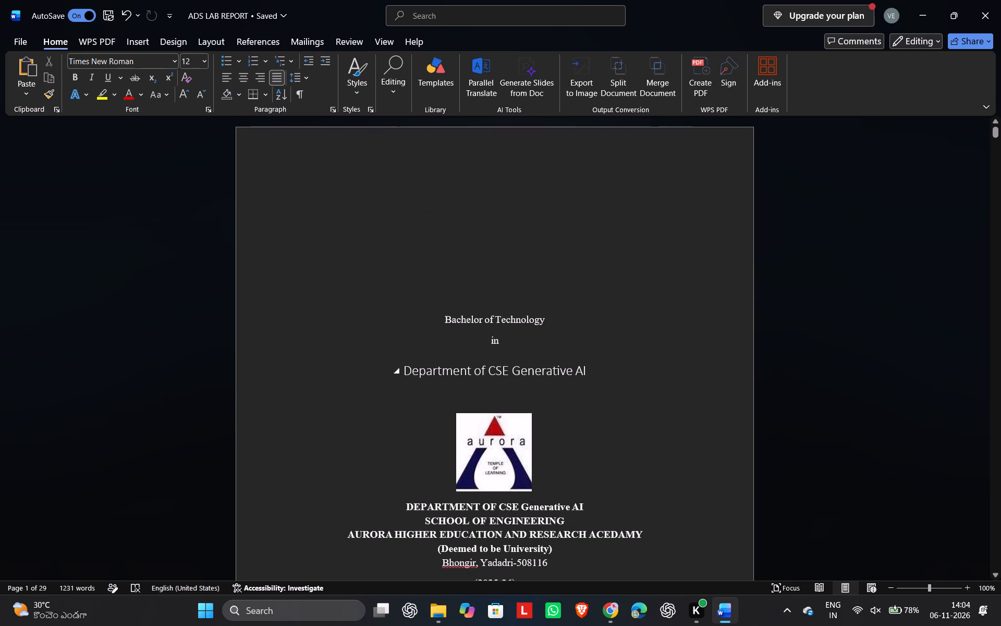
scroll(498, 365, "up", 1)
left_click(107, 14)
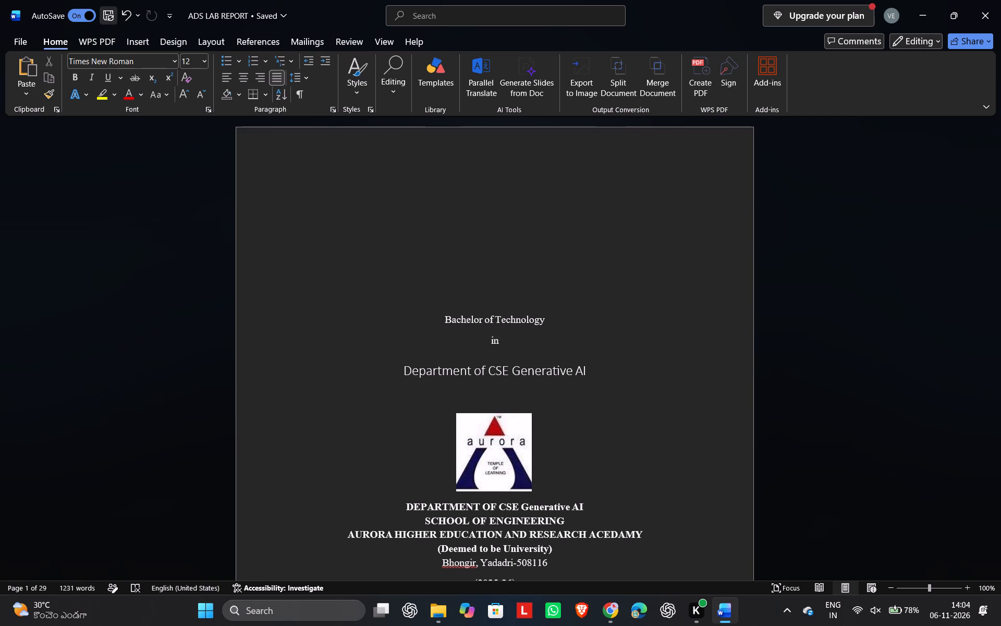
left_click(432, 611)
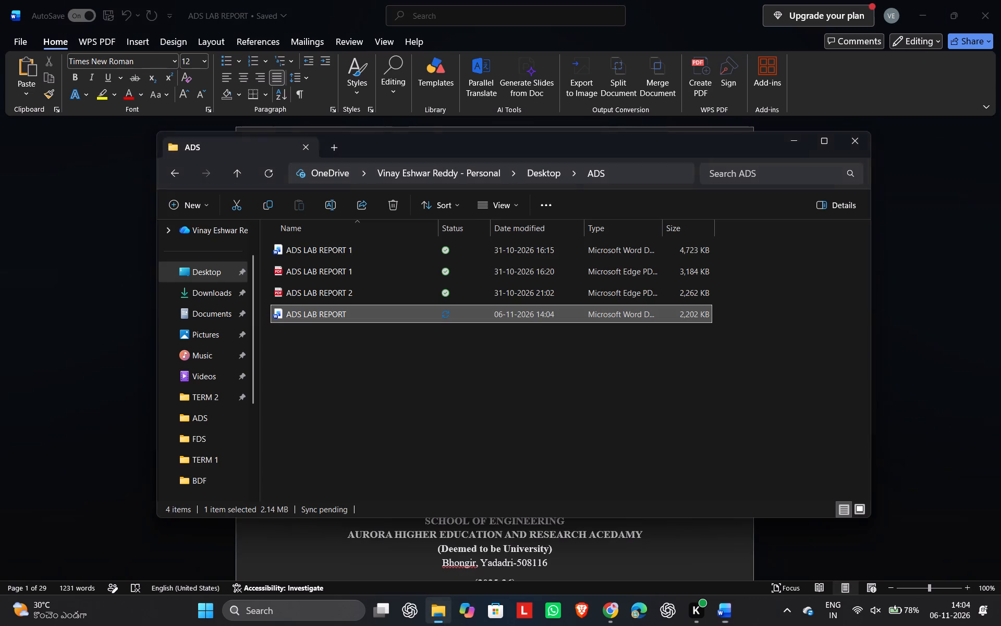
left_click(222, 327)
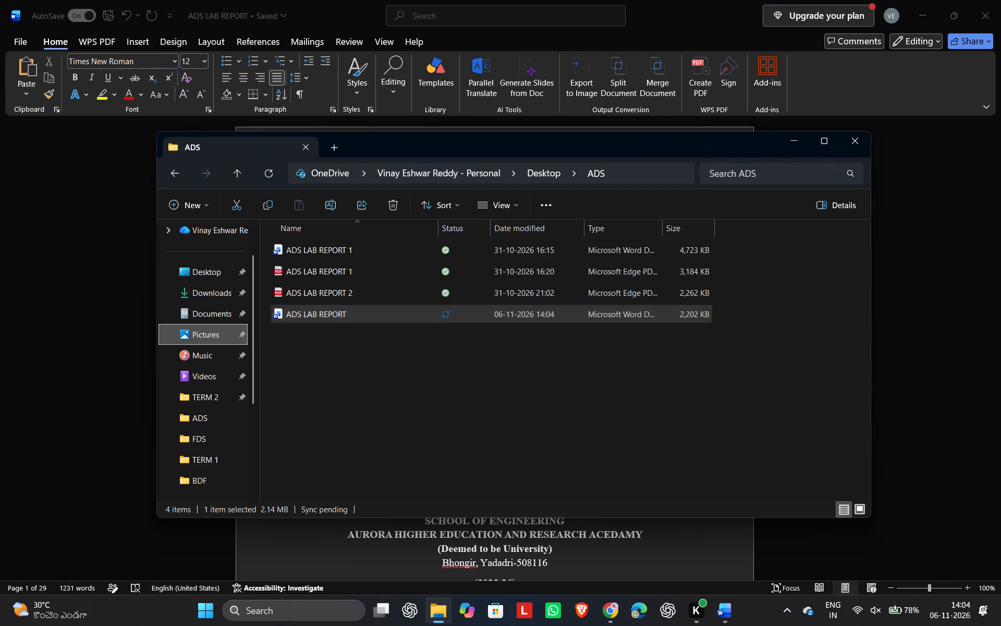
left_click(203, 270)
double_click(302, 257)
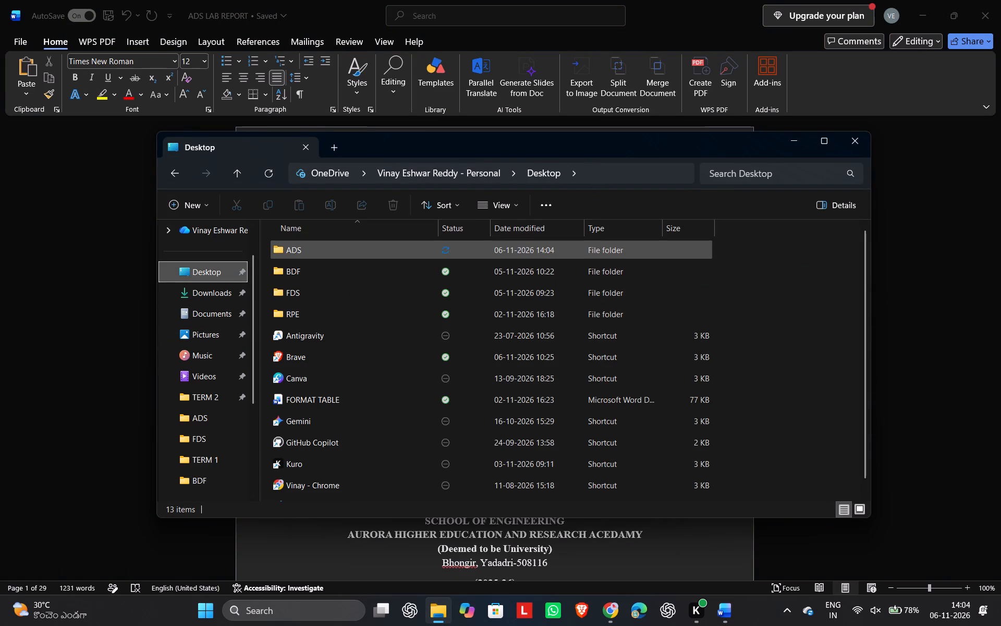
left_click(324, 320)
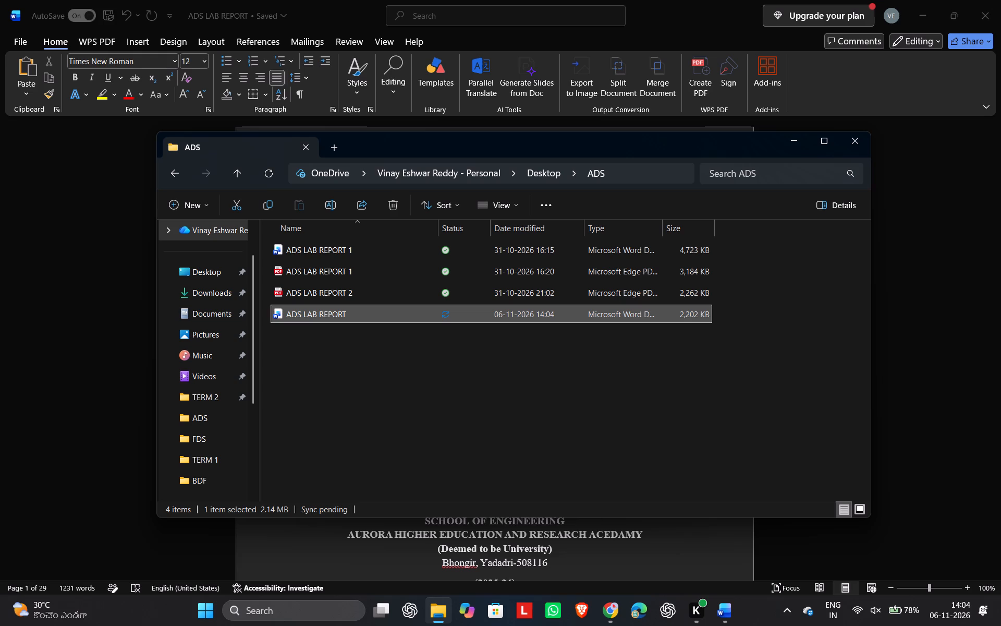
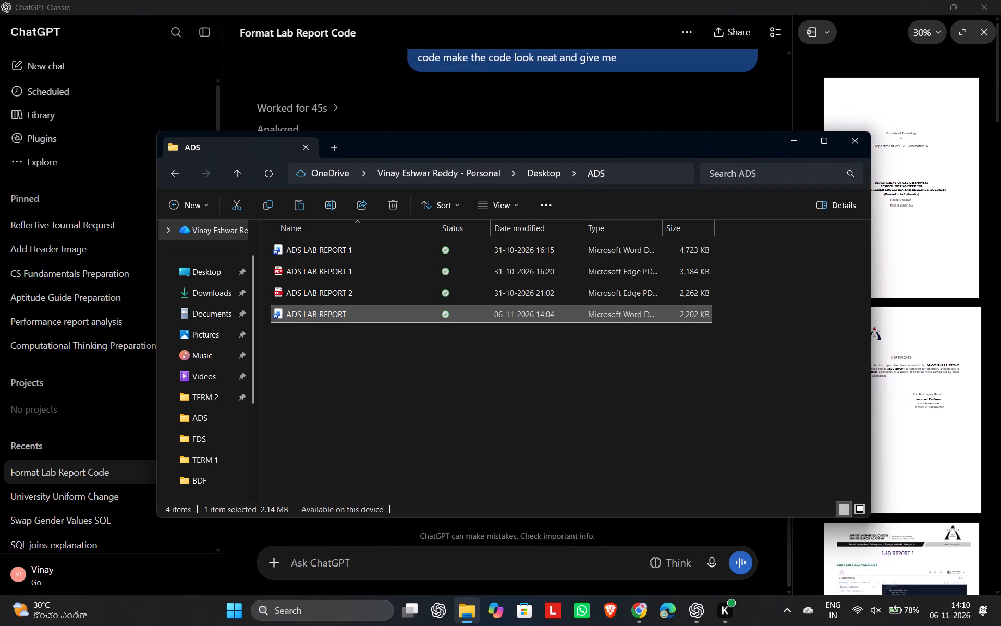
left_click(217, 300)
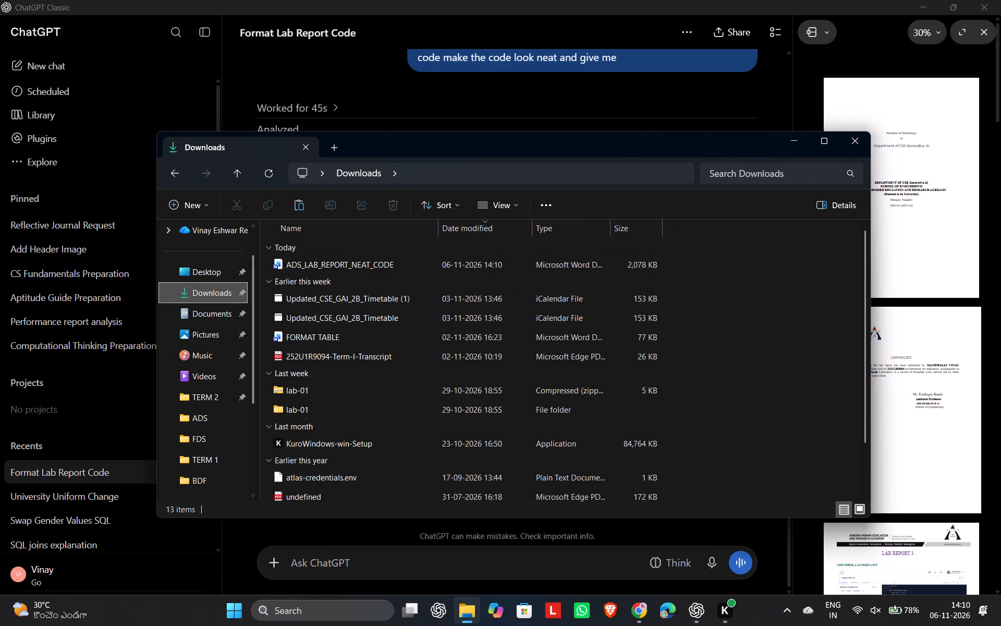
double_click(327, 265)
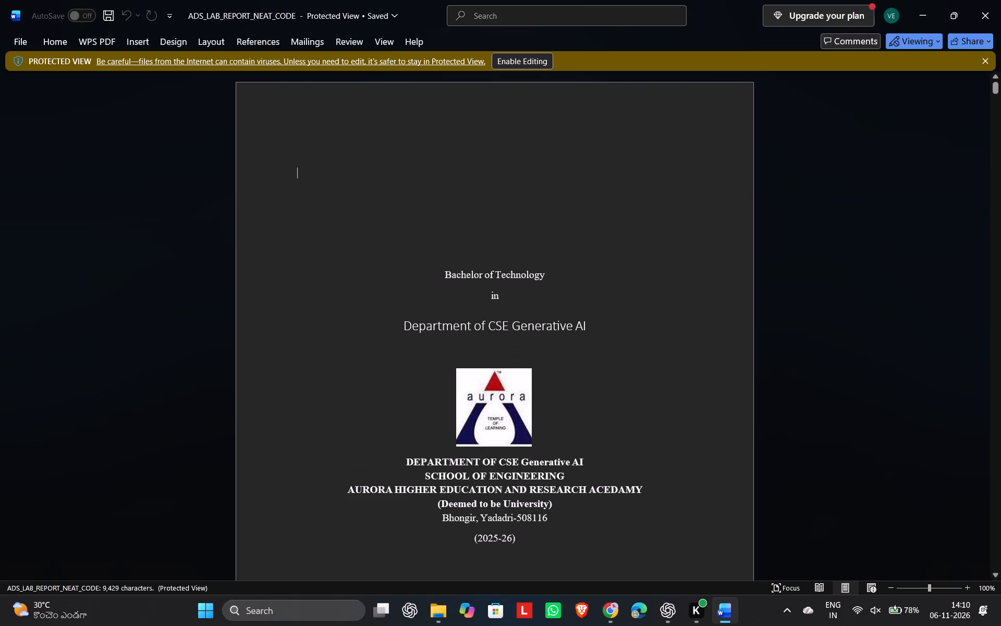
left_click(512, 61)
Review the reformatted report from the cover page through the code of the REVERSE A LINKED LIST and REVERSE LINKED LIST II entries.
scroll(464, 345, "down", 4)
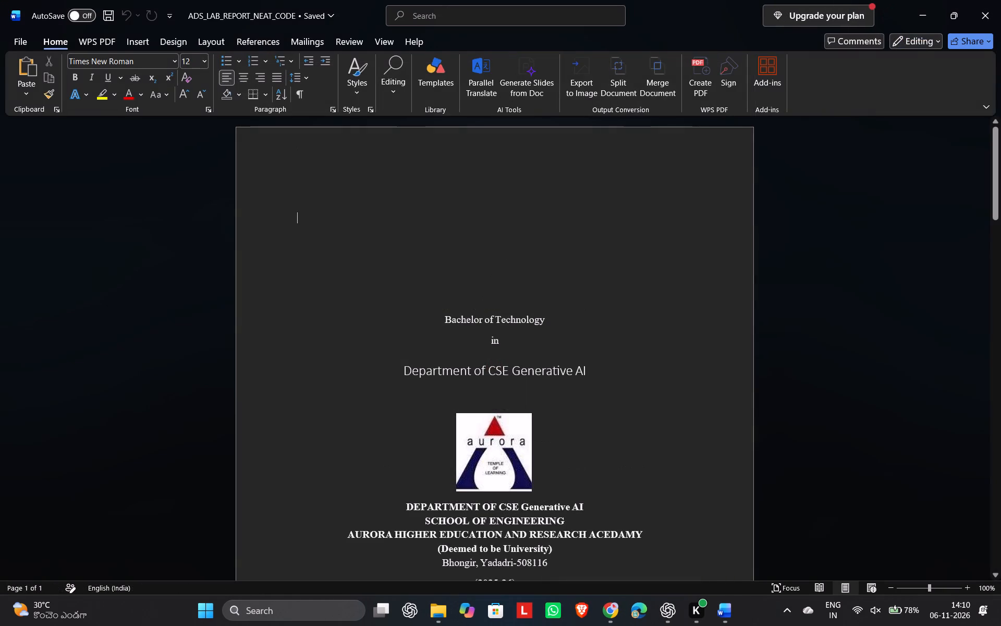
scroll(464, 345, "down", 13)
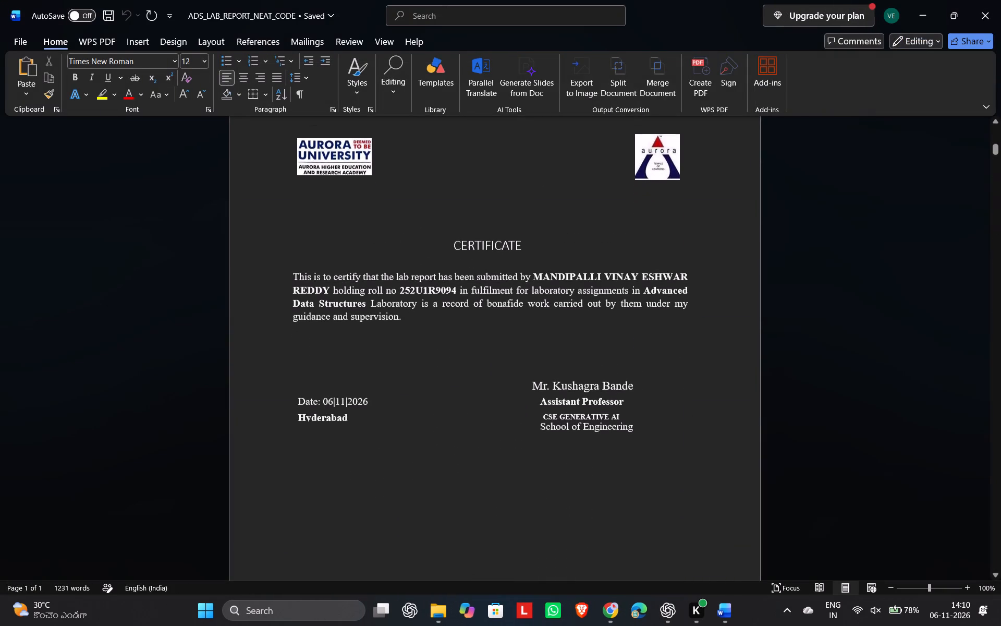
scroll(464, 345, "down", 5)
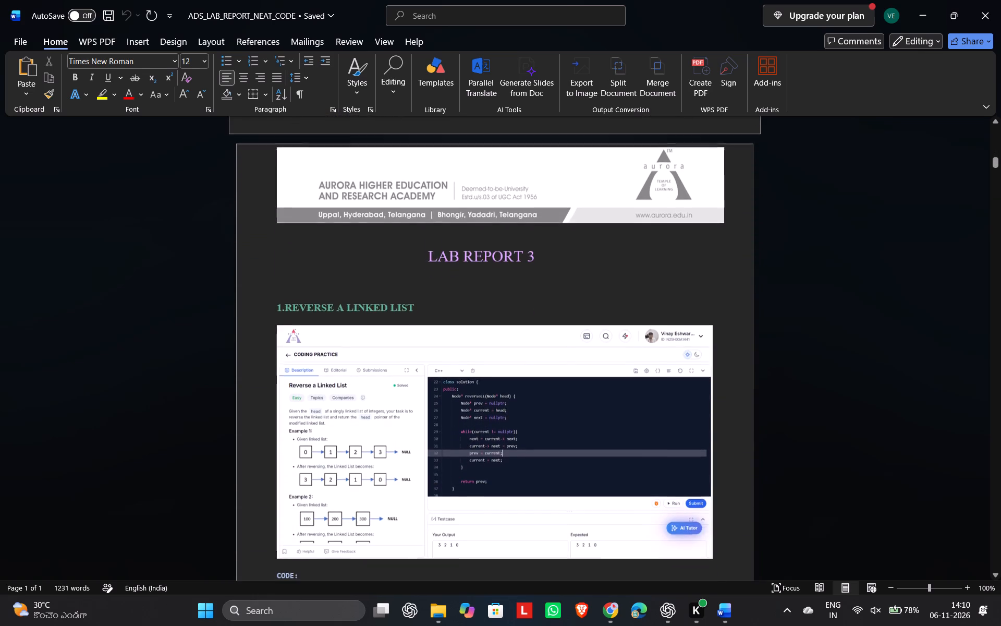
scroll(464, 345, "down", 6)
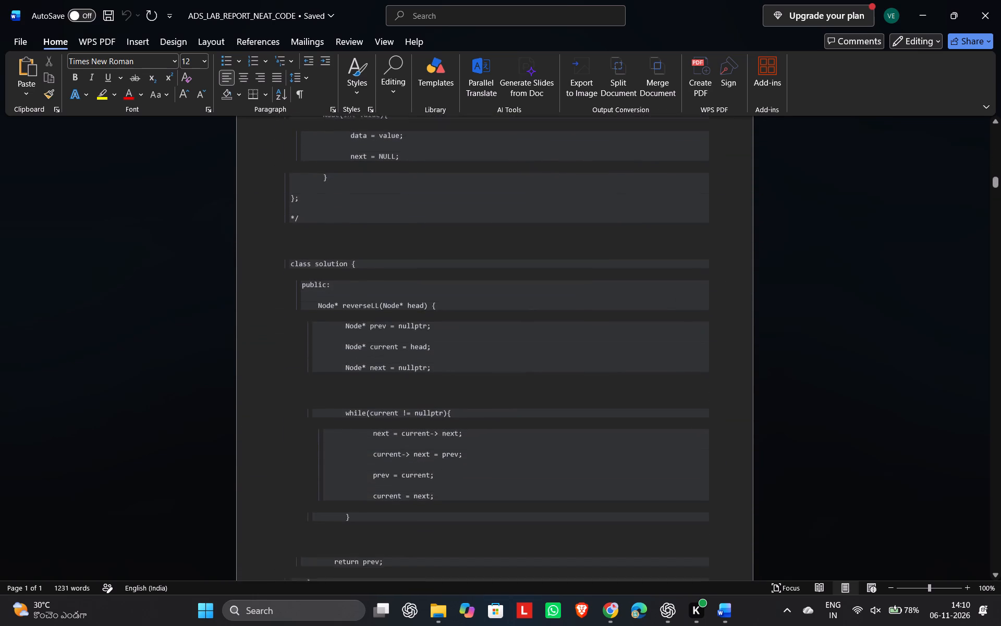
scroll(464, 345, "down", 5)
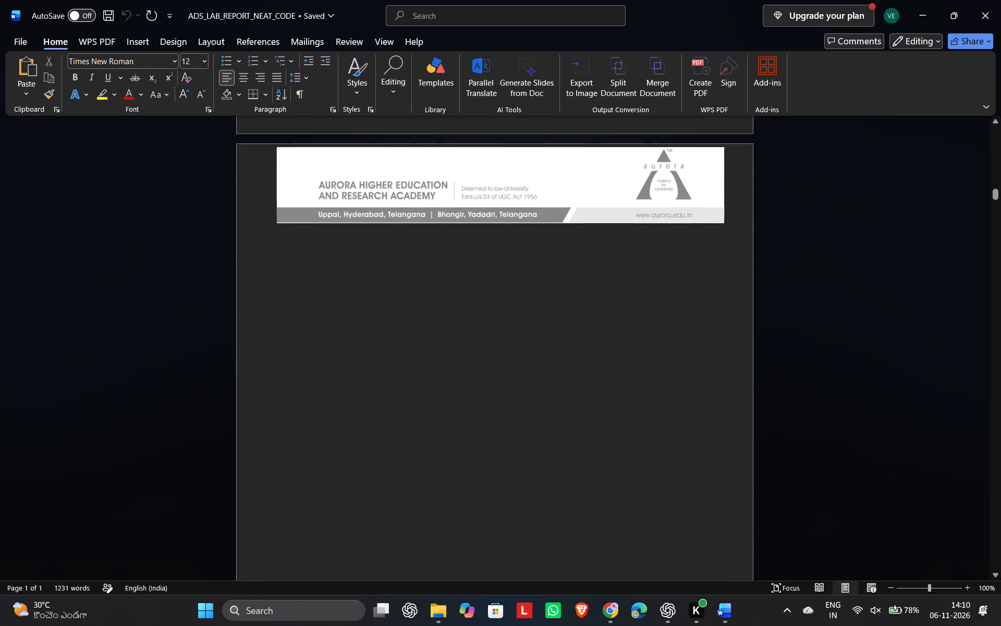
scroll(464, 345, "down", 5)
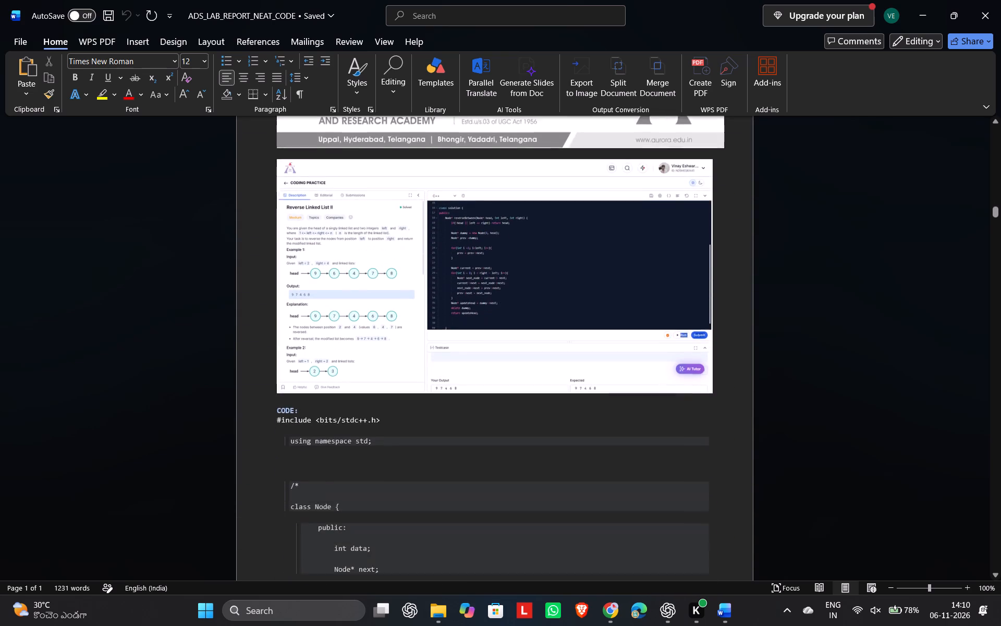
scroll(464, 345, "down", 2)
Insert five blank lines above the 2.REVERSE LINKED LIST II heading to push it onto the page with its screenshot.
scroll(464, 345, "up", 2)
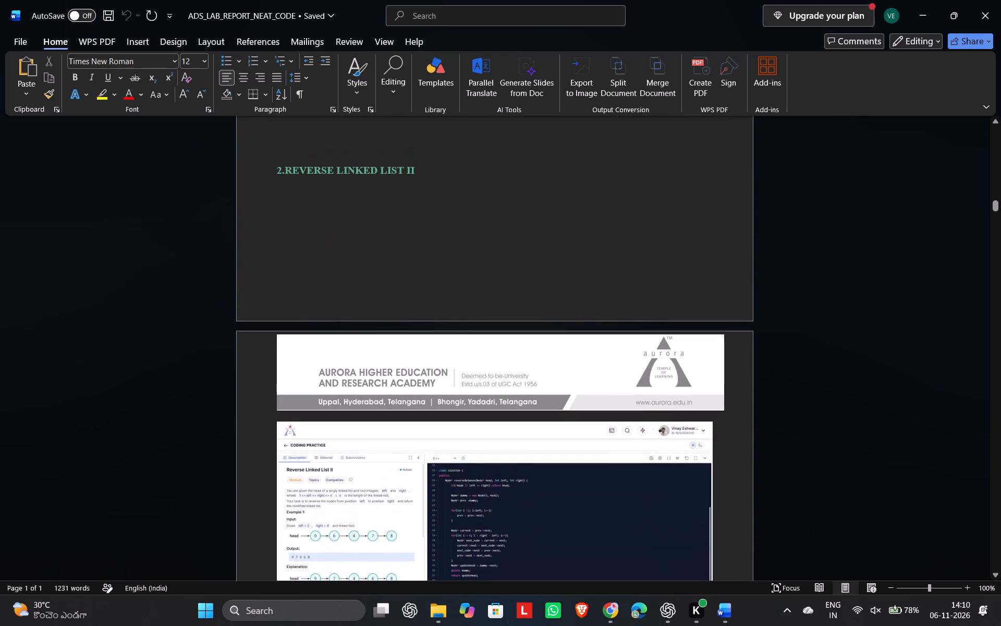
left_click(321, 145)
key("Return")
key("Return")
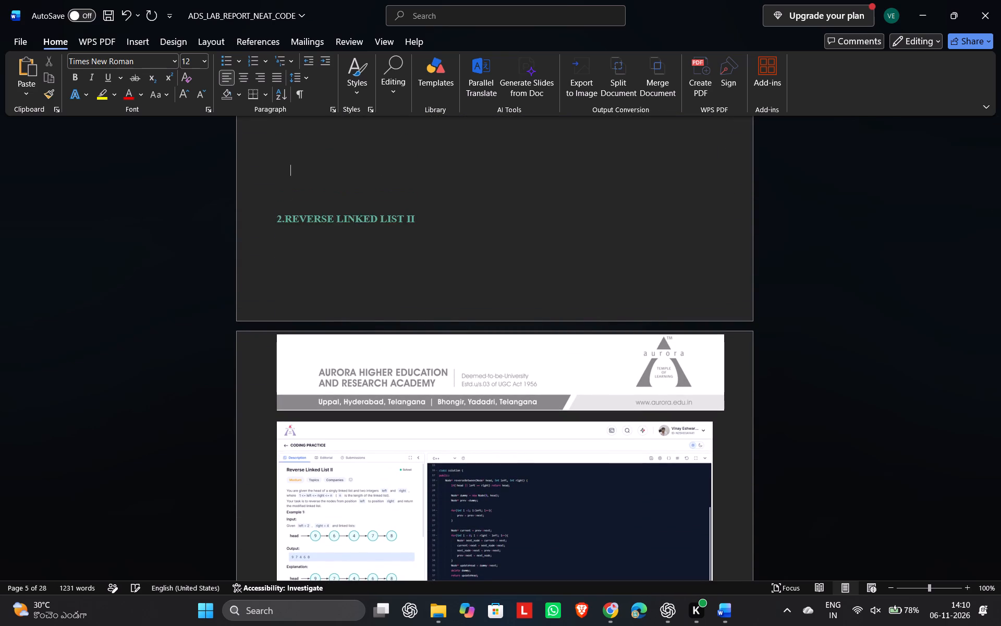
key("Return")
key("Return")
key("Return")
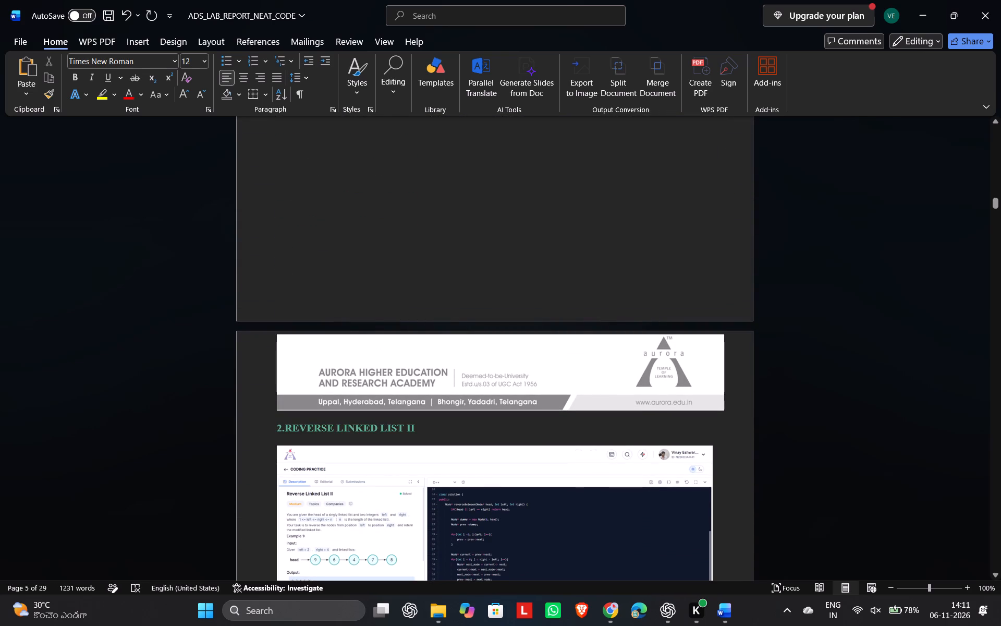
Examine the code formatting and page layout of the REVERSE LINKED LIST II, CYCLE DETECTION and following entries.
scroll(515, 276, "down", 2)
left_click(371, 467)
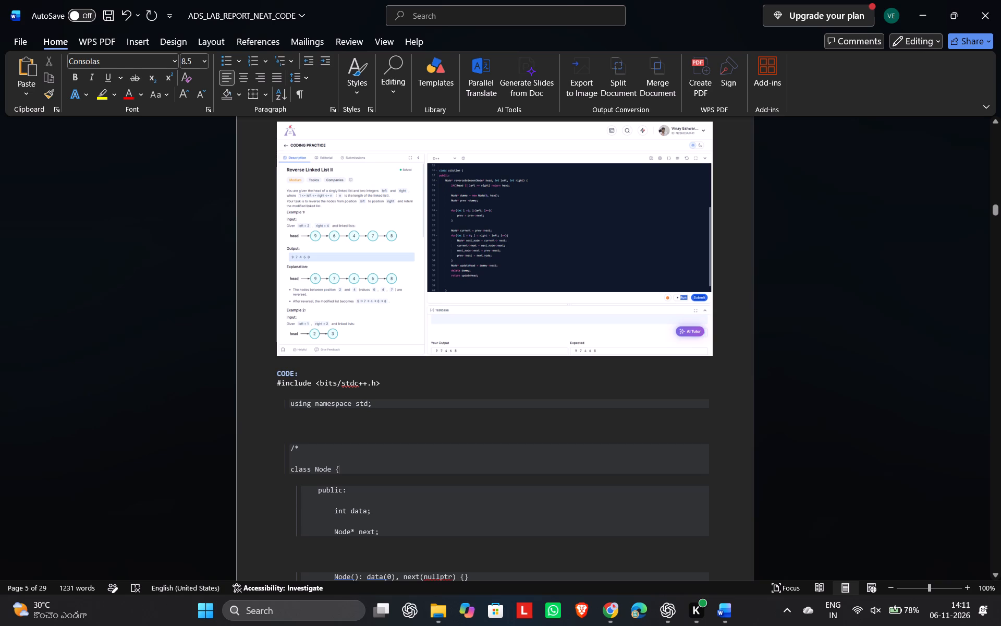
left_click(396, 455)
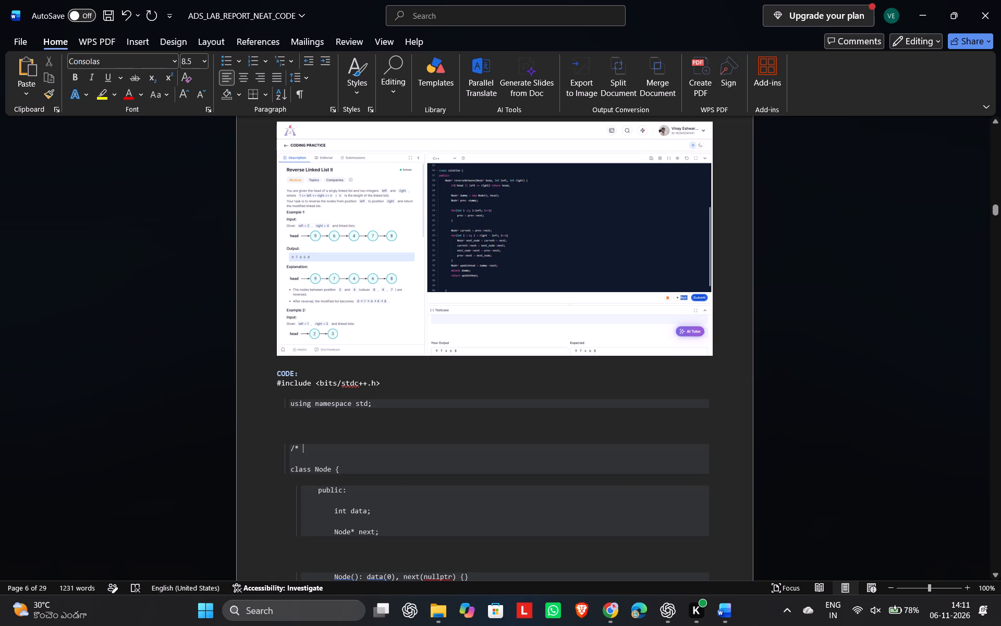
left_click(283, 461)
scroll(493, 492, "down", 1)
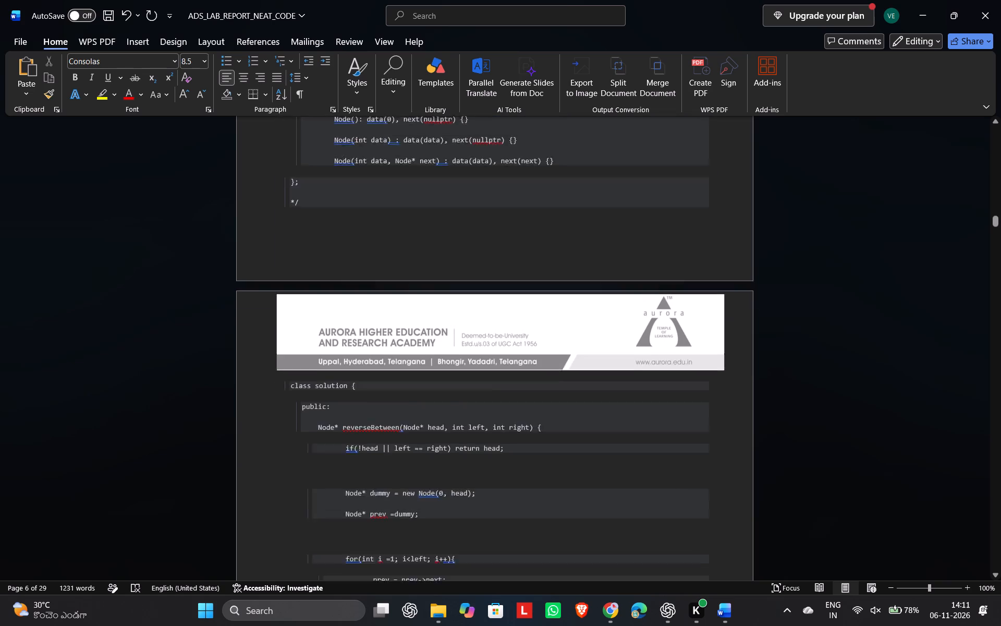
scroll(493, 492, "down", 3)
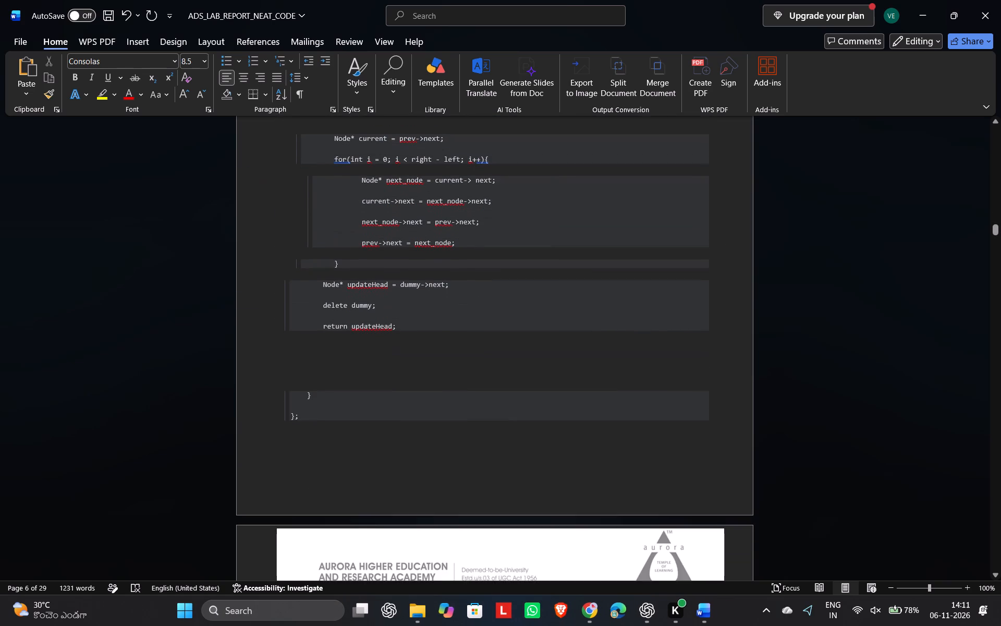
scroll(493, 492, "down", 2)
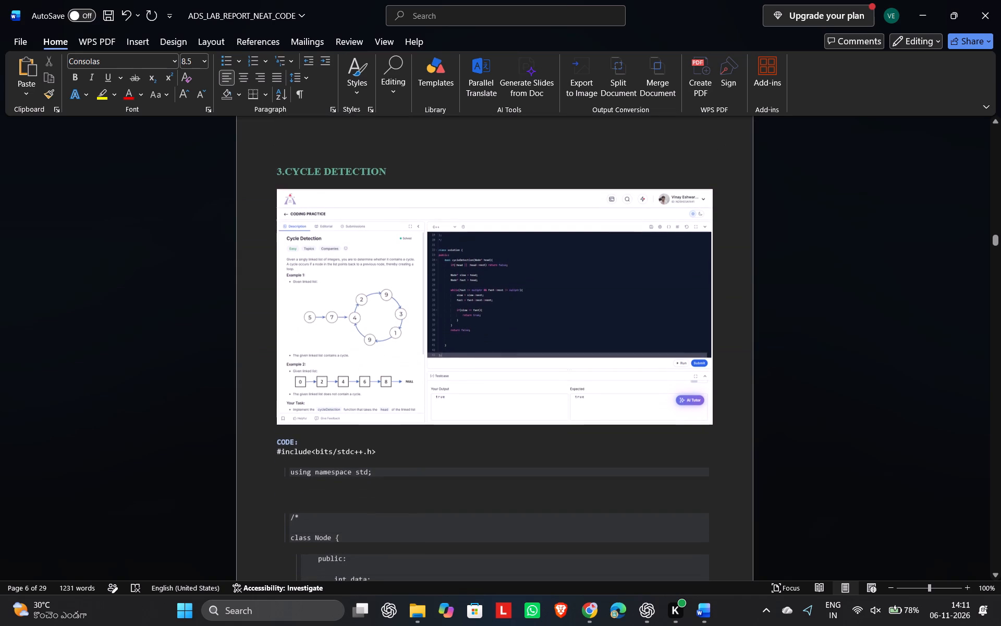
scroll(493, 492, "down", 8)
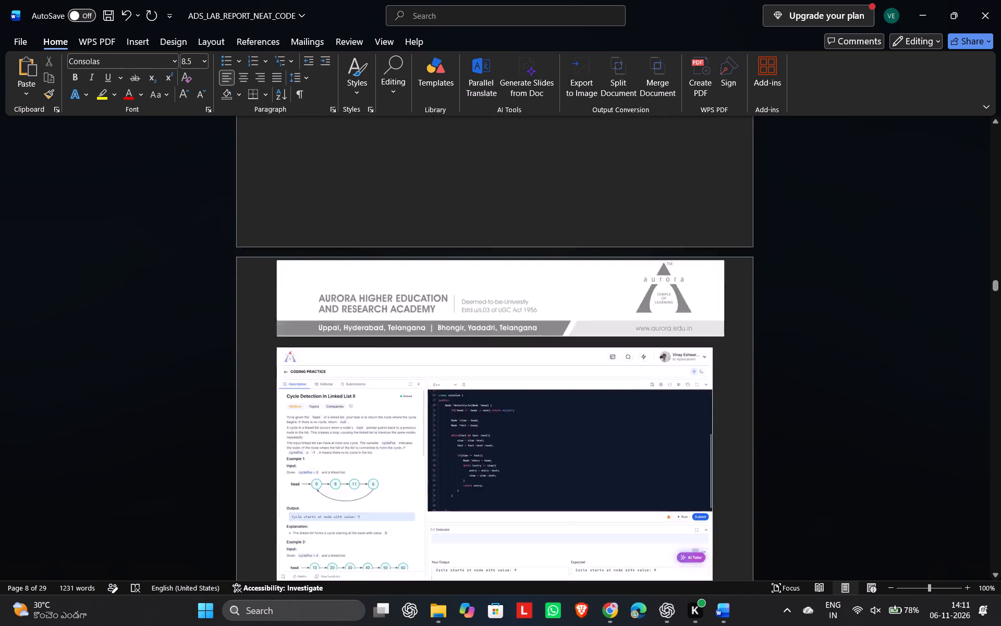
scroll(493, 492, "down", 10)
Close ADS_LAB_REPORT_NEAT_CODE without saving the changes.
left_click(1000, 0)
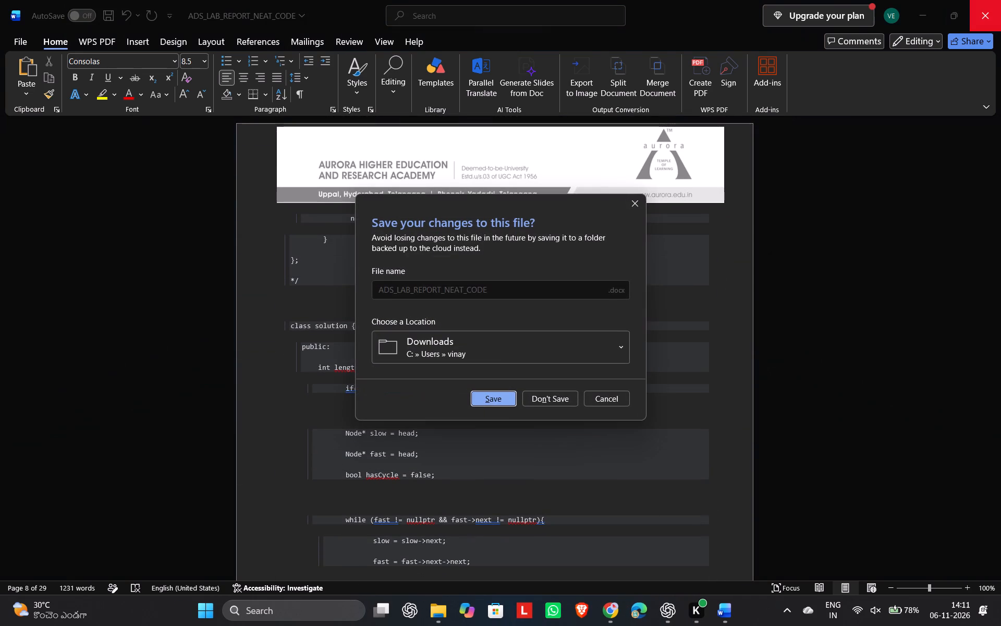
left_click(544, 399)
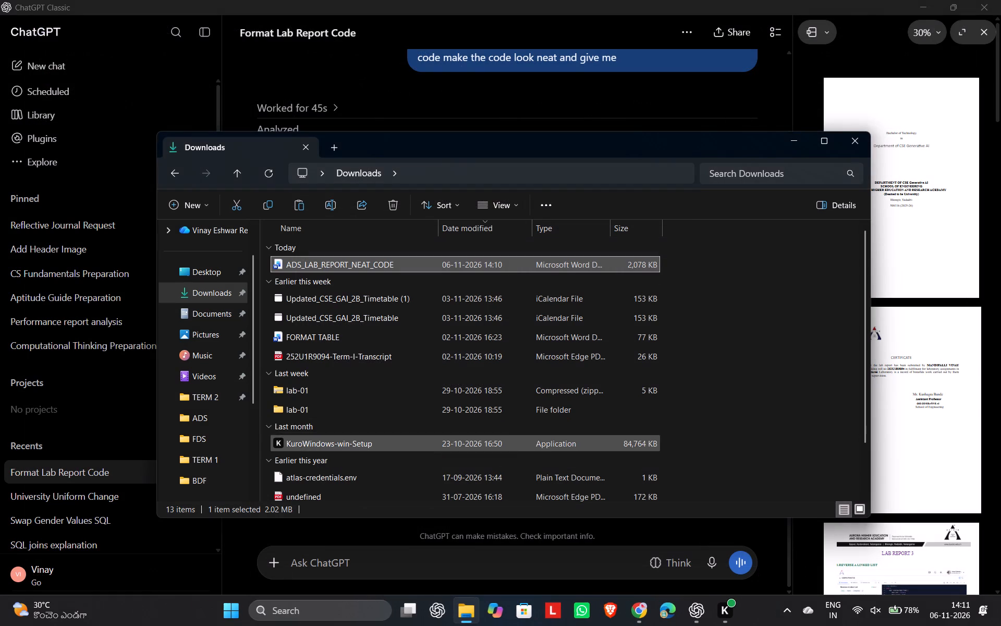
Open the original ADS LAB REPORT Word document from the Desktop's ADS folder.
left_click(214, 272)
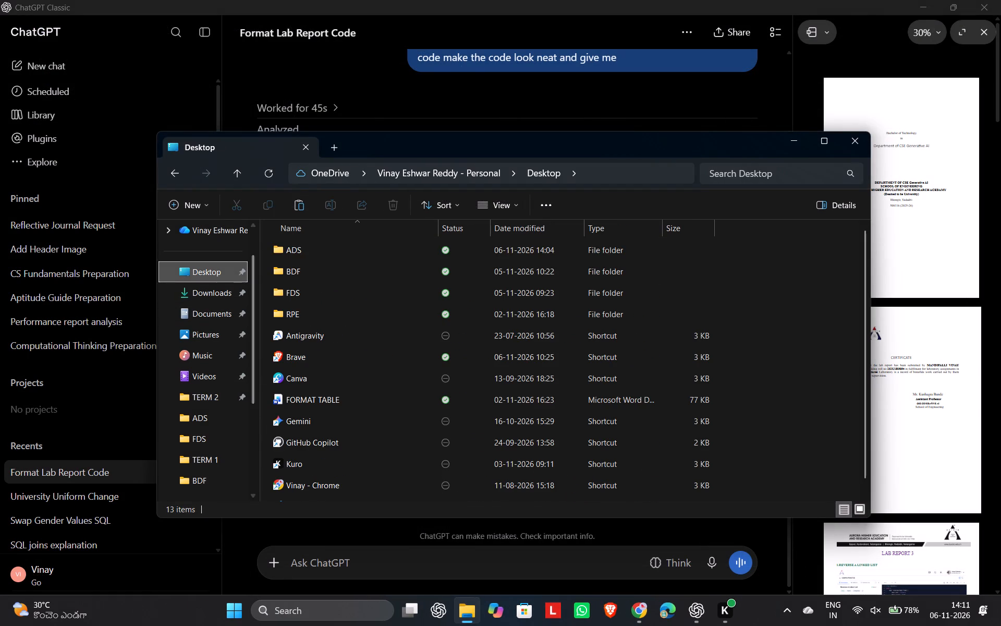
double_click(301, 253)
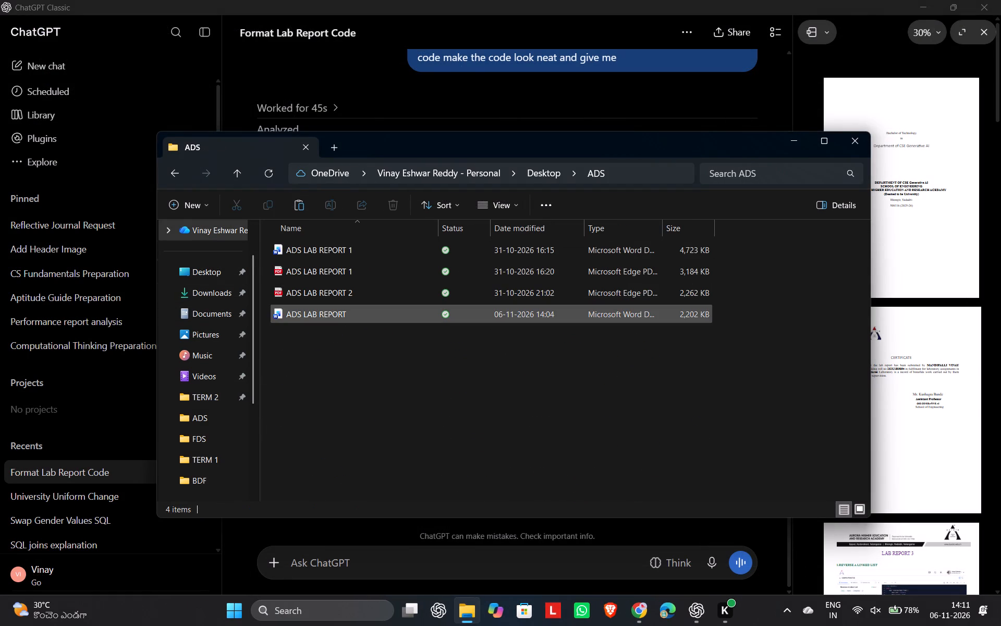
double_click(318, 306)
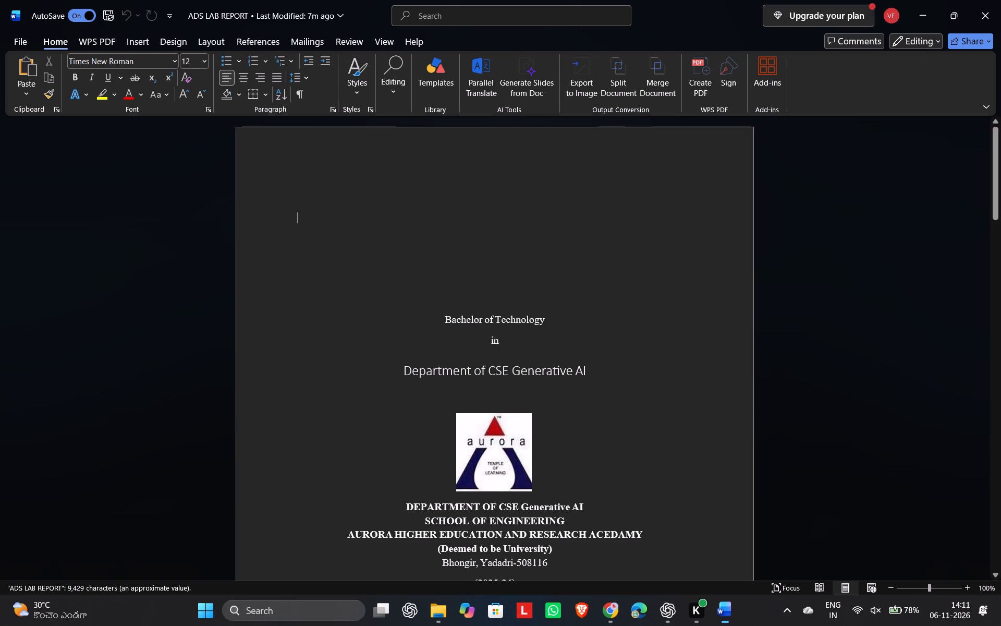
Examine the certificate page and the layout of the REVERSE A LINKED LIST and REVERSE LINKED LIST II entries.
scroll(599, 392, "down", 3)
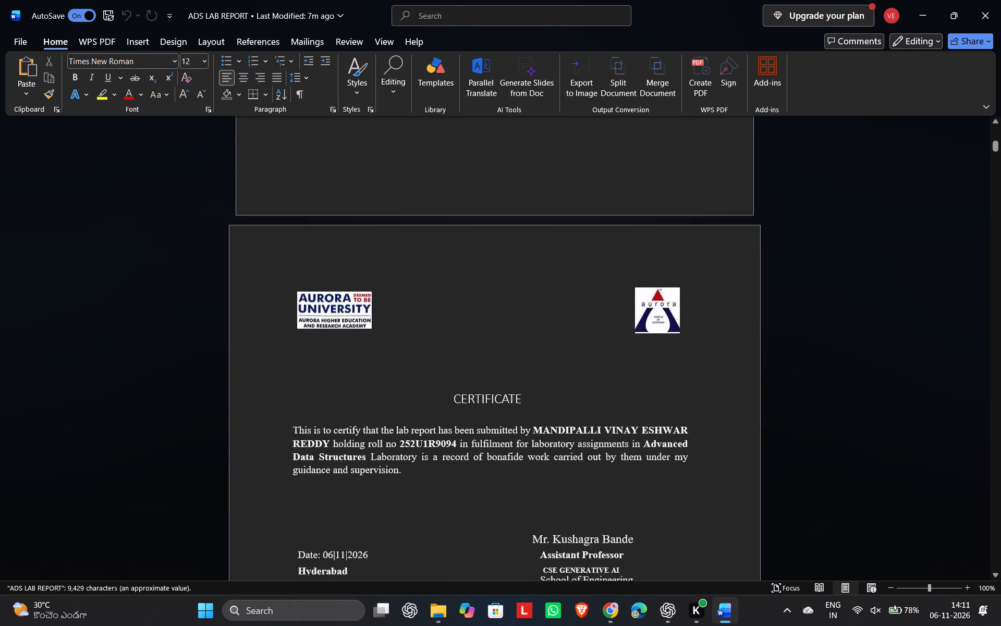
scroll(599, 392, "down", 5)
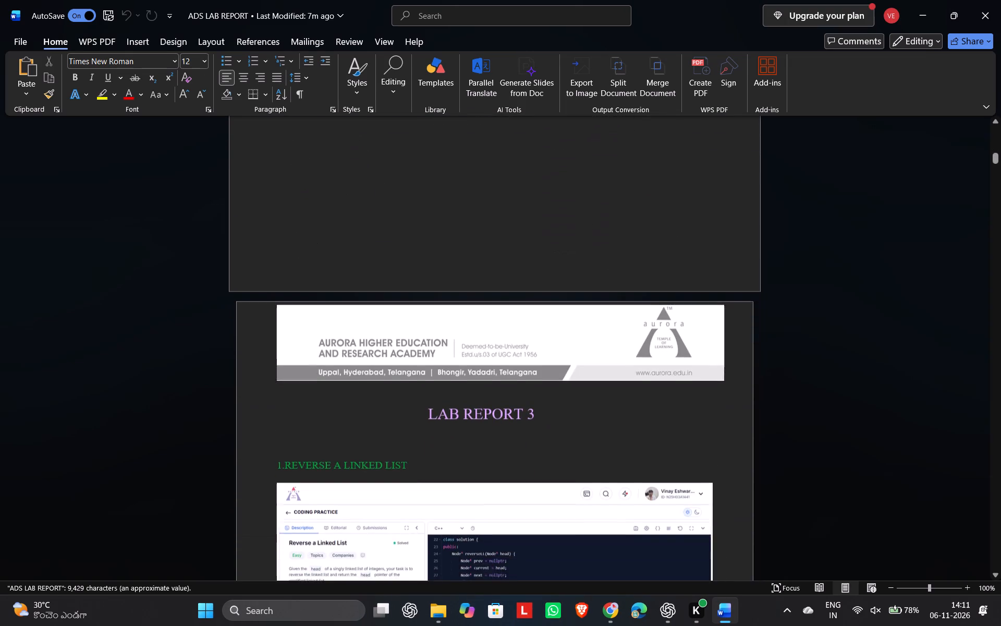
scroll(599, 392, "down", 4)
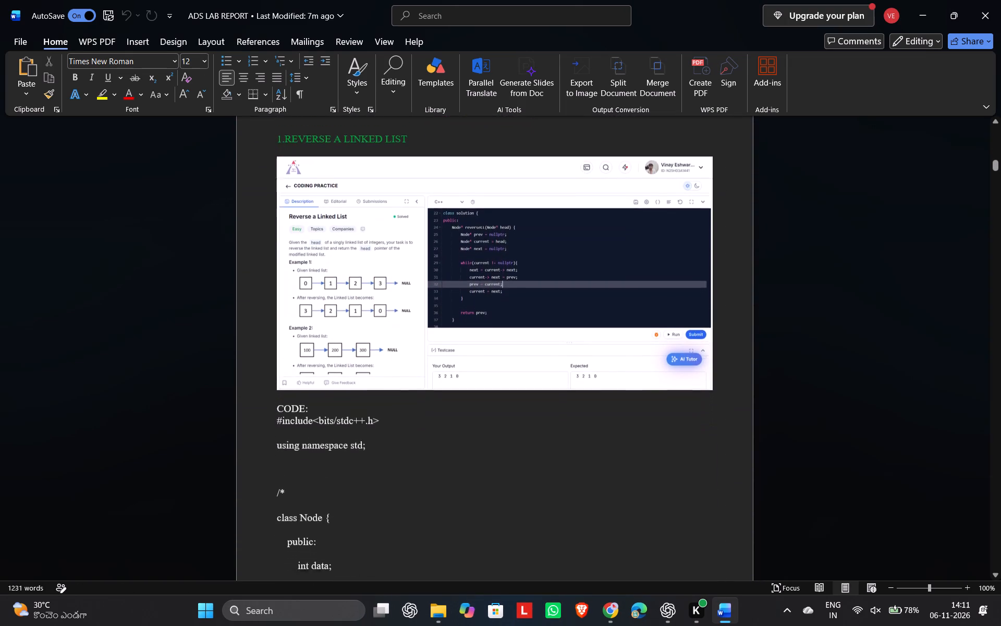
scroll(599, 392, "down", 5)
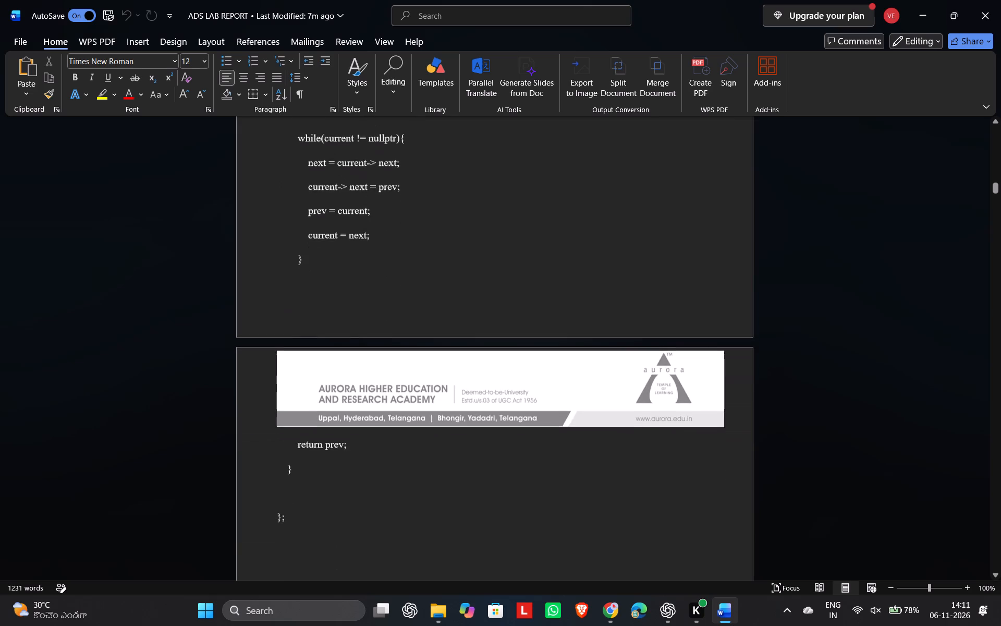
scroll(599, 392, "down", 7)
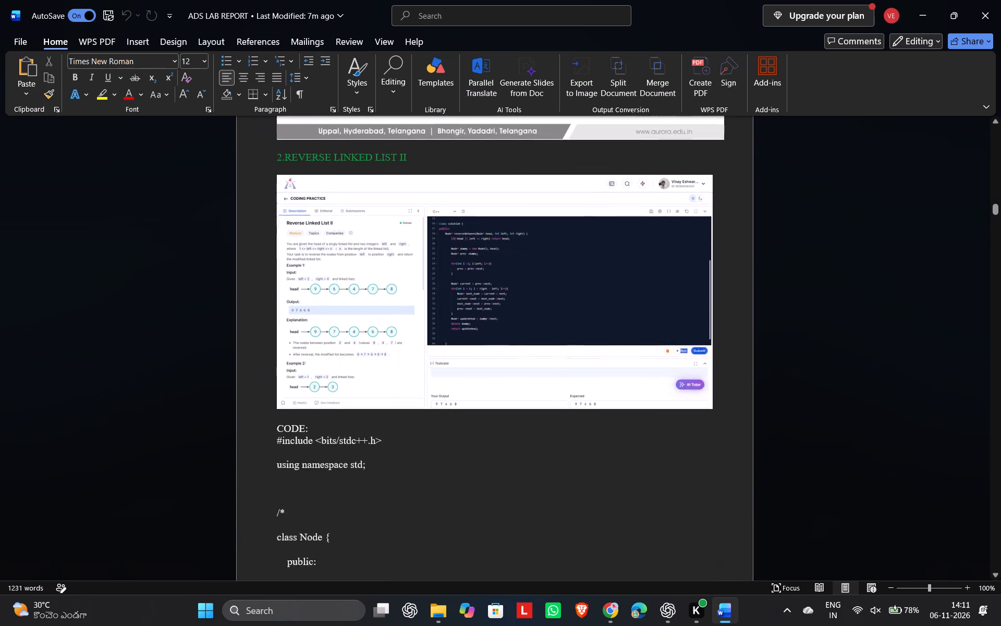
Delete three blank lines above the 3.CYCLE DETECTION heading.
scroll(599, 392, "down", 4)
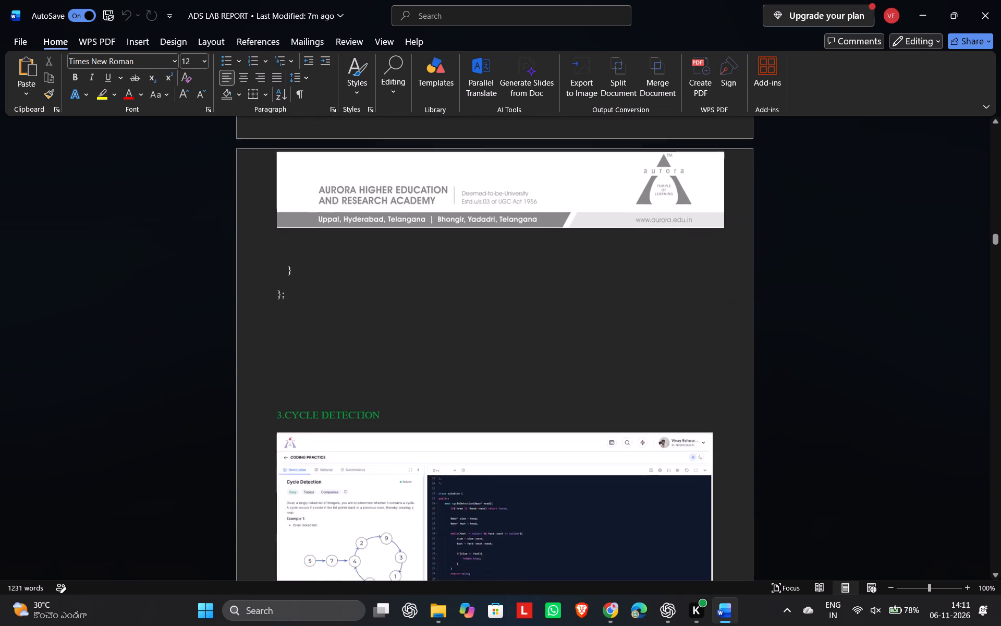
scroll(599, 392, "down", 2)
left_click(287, 209)
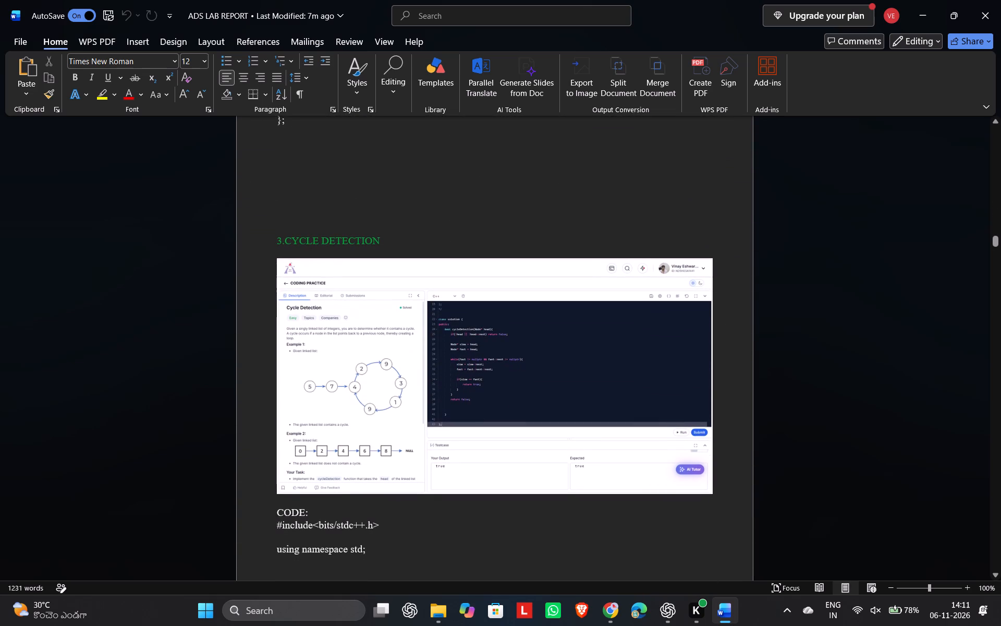
key("Down")
key("BackSpace")
key("BackSpace")
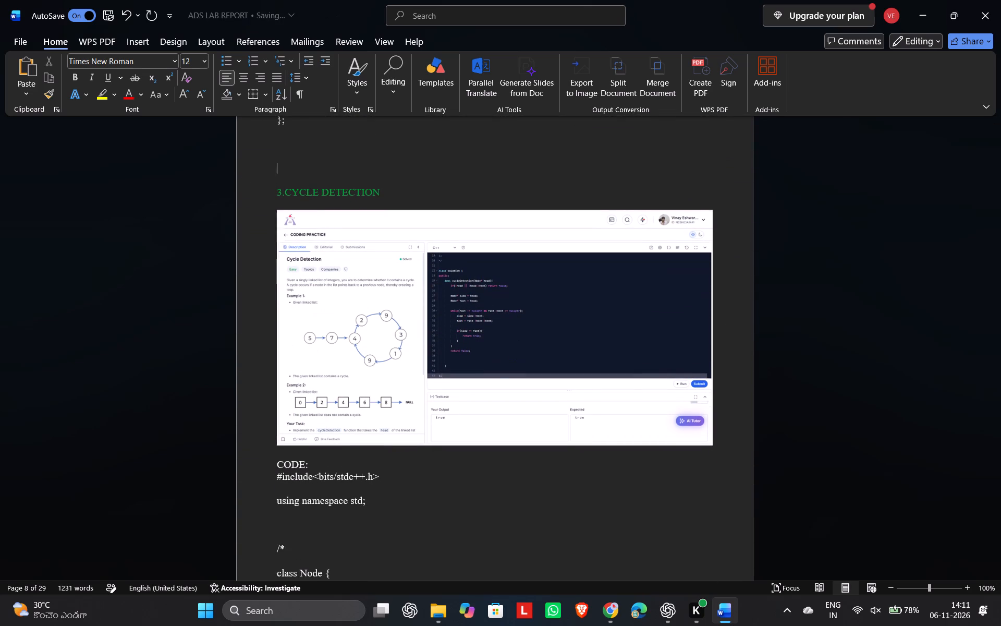
key("BackSpace")
Insert three blank lines above the 4.CYCLE DETECTION IN LINKED LIST II heading to push it onto the page with its screenshot.
scroll(369, 342, "down", 1)
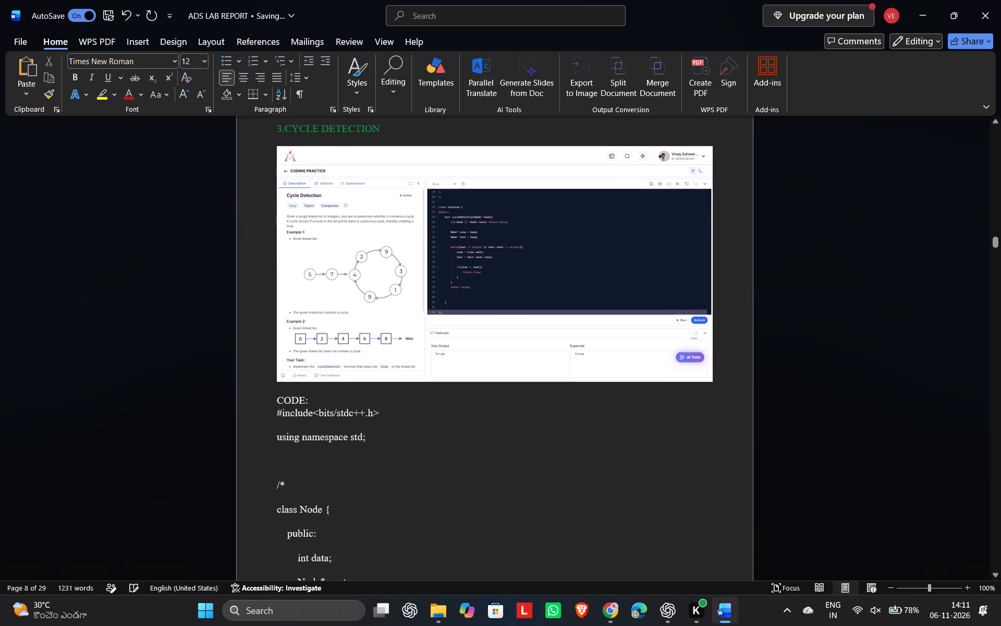
scroll(369, 342, "down", 4)
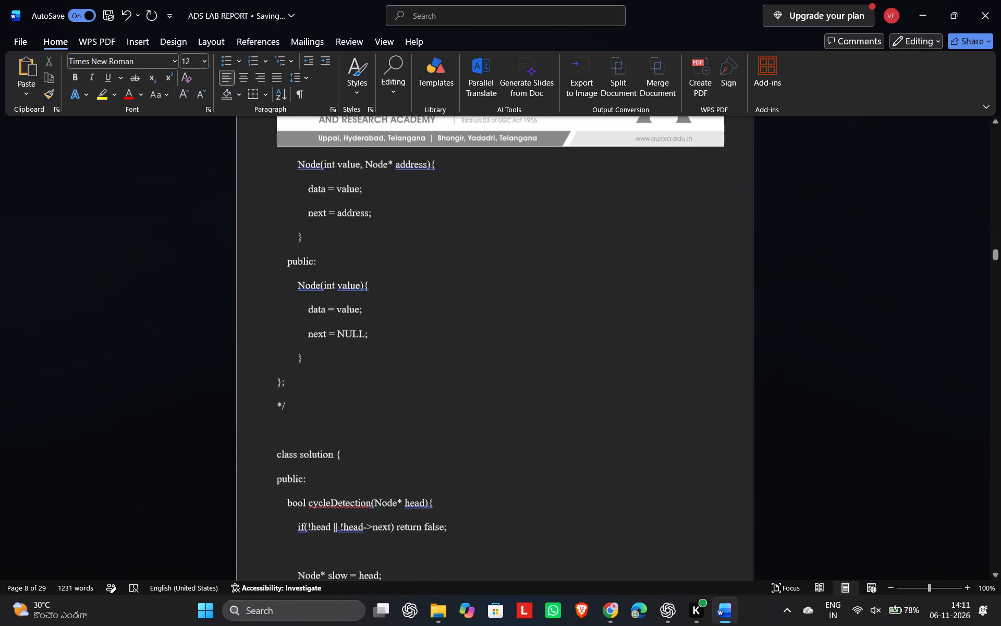
scroll(369, 342, "down", 6)
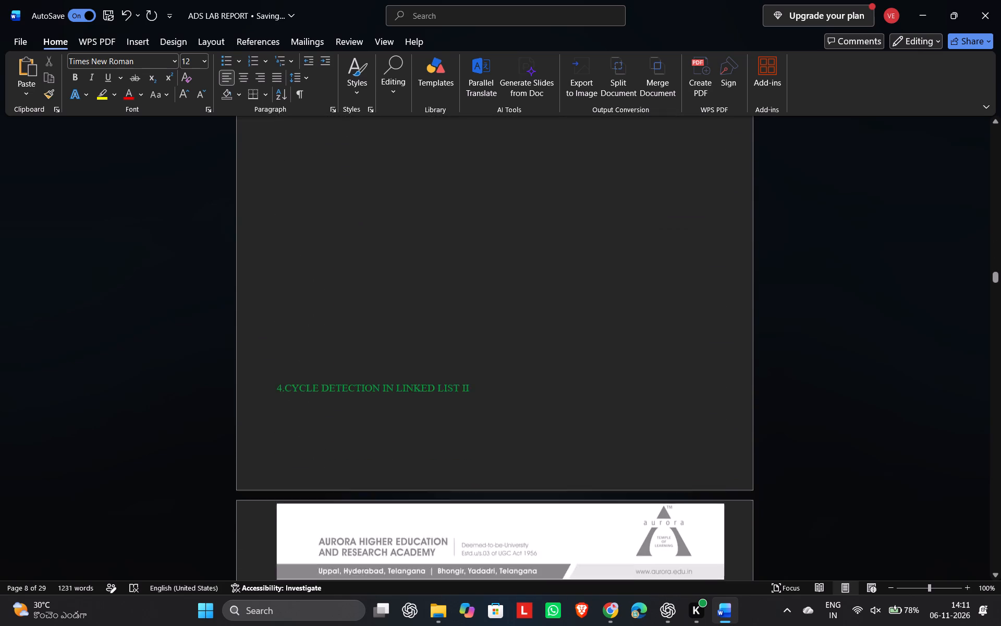
scroll(369, 342, "down", 1)
left_click(320, 224)
key("Return")
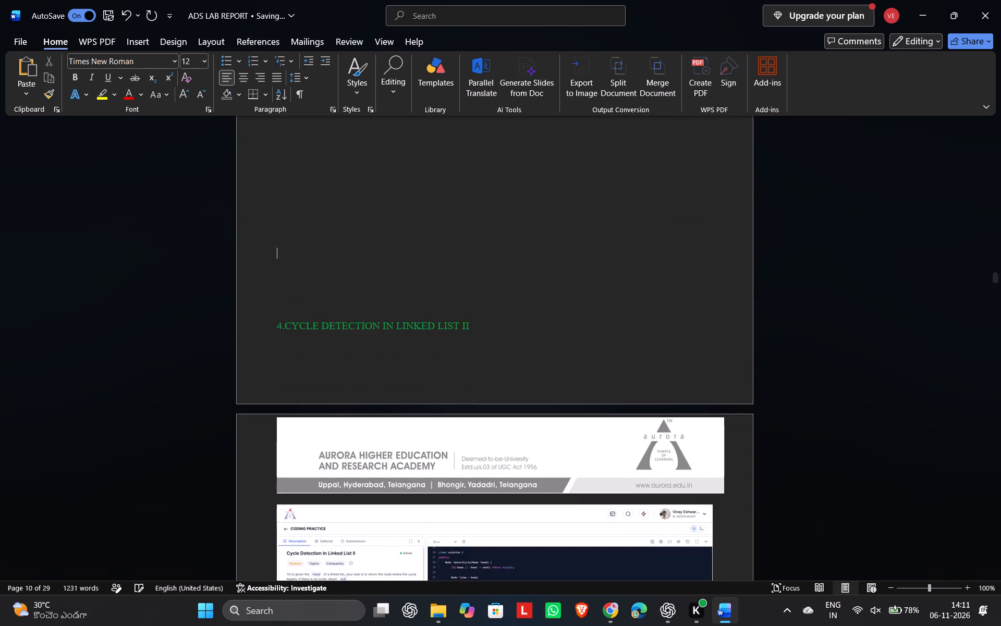
key("Return")
key("Return")
Examine the page layout and code of the entries from CYCLE DETECTION IN LINKED LIST II through the addTwoNumbers code.
scroll(488, 326, "down", 2)
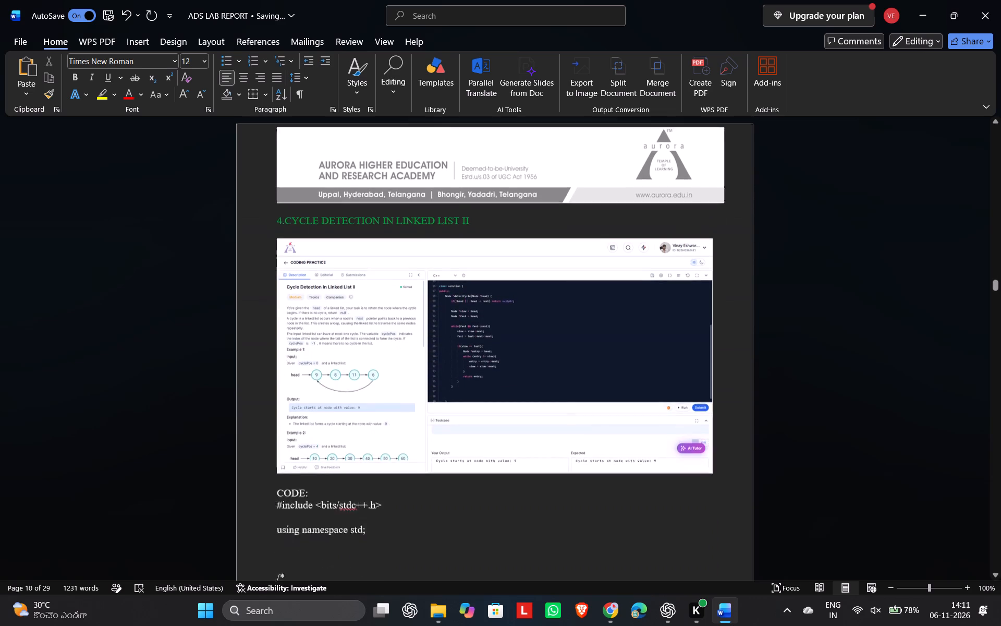
scroll(488, 326, "down", 5)
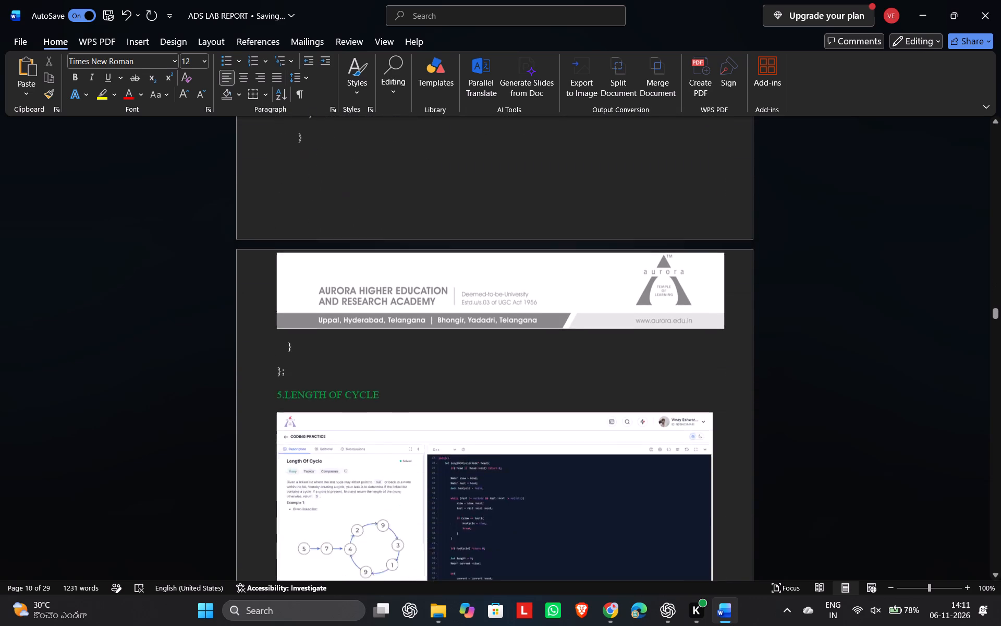
scroll(488, 326, "down", 4)
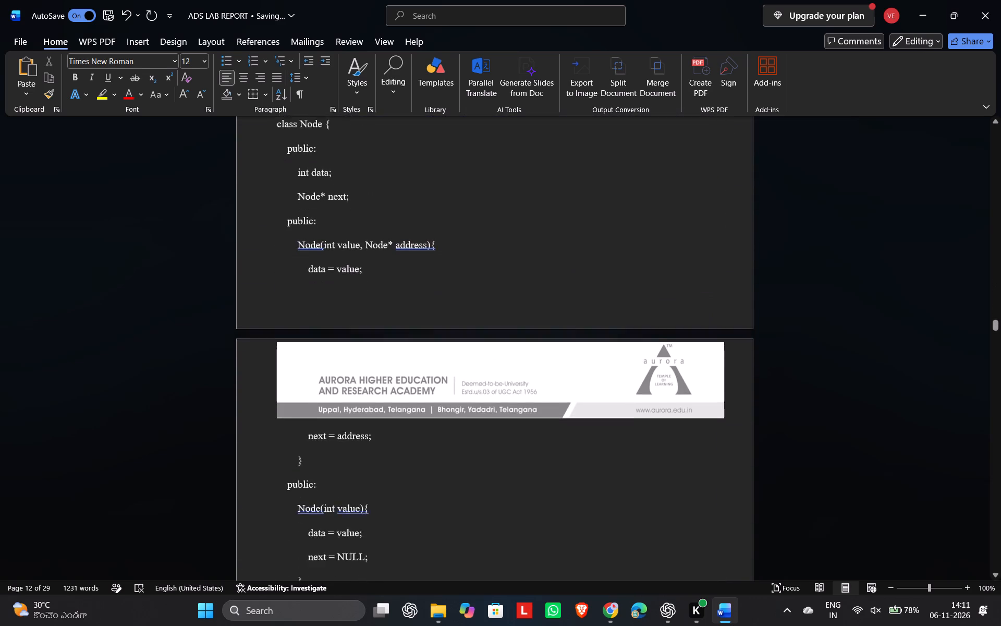
scroll(488, 326, "down", 5)
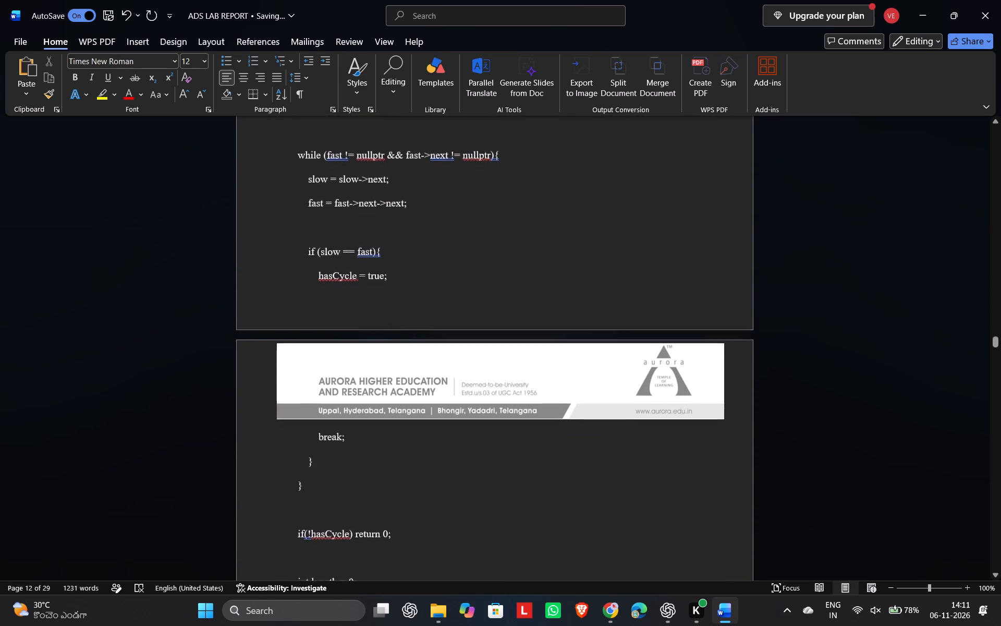
scroll(488, 326, "down", 7)
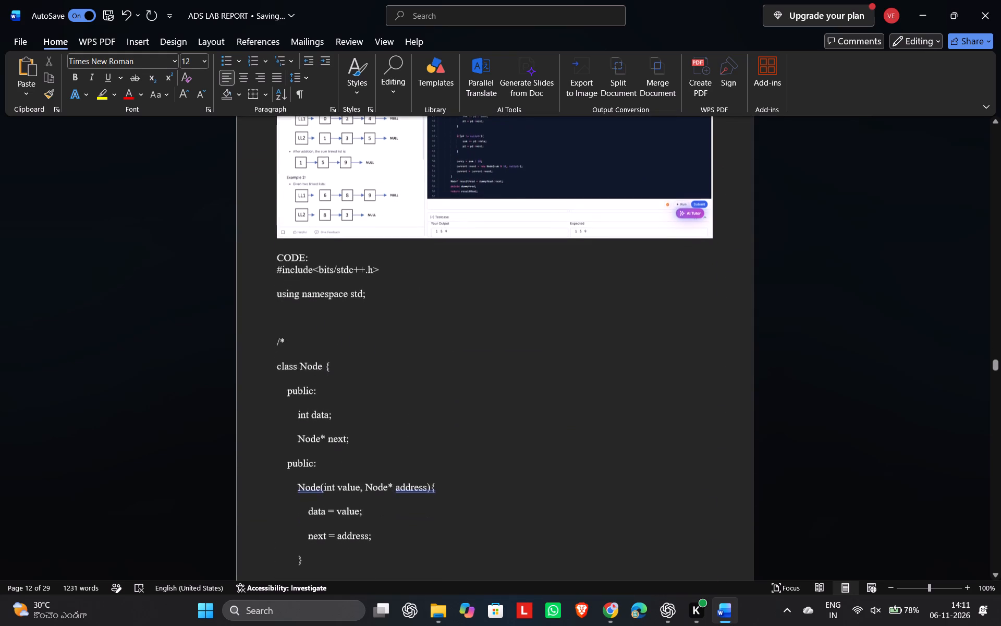
scroll(488, 326, "down", 4)
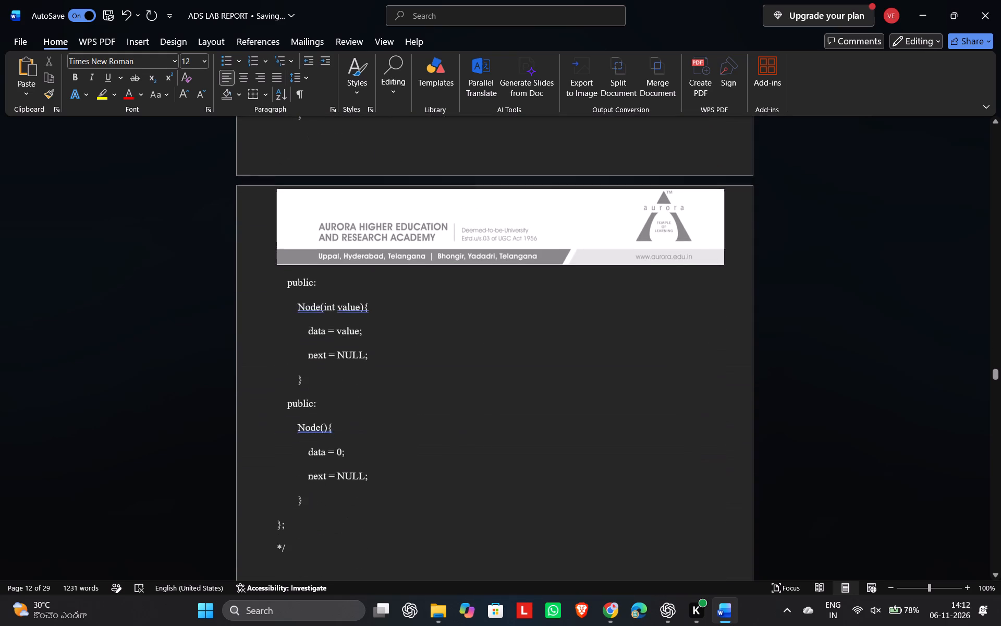
scroll(488, 326, "down", 1)
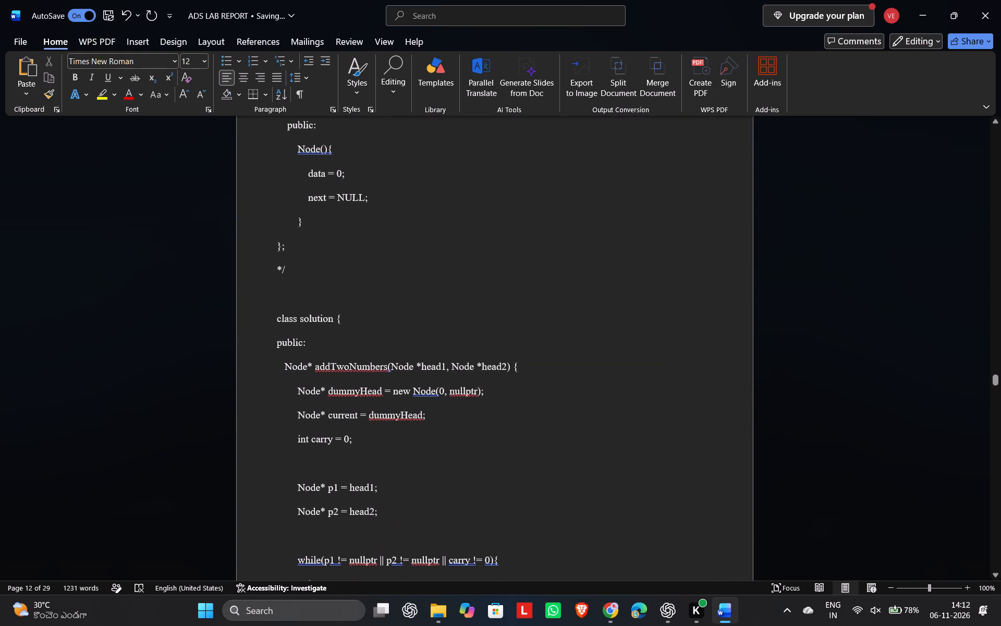
scroll(488, 326, "down", 1)
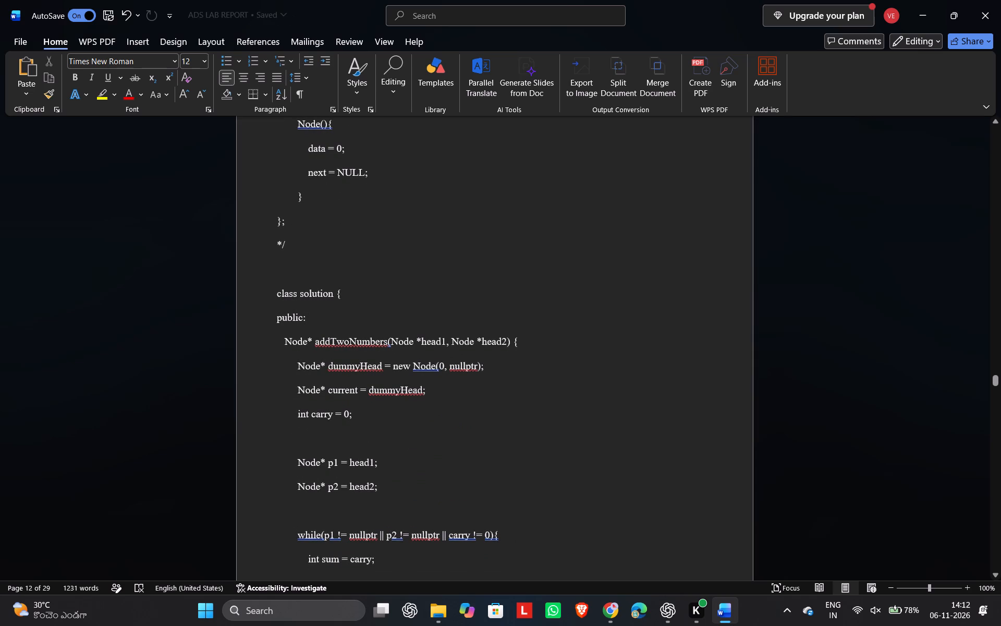
Delete the whole commented-out Node class block, from /* to */, in the REVERSE A LINKED LIST code.
scroll(488, 326, "up", 18)
scroll(488, 326, "up", 13)
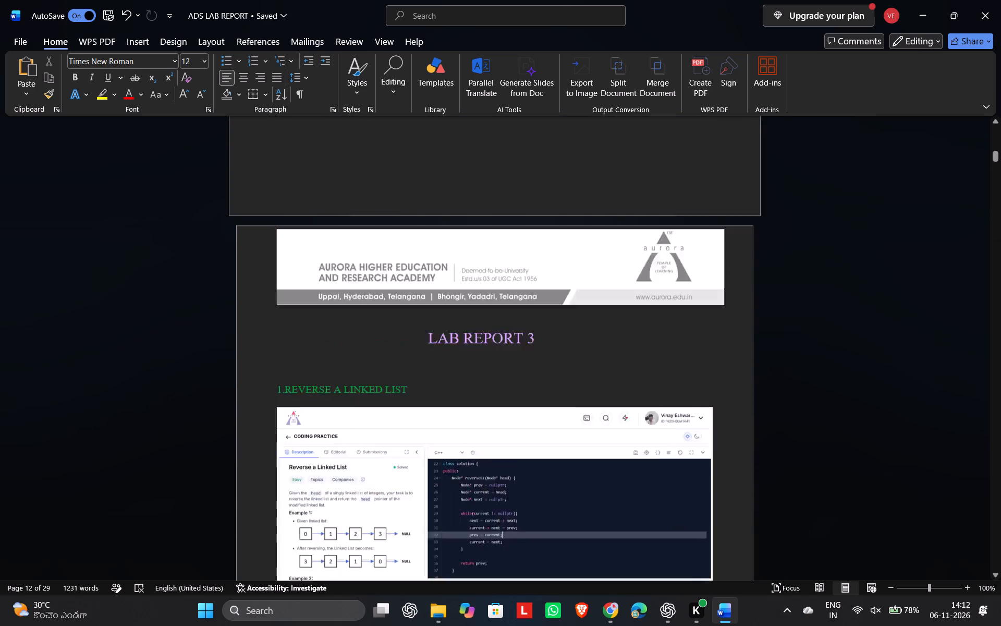
scroll(488, 326, "down", 7)
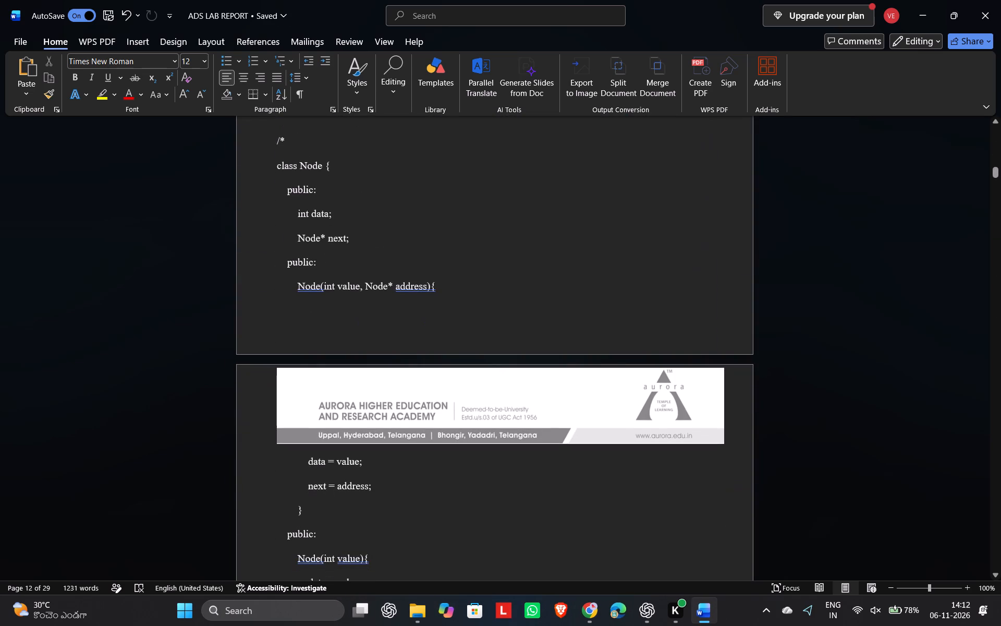
left_click_drag(274, 138, 354, 505)
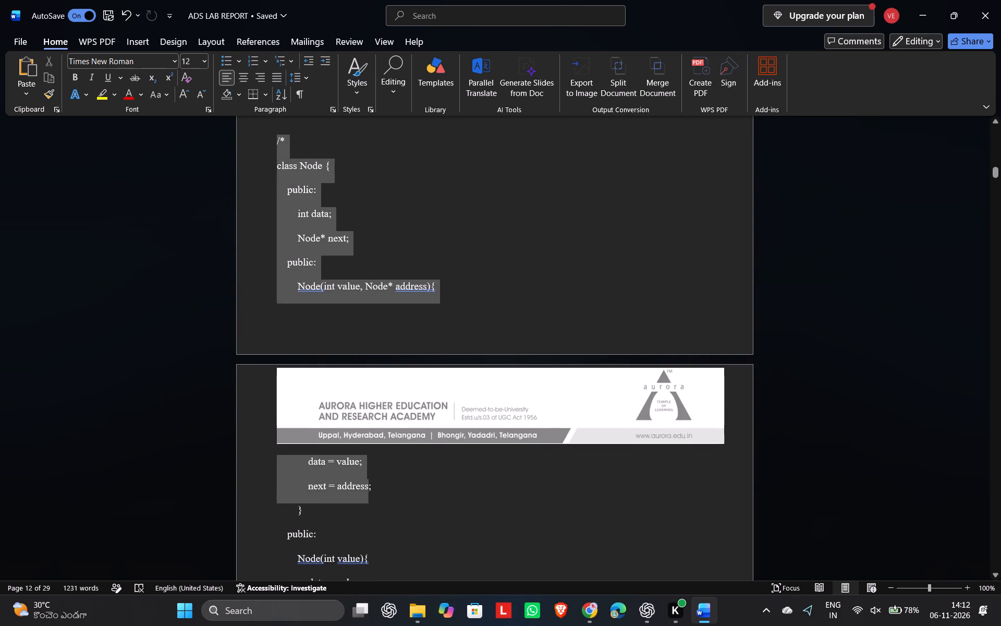
left_click_drag(354, 505, 346, 154)
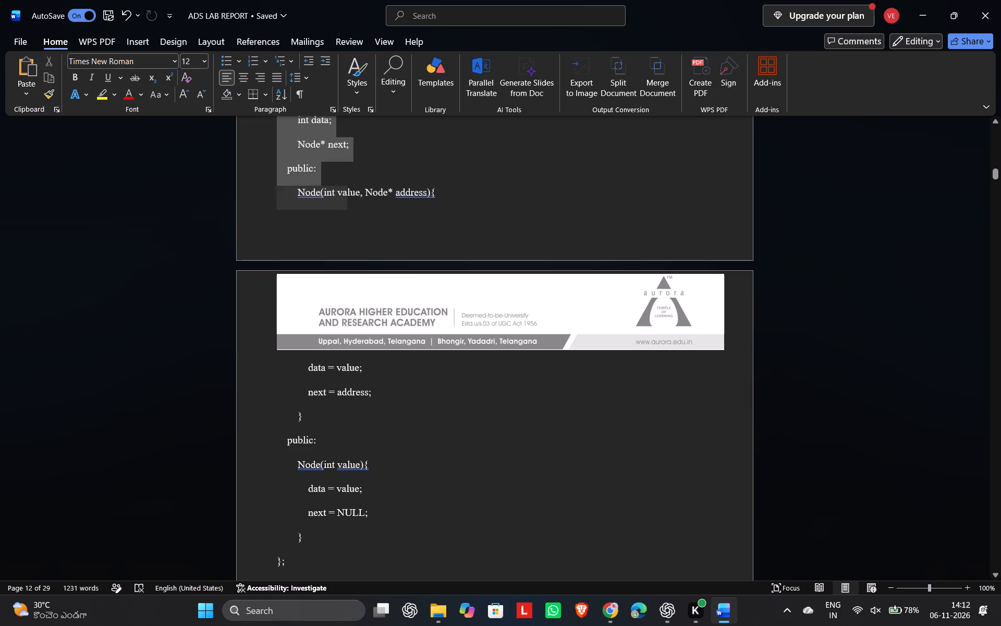
left_click_drag(346, 154, 377, 598)
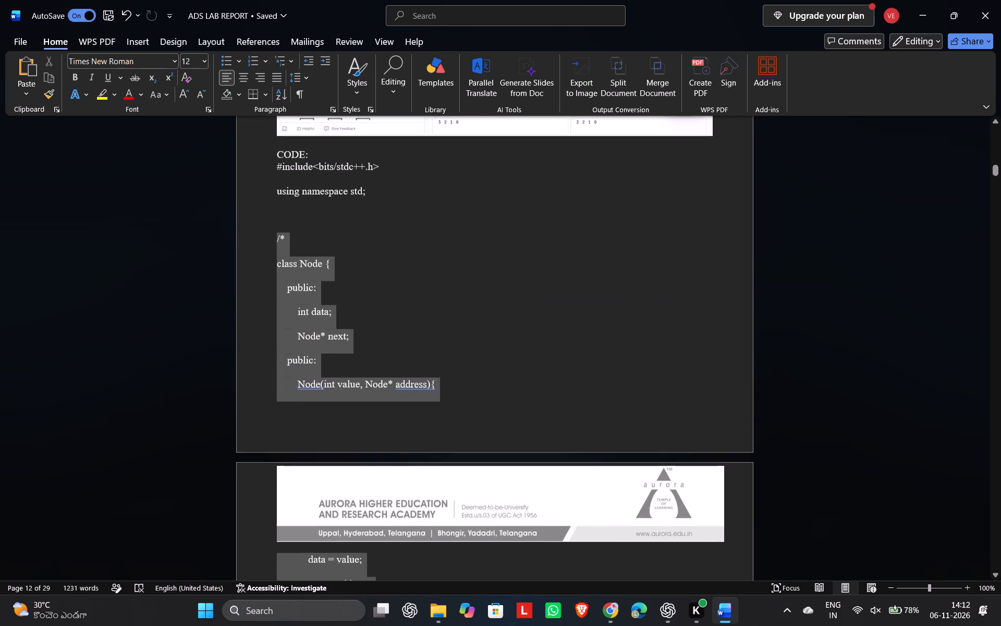
left_click_drag(377, 598, 339, 315)
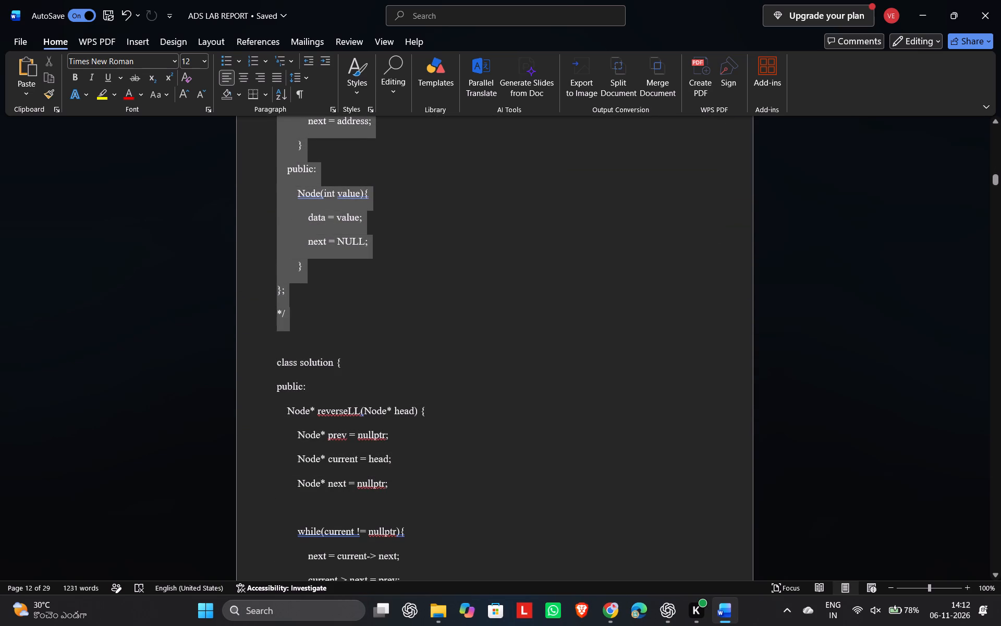
left_click_drag(339, 315, 339, 314)
key("BackSpace")
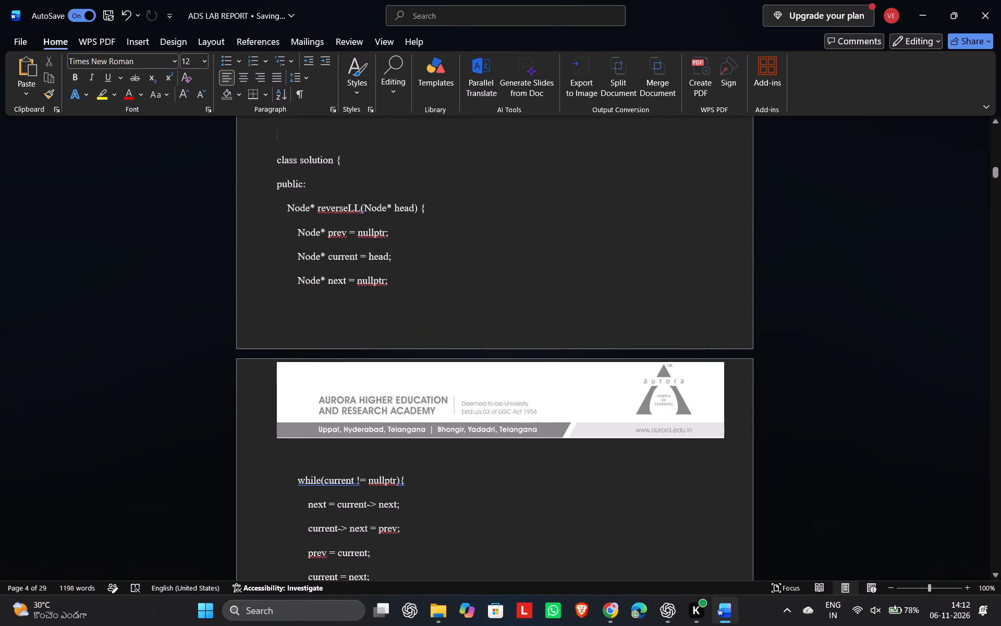
Delete the two blank lines between "using namespace std;" and "class solution {" in the REVERSE A LINKED LIST code.
scroll(527, 381, "up", 1)
key("Up")
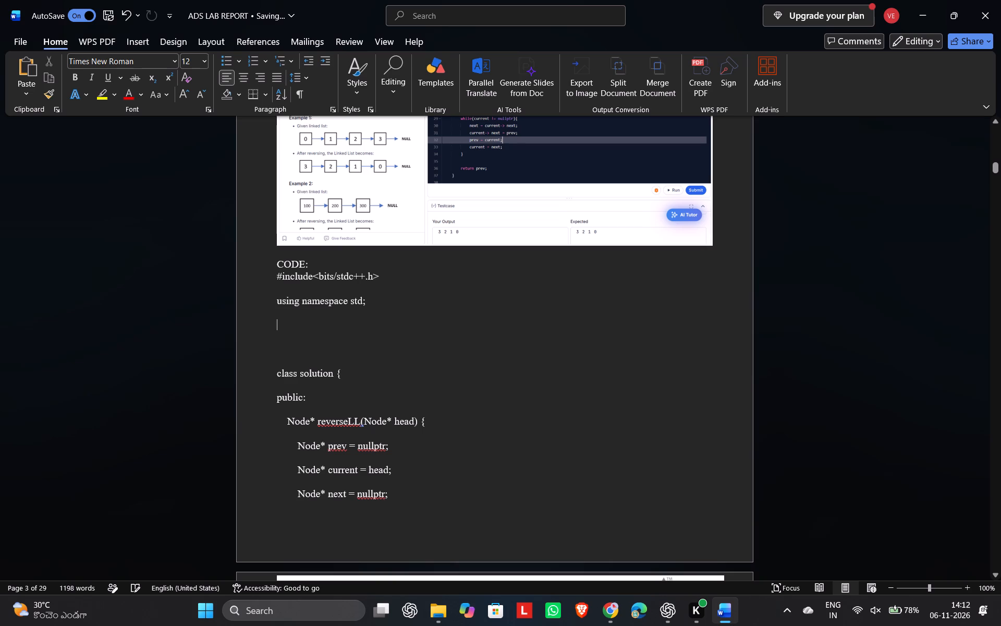
key("Down")
key("BackSpace")
key("BackSpace")
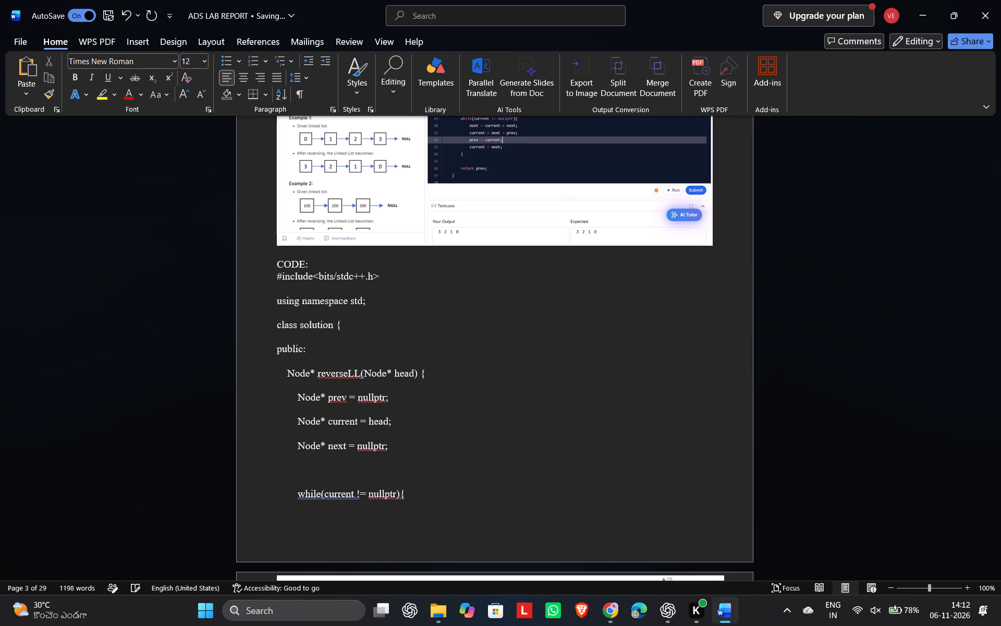
Examine how the shortened REVERSE A LINKED LIST code is laid out across its pages.
scroll(612, 435, "up", 1)
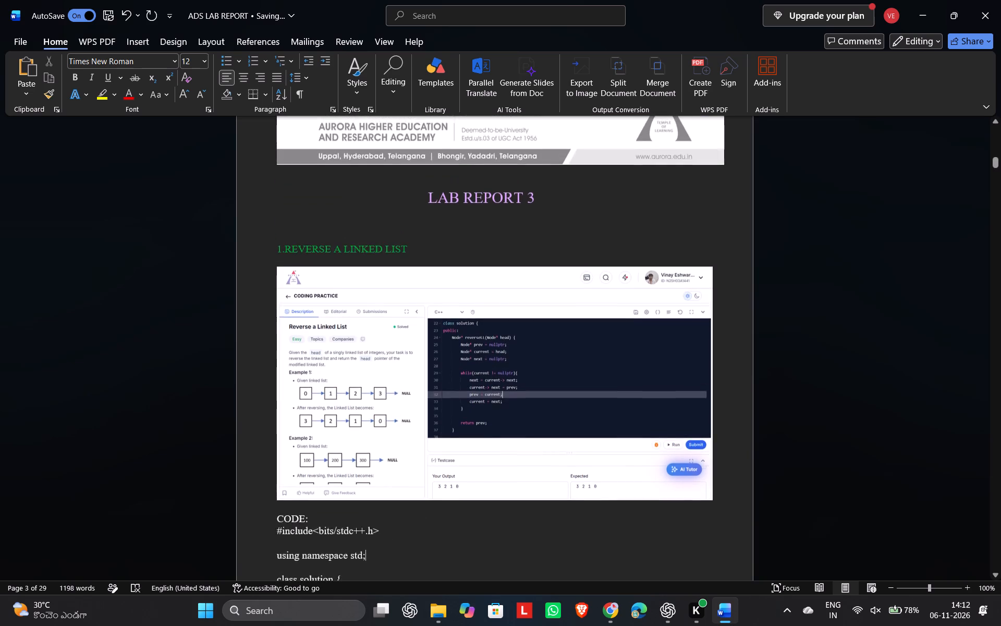
scroll(612, 435, "down", 4)
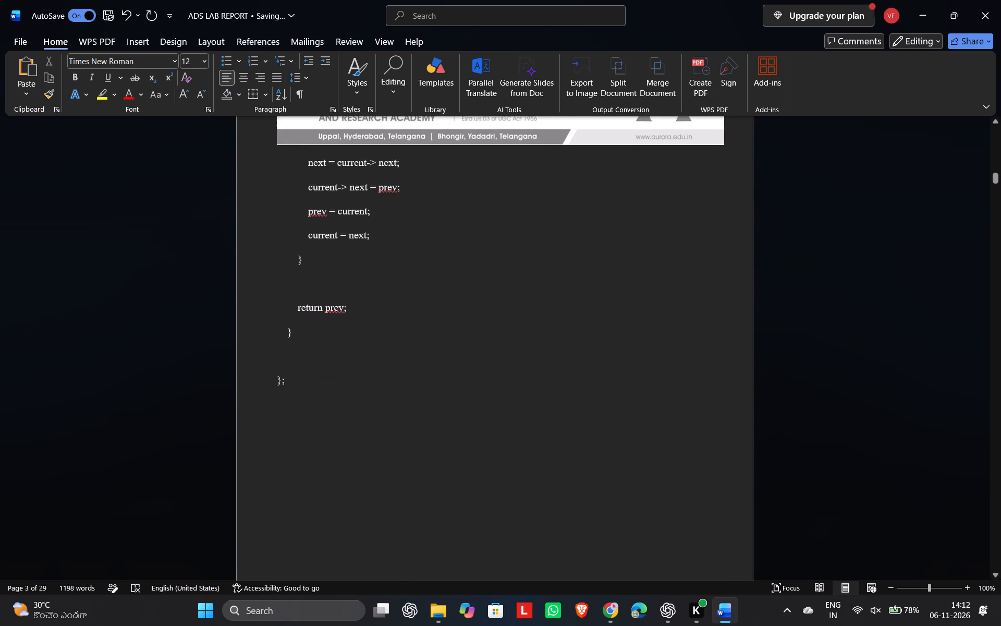
scroll(612, 435, "down", 1)
scroll(612, 435, "up", 2)
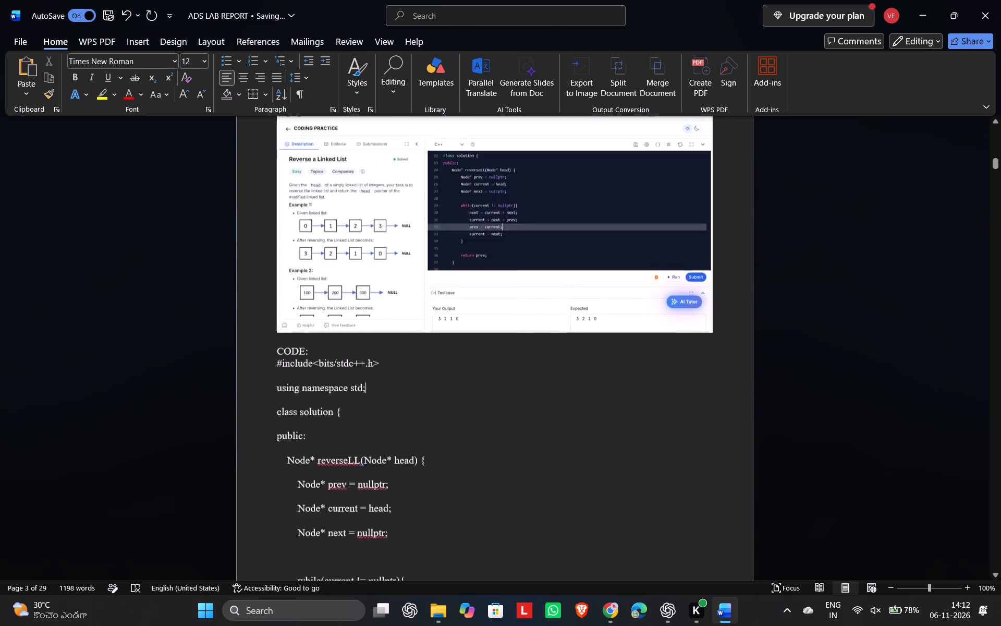
scroll(612, 435, "up", 2)
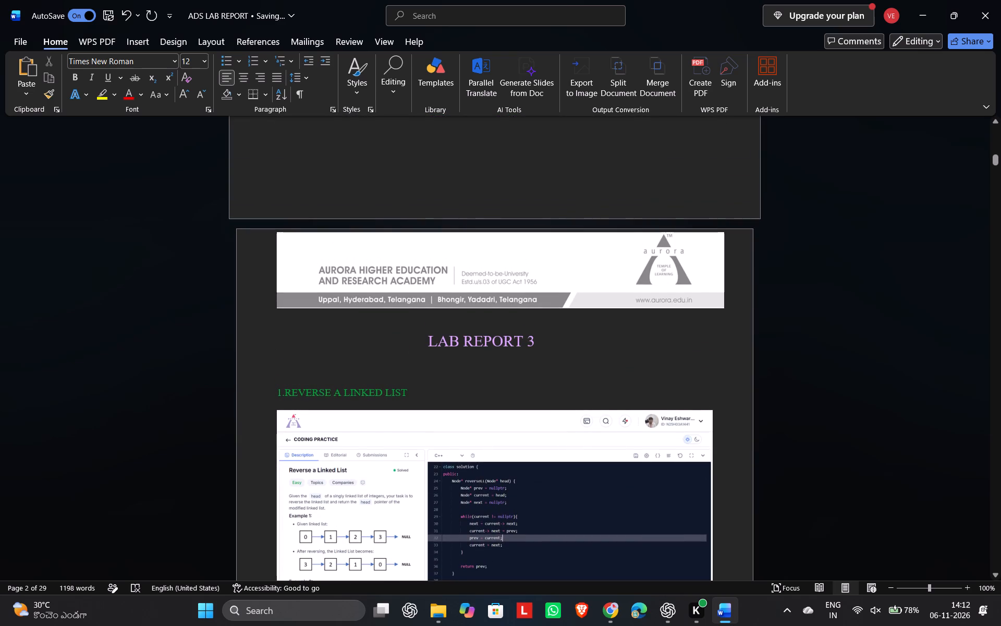
scroll(612, 435, "down", 3)
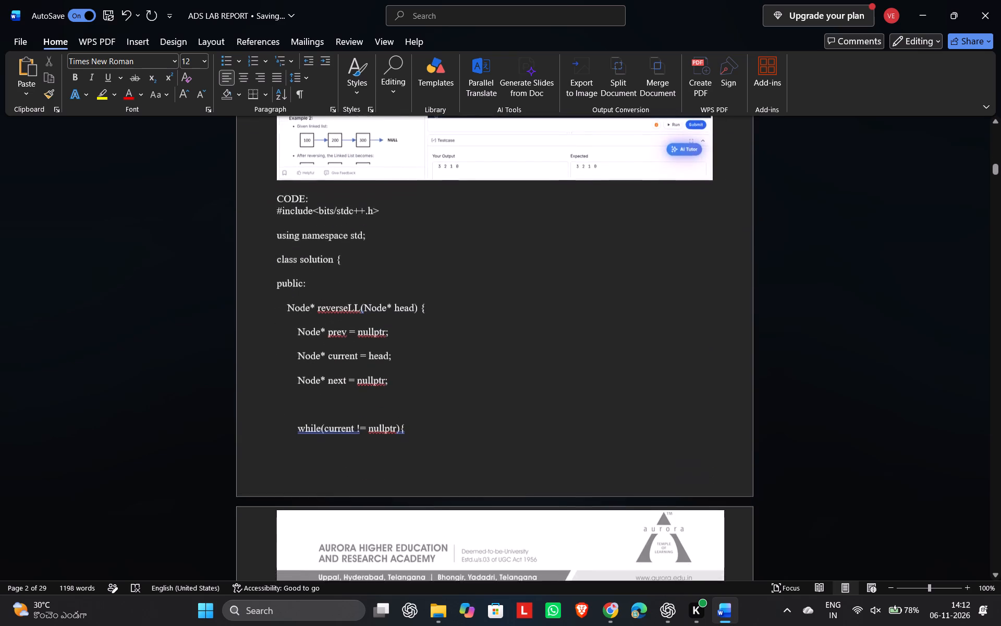
scroll(612, 435, "down", 2)
scroll(612, 435, "up", 1)
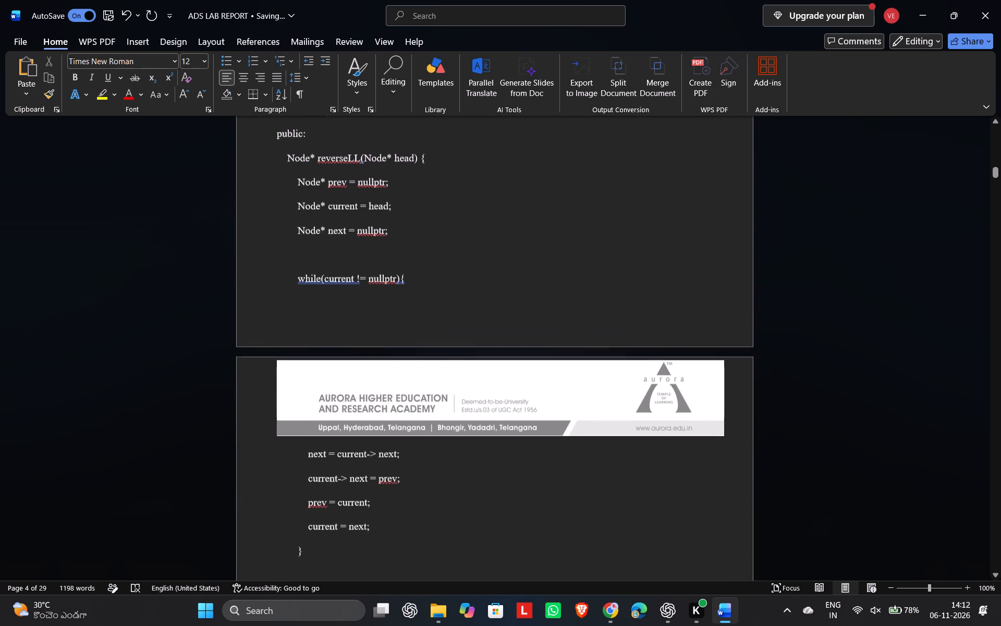
Delete six blank lines above the "2.REVERSE LINKED LIST II" heading so it starts at the top of its page.
scroll(612, 435, "down", 2)
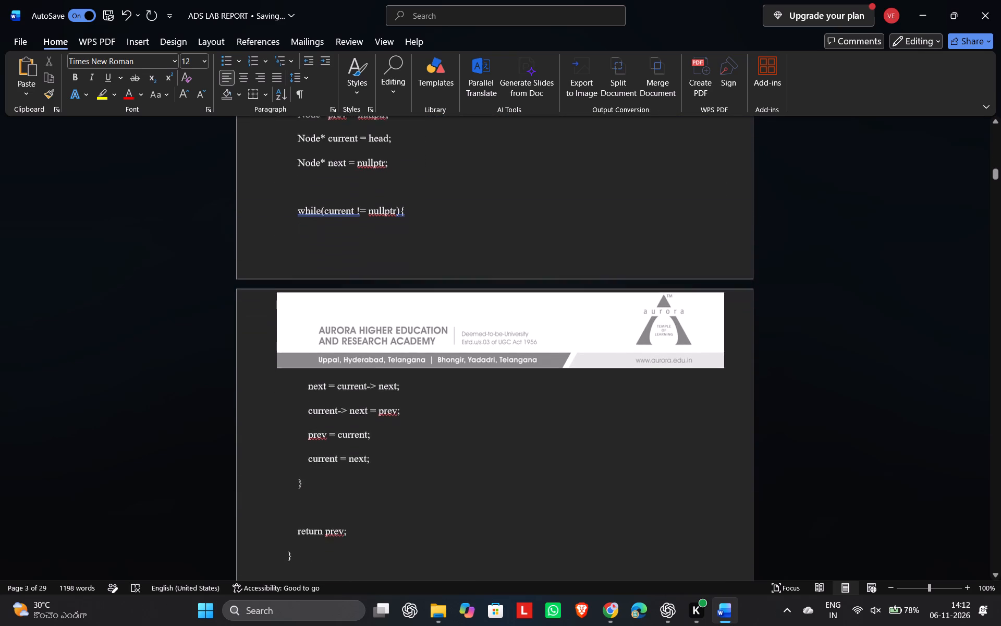
scroll(612, 435, "down", 4)
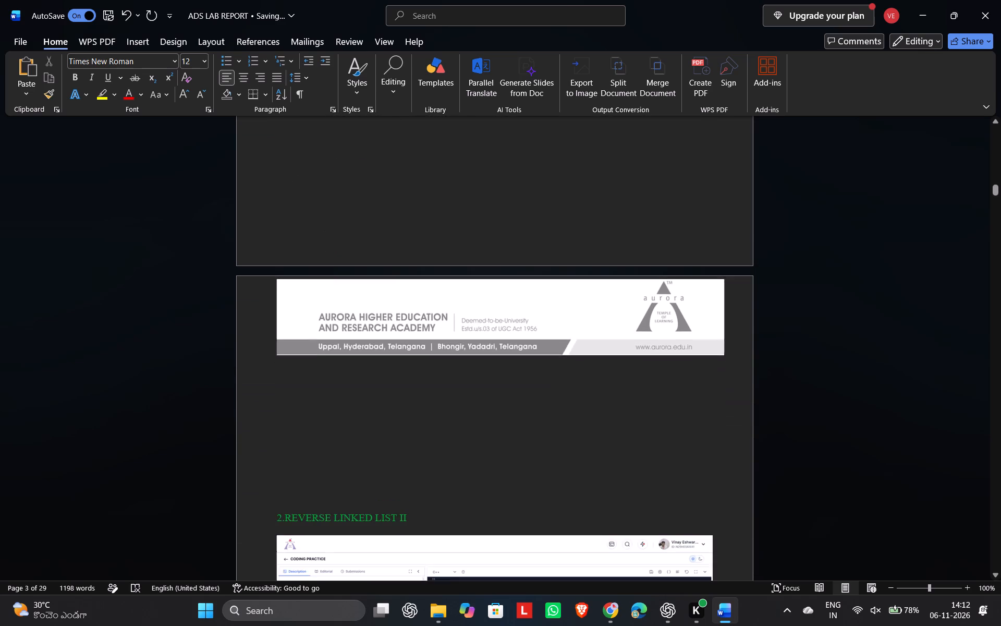
scroll(612, 435, "down", 1)
left_click(349, 438)
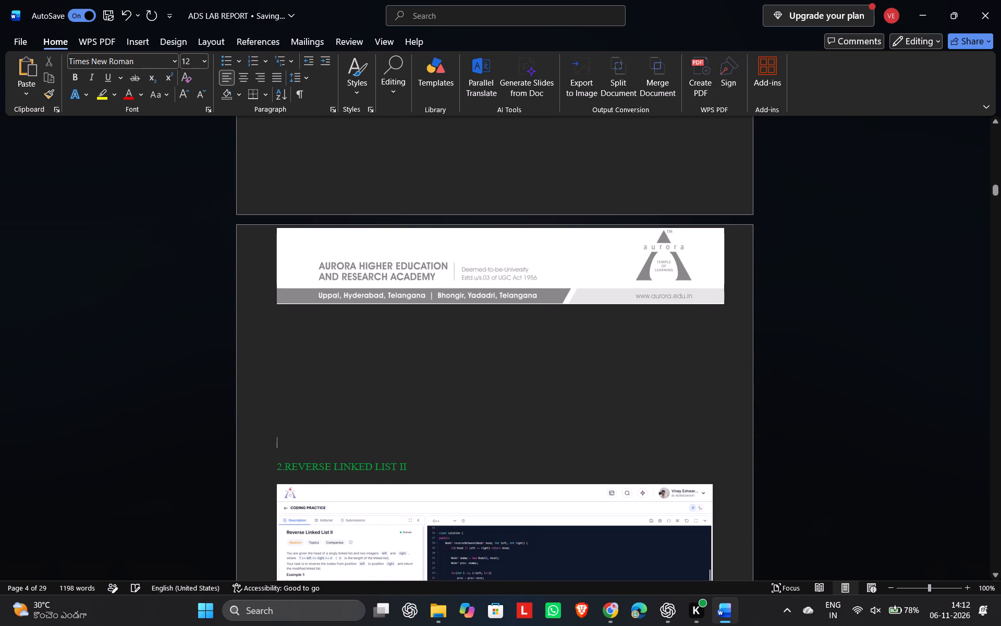
key("BackSpace")
key("BackSpace")
key("BackSpace")
key("BackSpace")
key("BackSpace")
key("BackSpace")
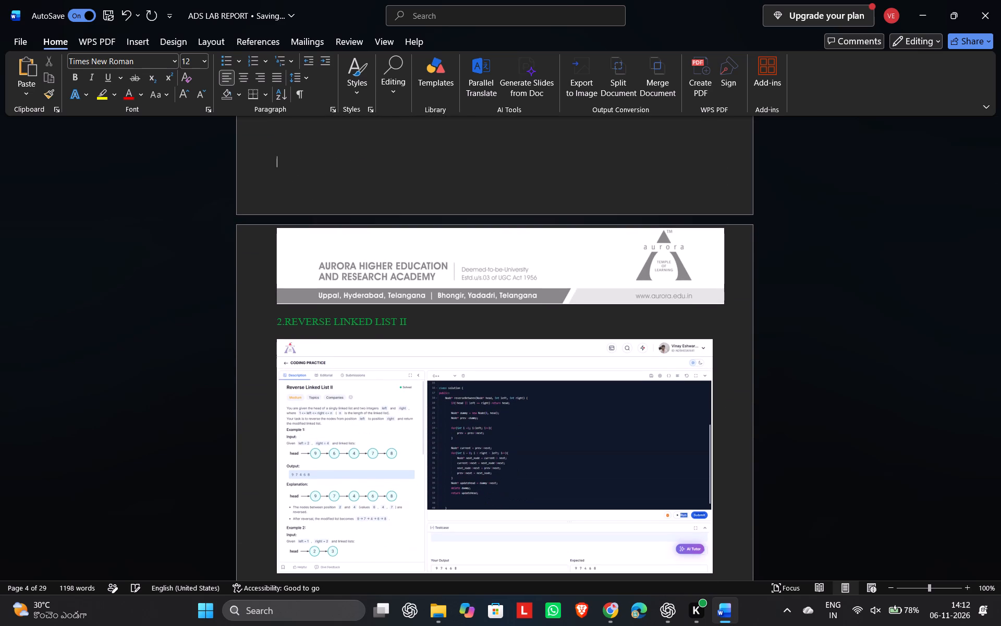
Delete the commented-out Node class block, with its surrounding blank lines, from the REVERSE LINKED LIST II code.
scroll(486, 466, "down", 3)
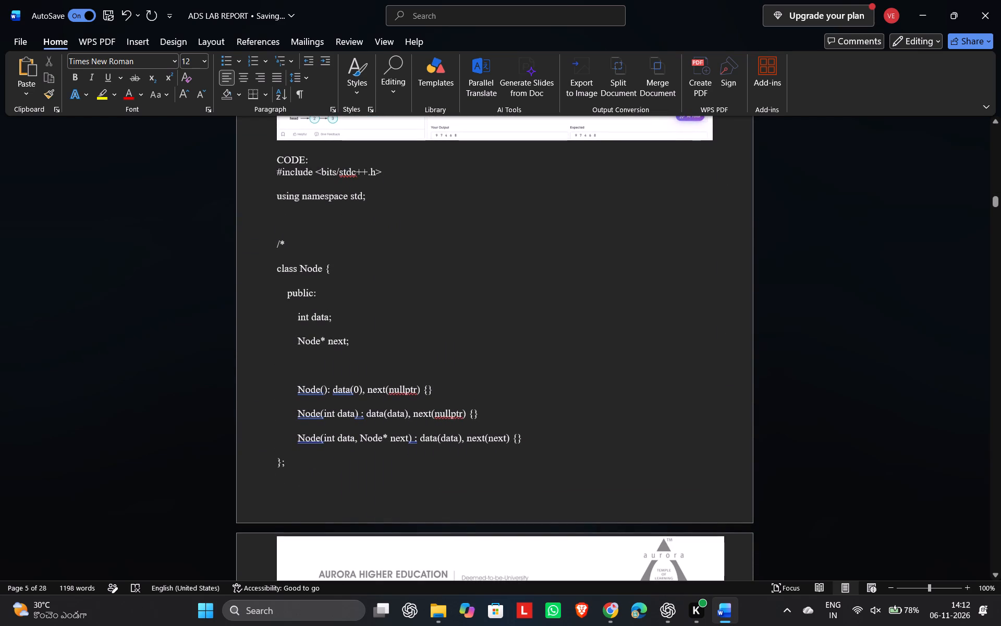
left_click_drag(269, 232, 345, 580)
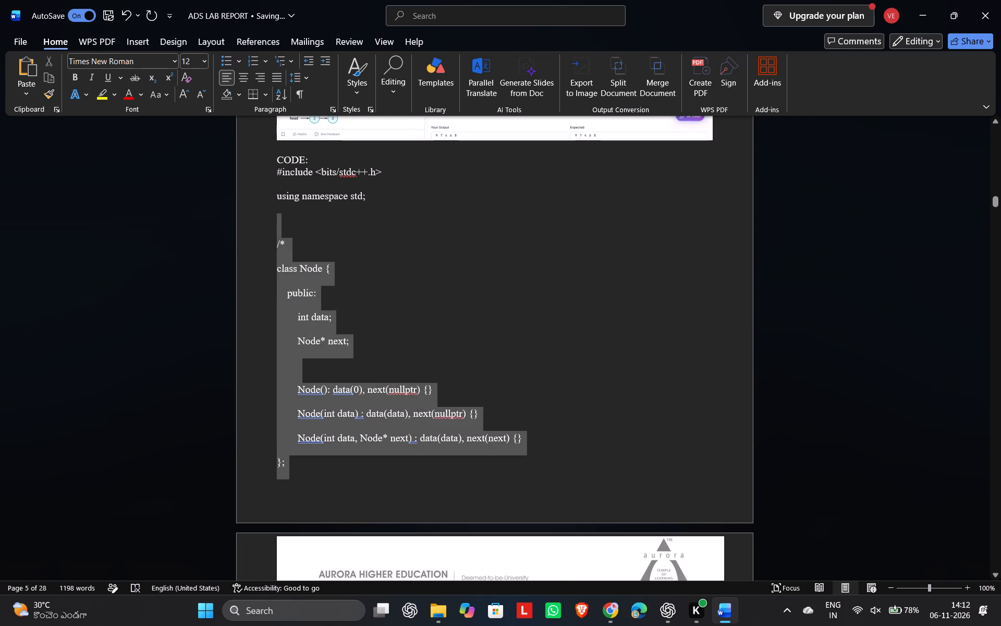
left_click_drag(345, 580, 321, 405)
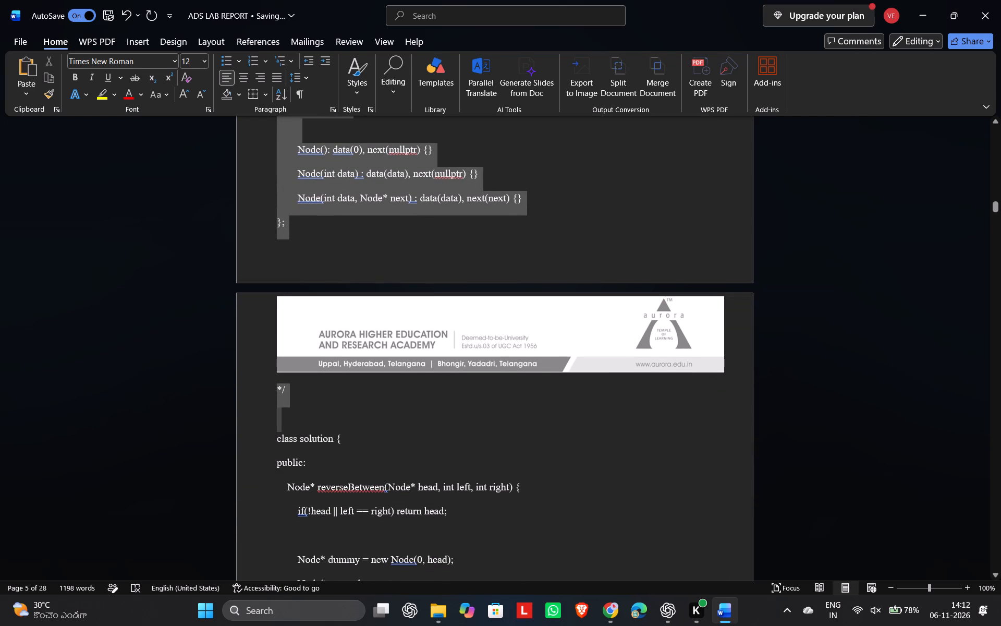
left_click_drag(321, 405, 324, 413)
key("BackSpace")
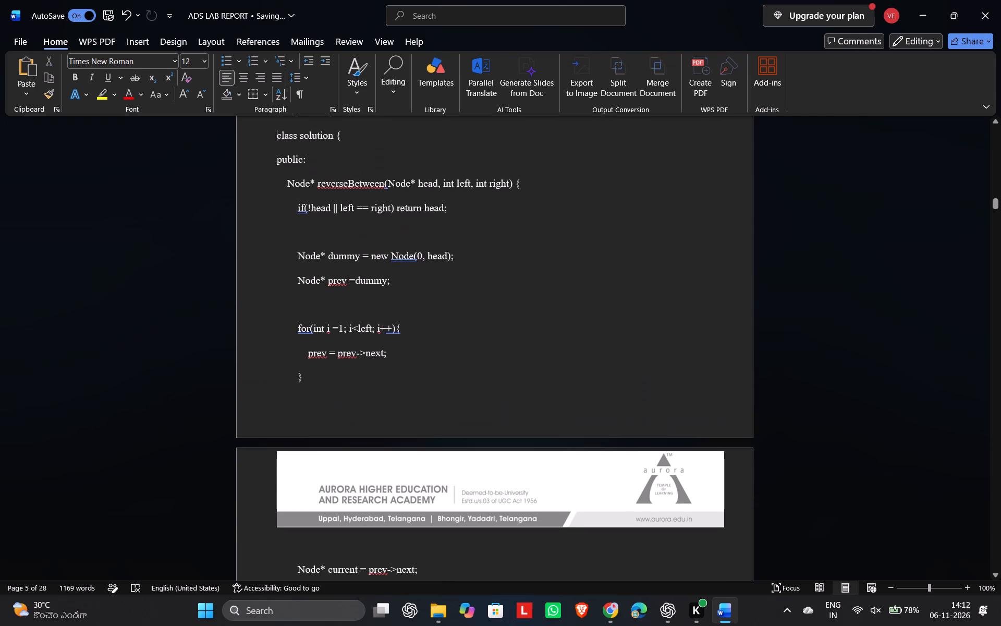
Insert nine blank lines after the REVERSE LINKED LIST II code to push the "3.CYCLE DETECTION" heading onto the page with its screenshot.
scroll(324, 413, "down", 2)
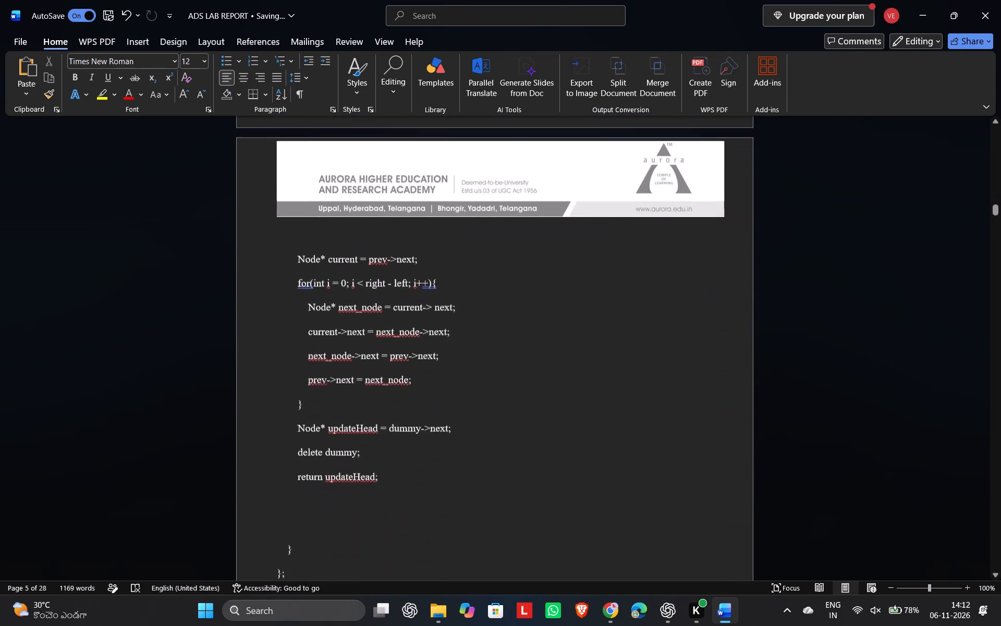
scroll(324, 413, "down", 2)
left_click(293, 356)
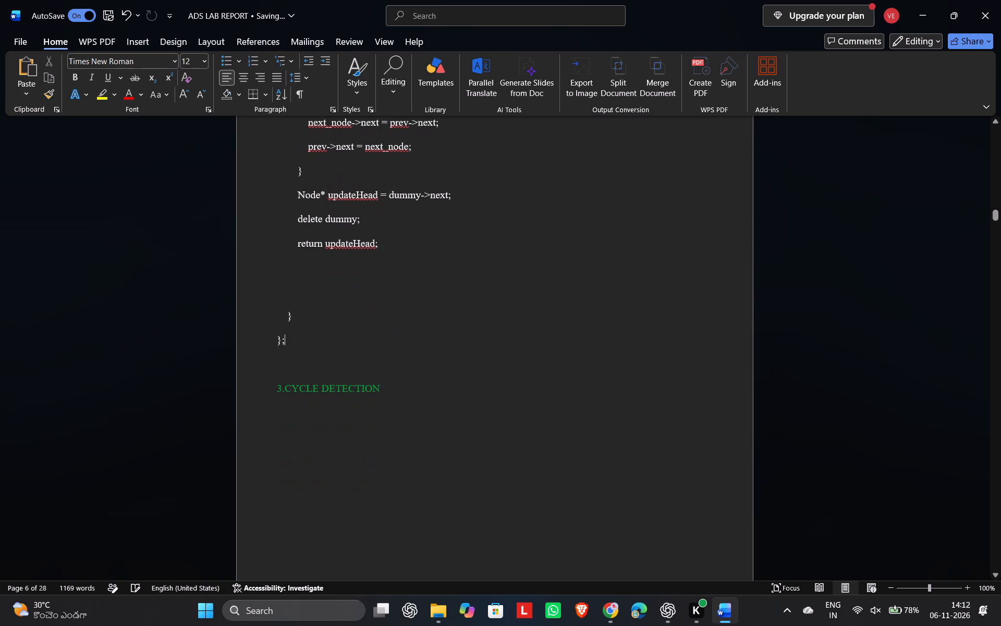
key("Return")
key("Return")
scroll(293, 356, "down", 1)
key("Return")
key("Return")
key("Return")
key("Return")
key("Return")
key("Return")
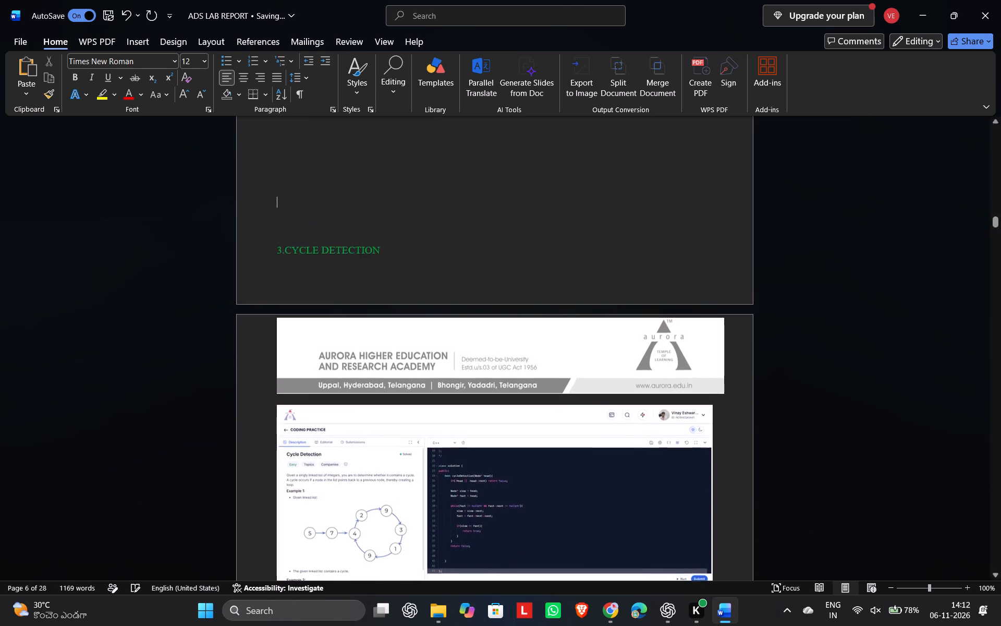
scroll(293, 356, "down", 1)
key("Return")
Delete the commented-out Node class block and the blank lines before "class solution {" in the CYCLE DETECTION code.
scroll(293, 356, "down", 1)
scroll(385, 450, "down", 4)
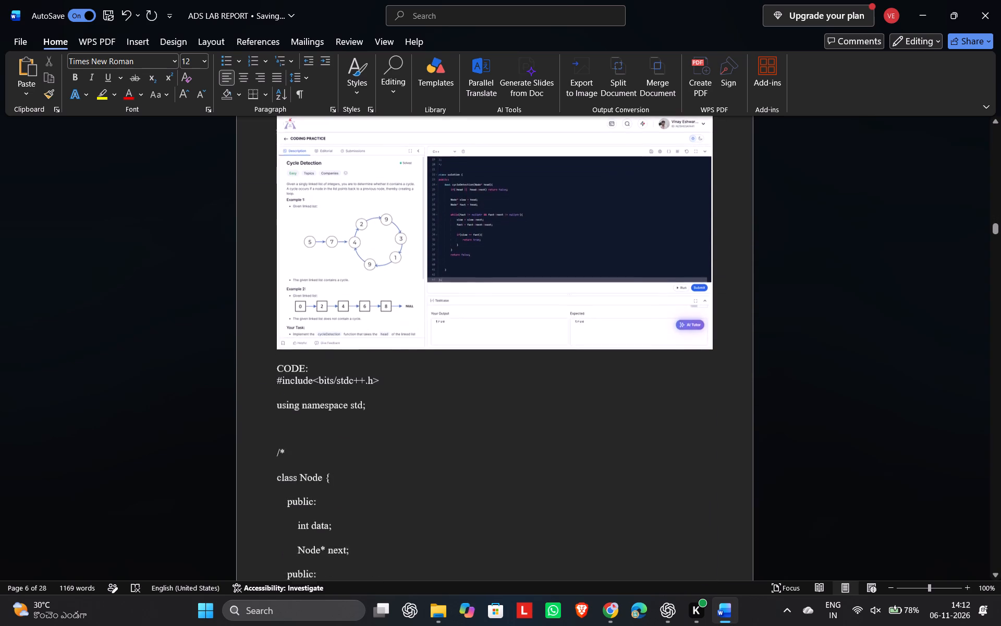
scroll(385, 450, "down", 1)
left_click_drag(267, 338, 360, 610)
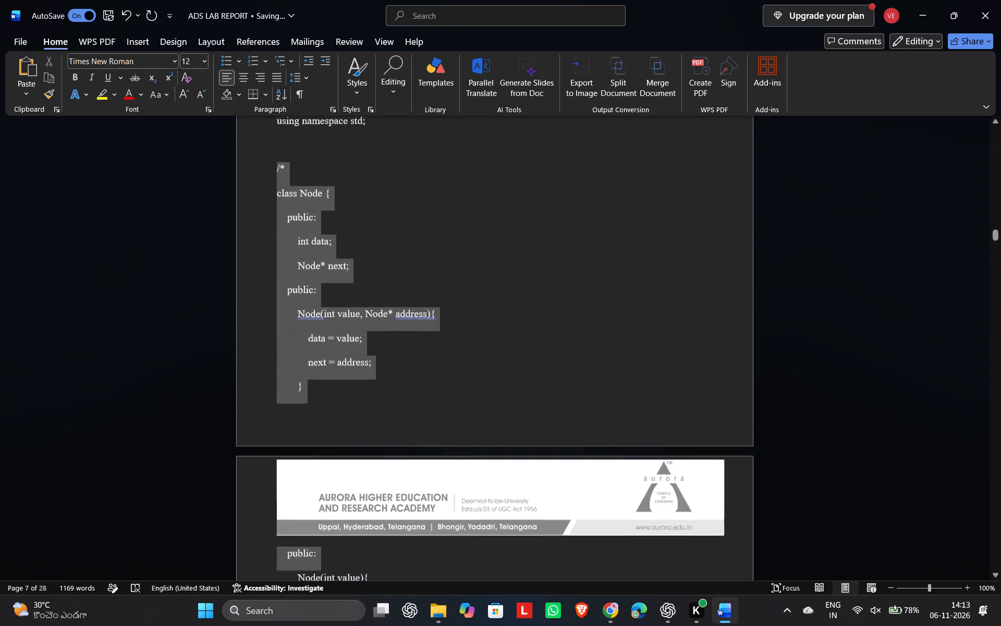
left_click_drag(360, 610, 345, 502)
key("BackSpace")
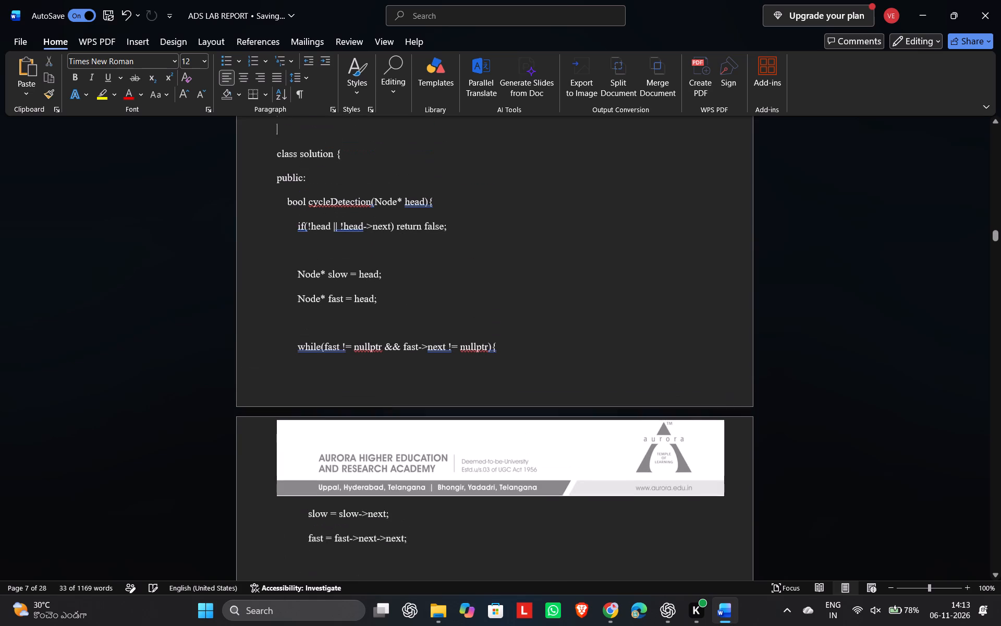
key("Down")
key("BackSpace")
key("BackSpace")
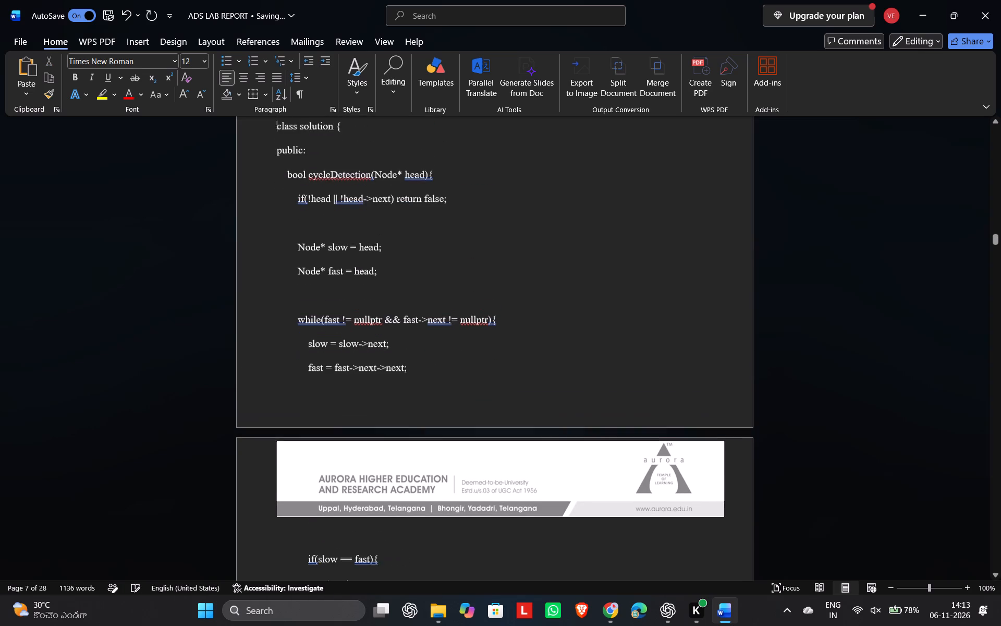
Delete two blank lines above the "4.CYCLE DETECTION IN LINKED LIST II" heading so it starts at the top of its page.
scroll(375, 518, "up", 1)
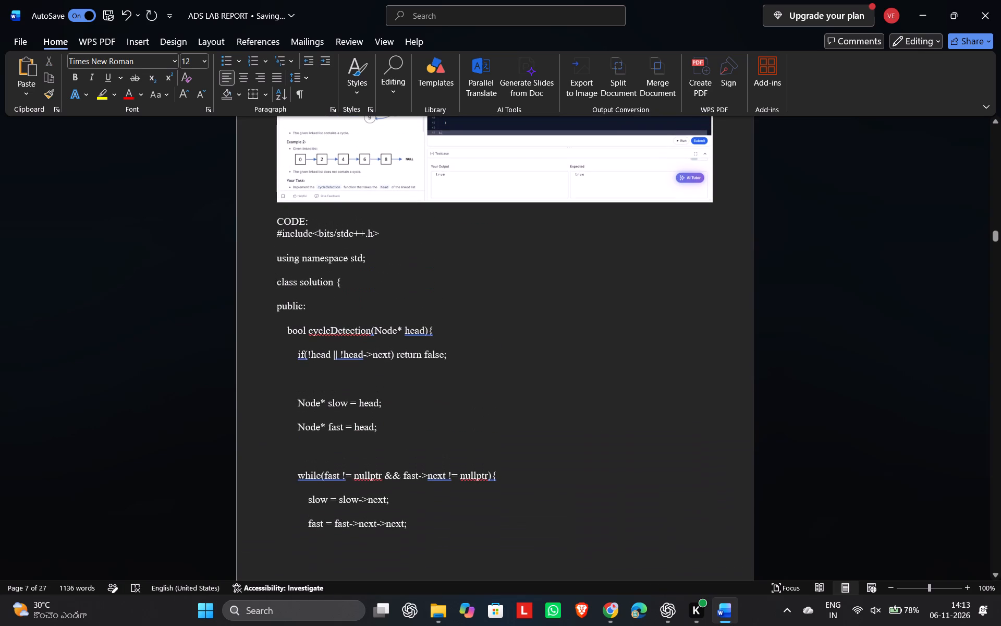
scroll(416, 458, "down", 2)
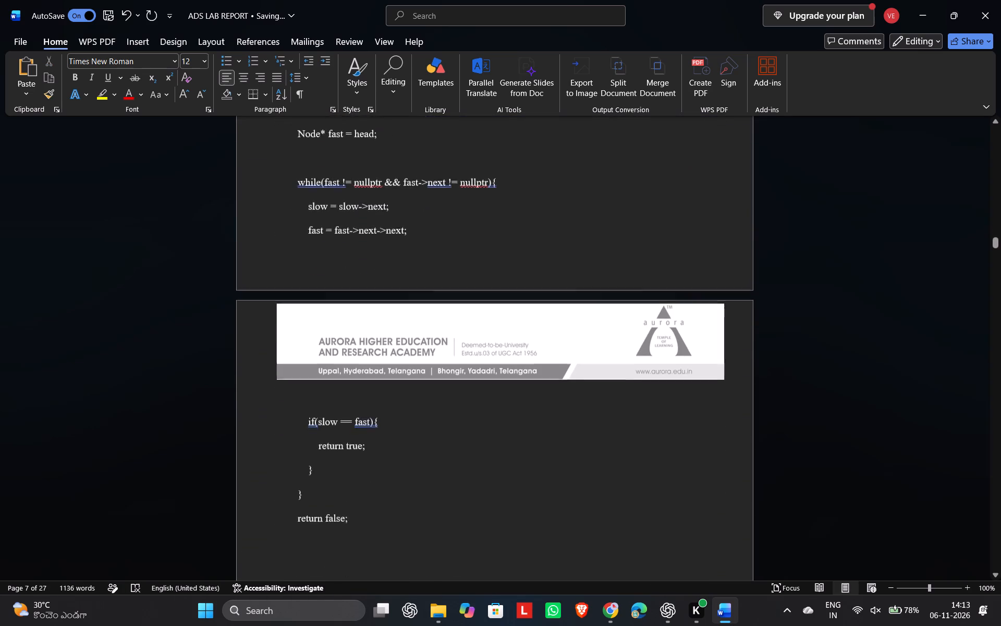
scroll(416, 458, "down", 3)
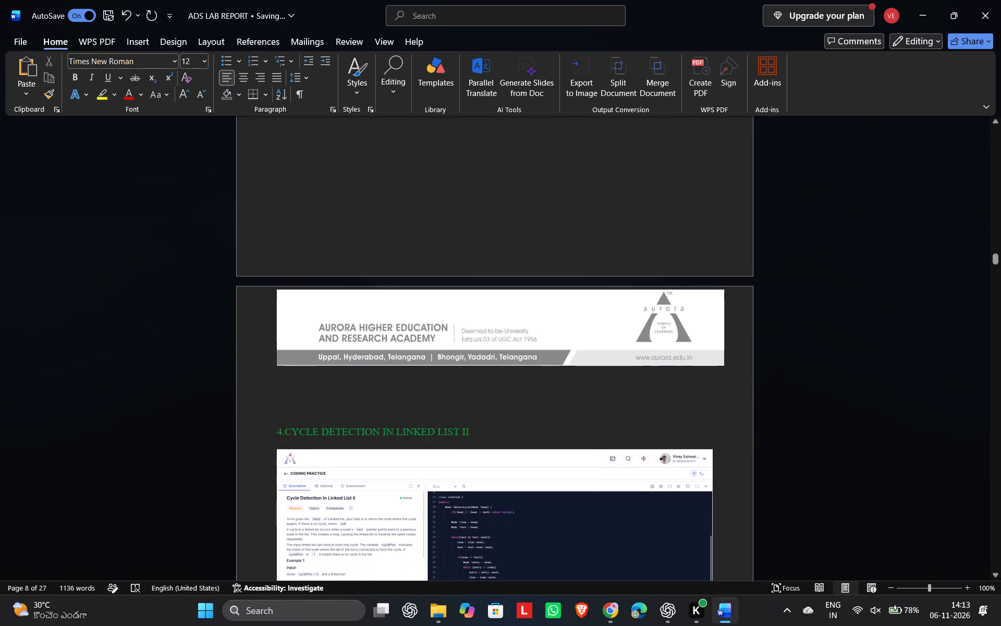
left_click(313, 411)
key("BackSpace")
key("BackSpace")
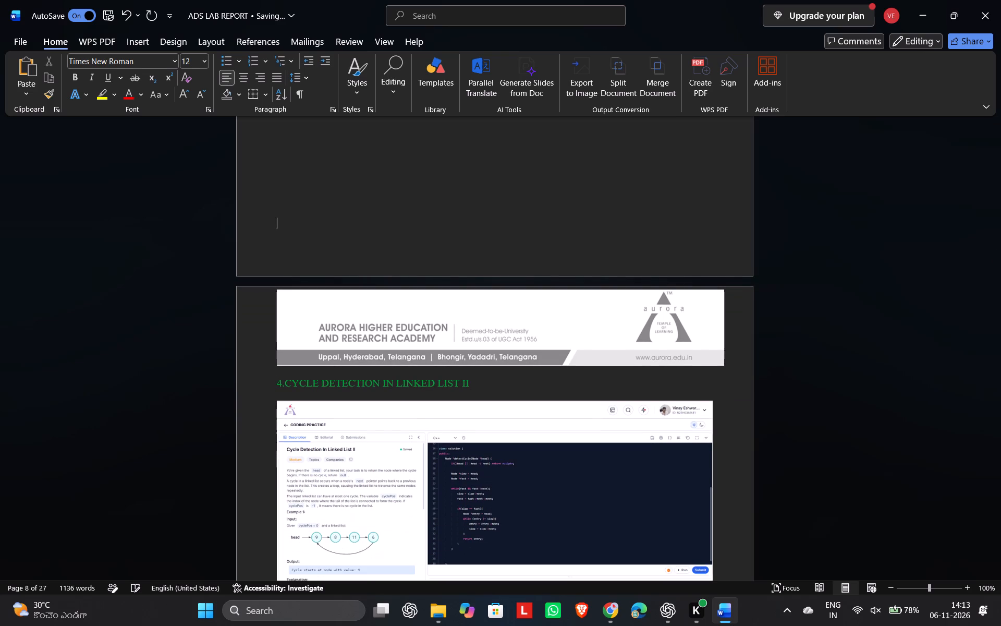
Delete the commented-out Node class block and the blank lines before "class solution {" in the CYCLE DETECTION IN LINKED LIST II code.
scroll(382, 480, "down", 2)
scroll(382, 480, "up", 1)
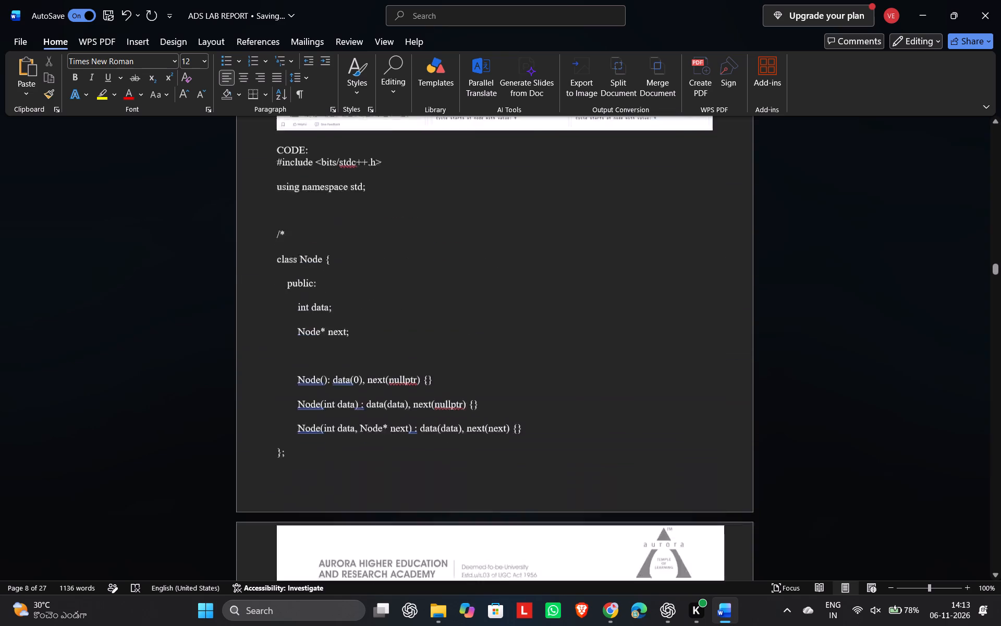
scroll(382, 480, "up", 1)
left_click_drag(270, 296, 353, 531)
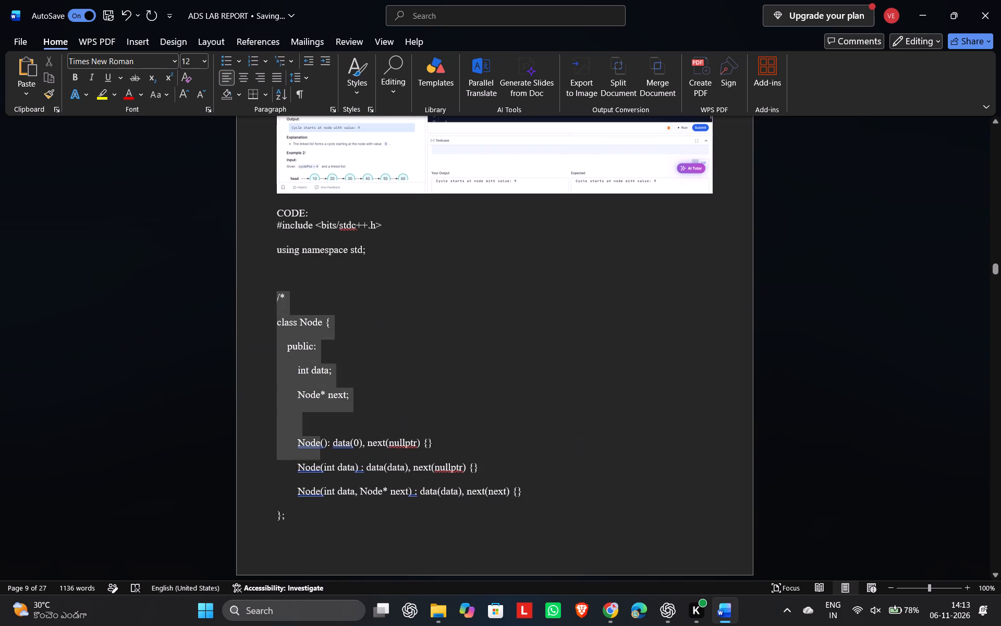
left_click_drag(353, 531, 343, 169)
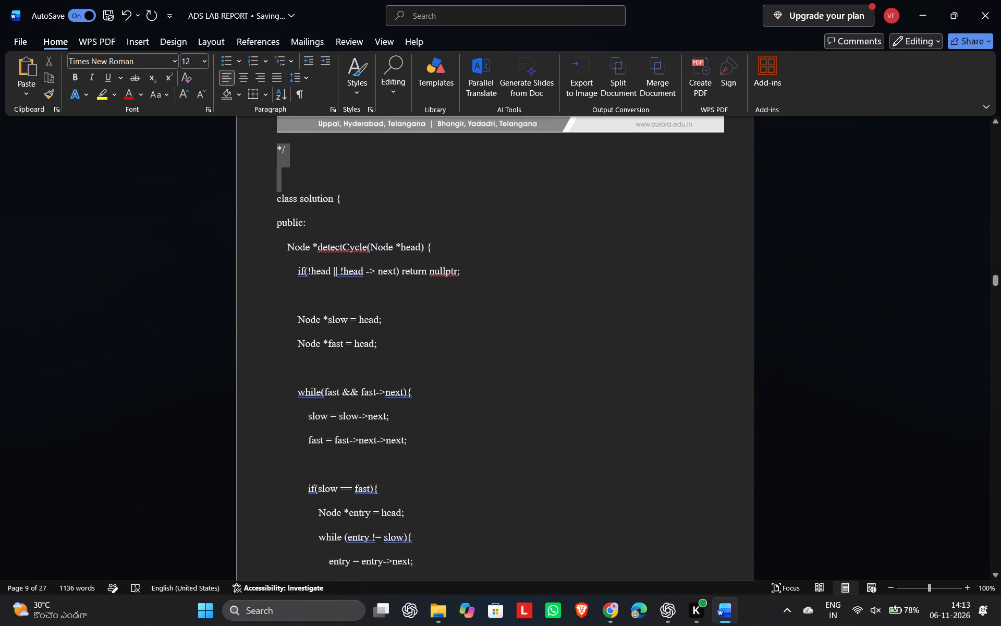
left_click_drag(343, 169, 346, 173)
key("BackSpace")
scroll(346, 173, "up", 1)
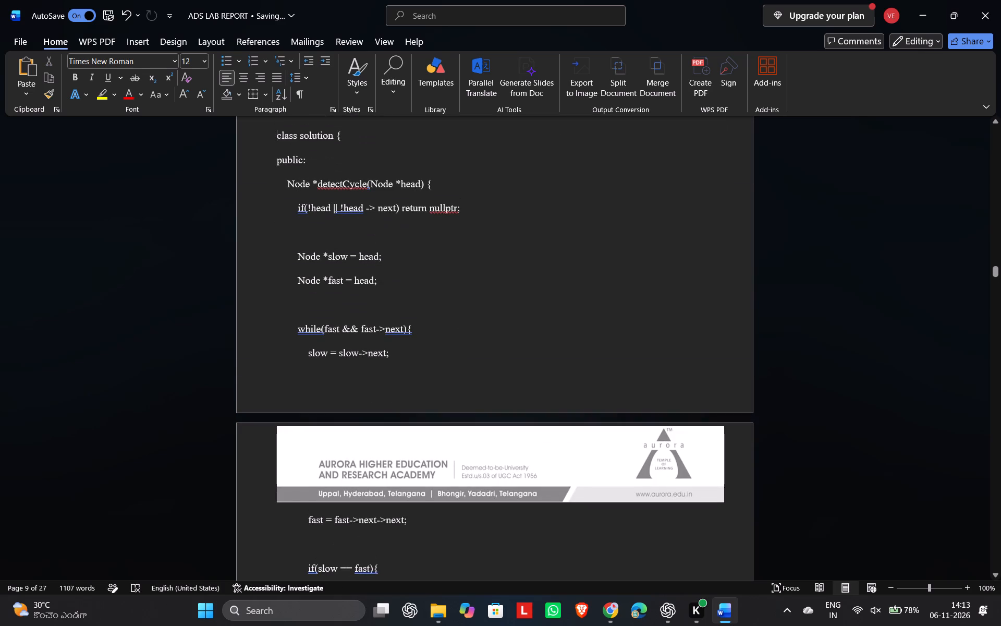
scroll(346, 173, "up", 1)
key("BackSpace")
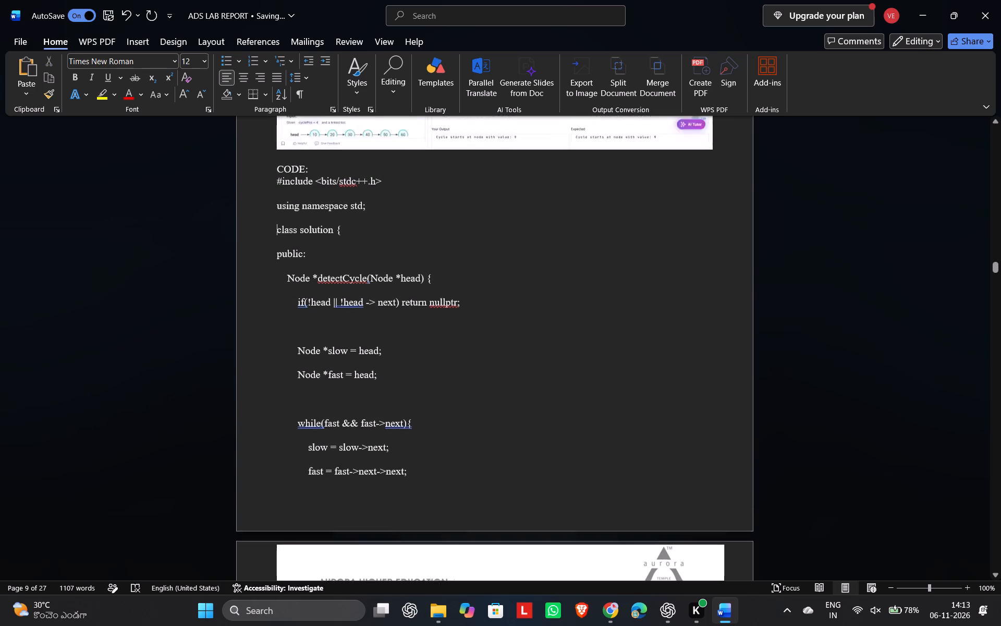
Delete the commented-out Node class block and the blank lines before "class solution {" in the lengthOfCycle code.
scroll(404, 243, "down", 1)
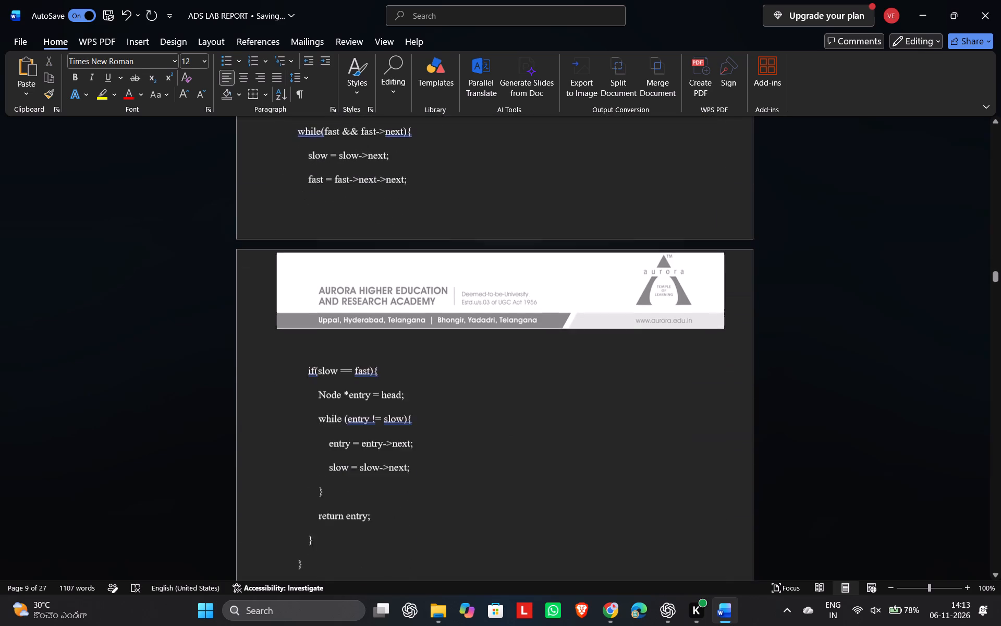
scroll(404, 243, "down", 5)
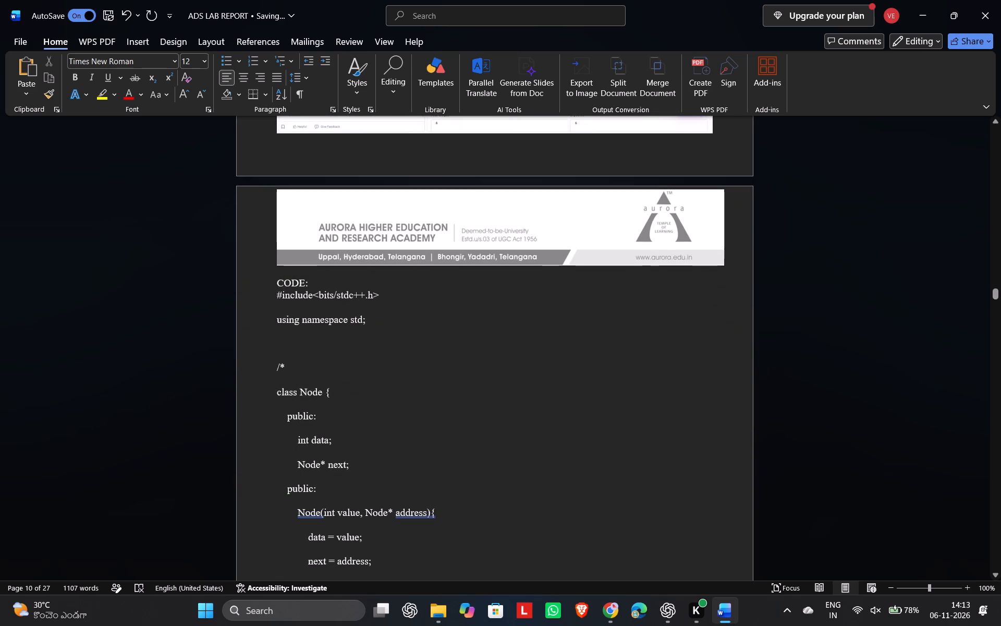
left_click_drag(272, 361, 360, 426)
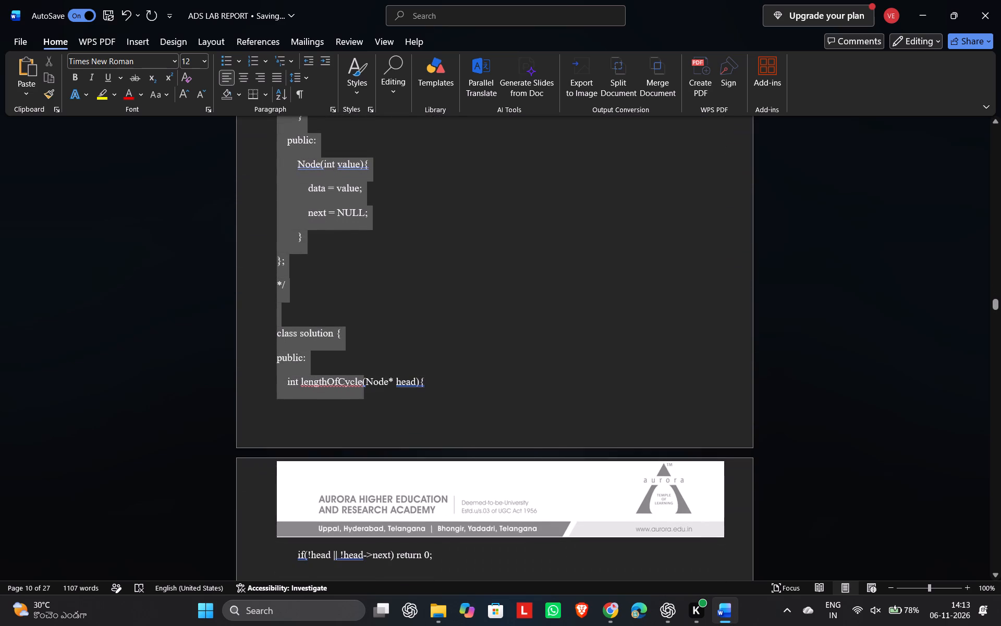
left_click_drag(360, 426, 328, 310)
key("BackSpace")
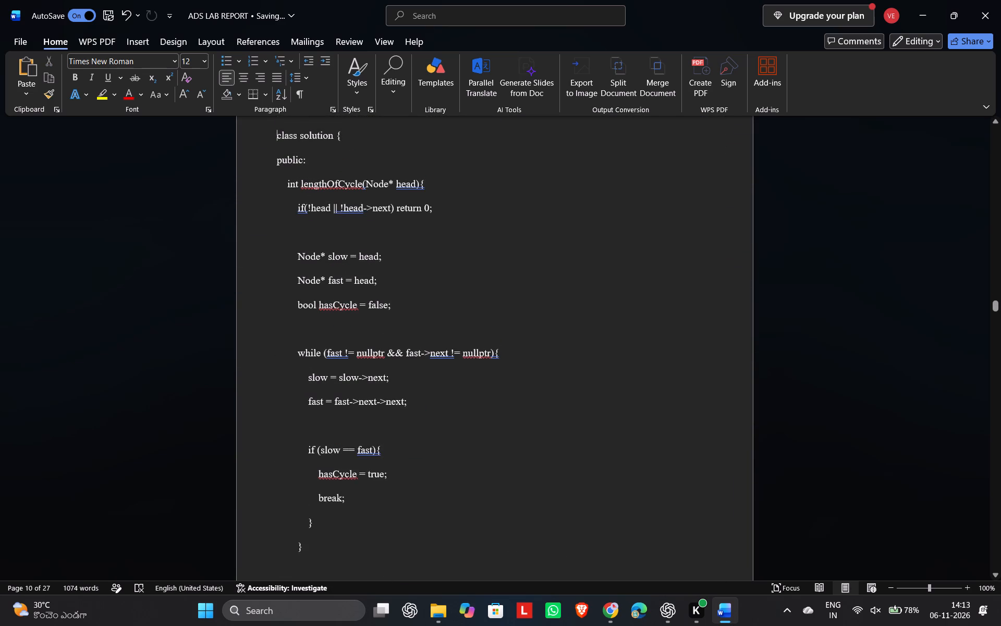
key("BackSpace")
Delete the blank lines between the end of the lengthOfCycle code and the "6.ADD TWO NUMBERS" heading.
scroll(411, 300, "down", 1)
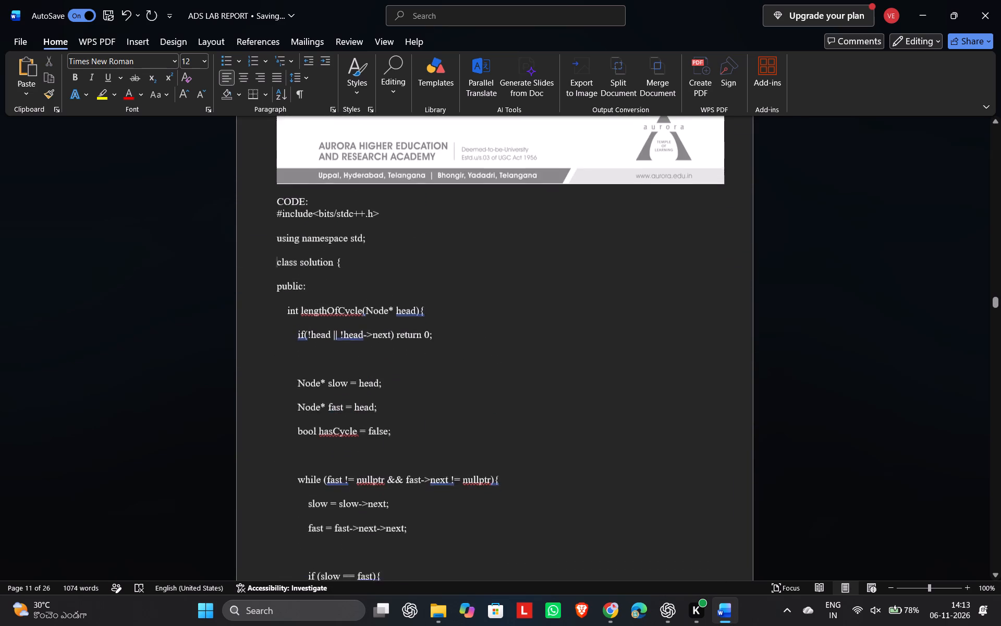
scroll(411, 300, "down", 2)
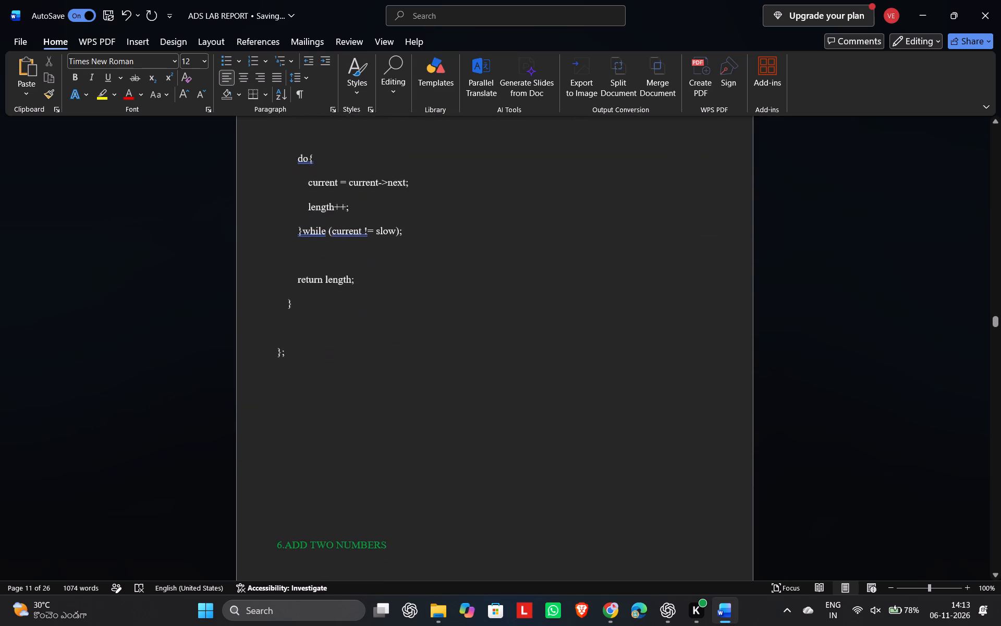
scroll(411, 300, "down", 1)
left_click(291, 415)
key("BackSpace")
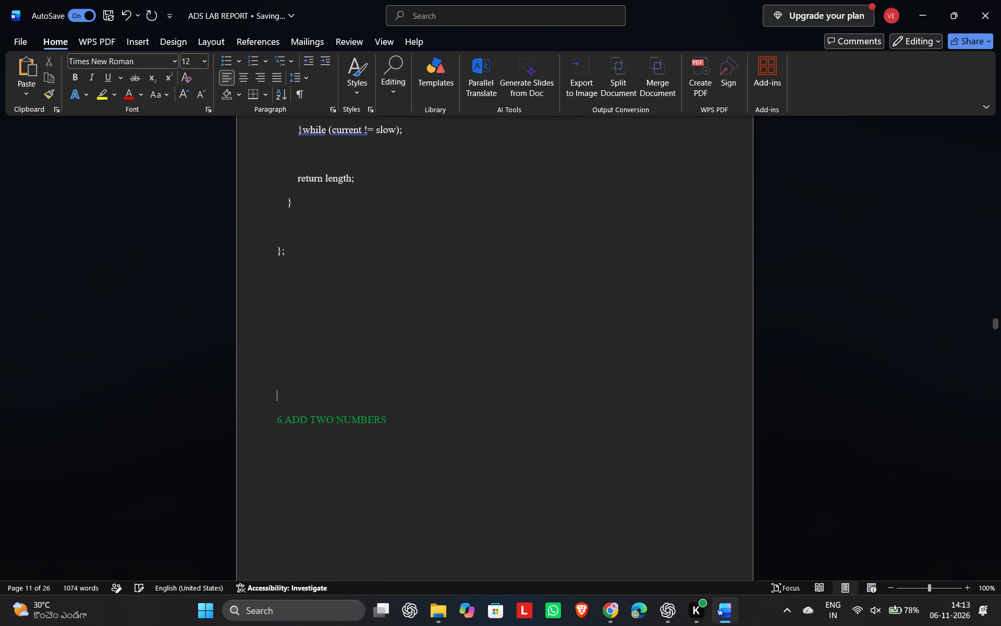
key("BackSpace")
key("BackSpace")
key("BackSpace")
key("BackSpace")
key("BackSpace")
key("BackSpace")
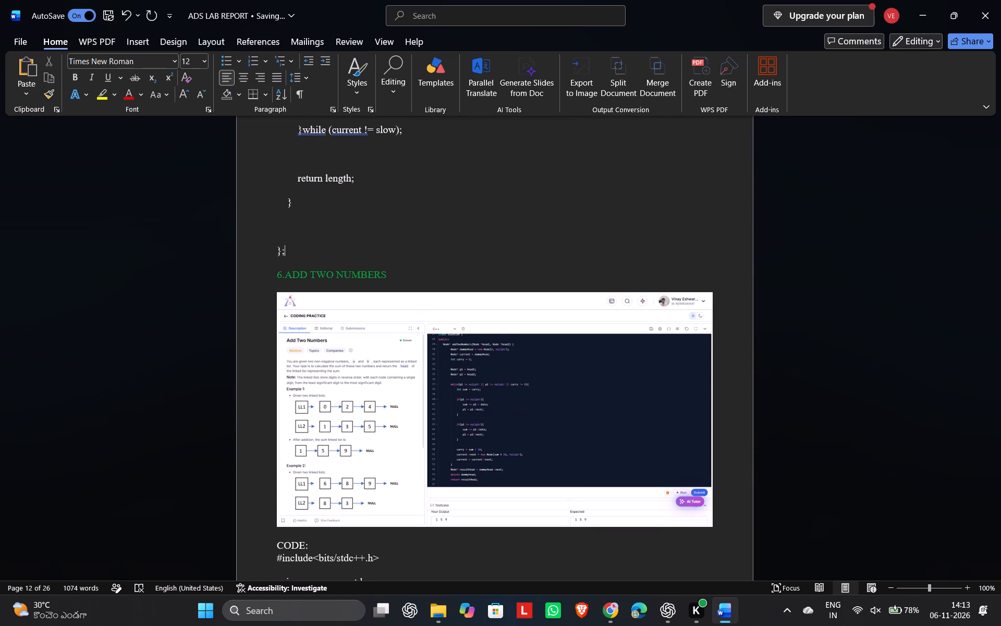
Delete the commented-out Node class block and the blank line before "class solution {" in the ADD TWO NUMBERS code.
scroll(359, 464, "down", 2)
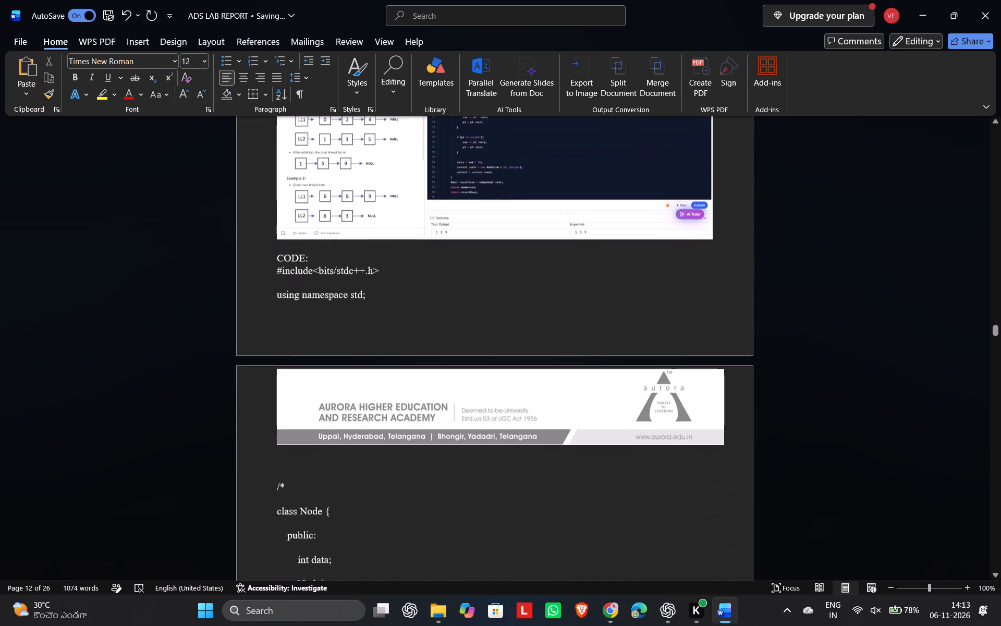
scroll(359, 464, "down", 1)
left_click_drag(272, 433, 334, 619)
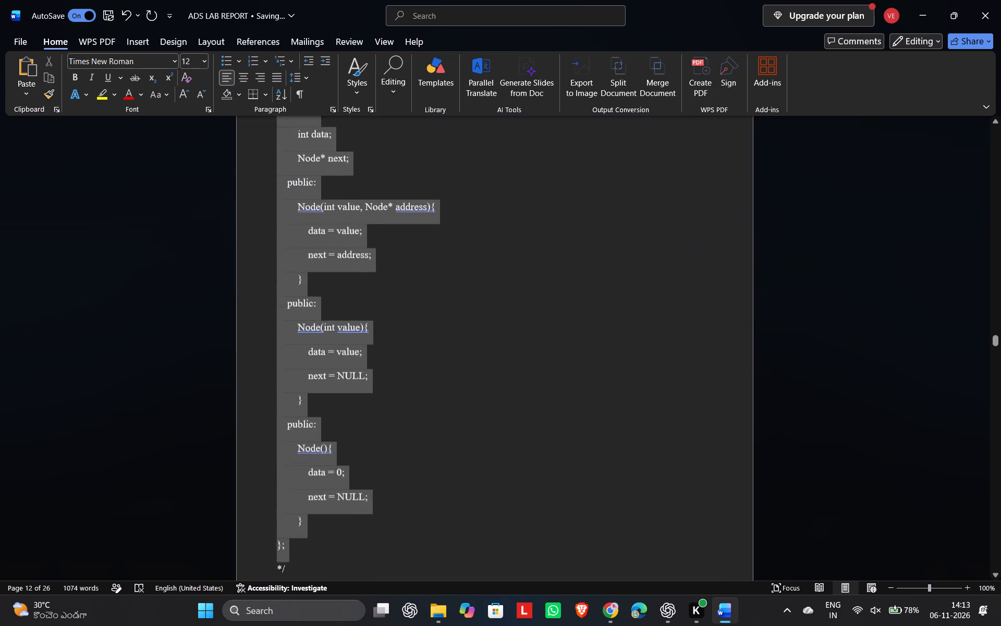
left_click_drag(334, 619, 335, 485)
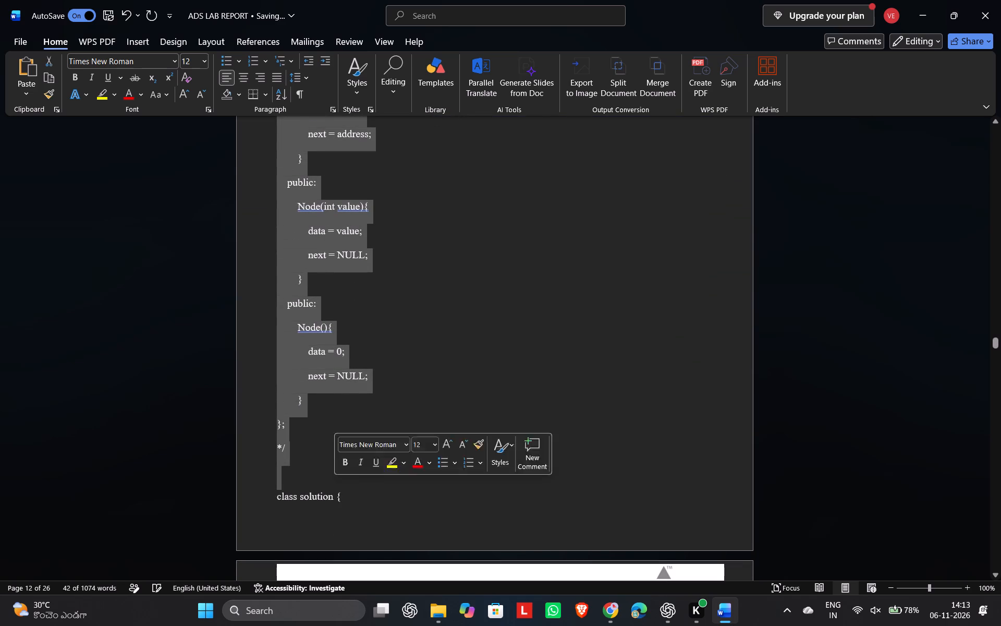
key("BackSpace")
Delete the blank lines between the end of the addTwoNumbers code and the "7.ADDING N NUMBERS" heading.
scroll(409, 479, "down", 1)
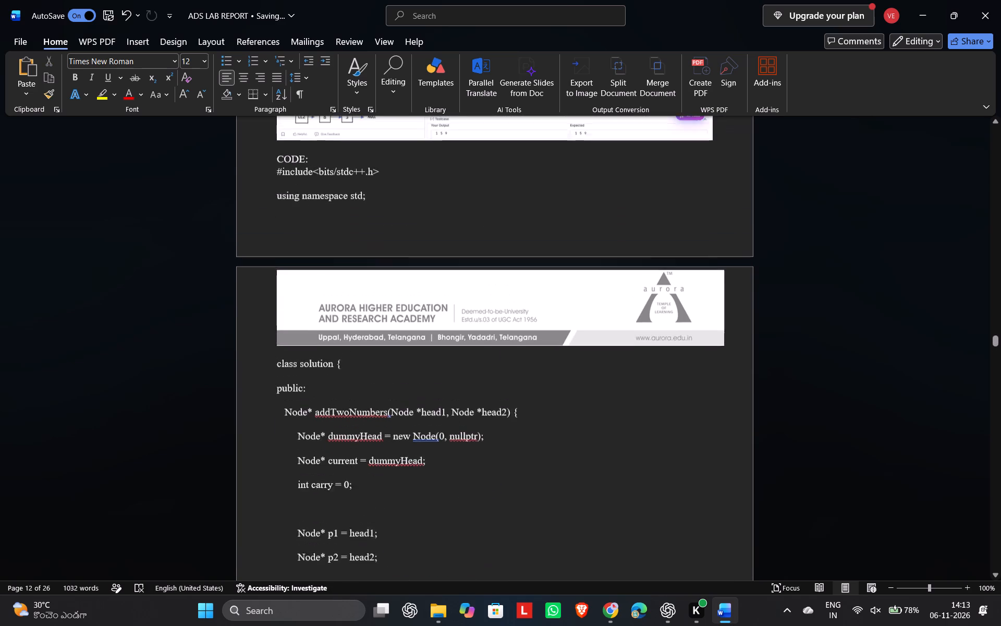
scroll(409, 479, "down", 3)
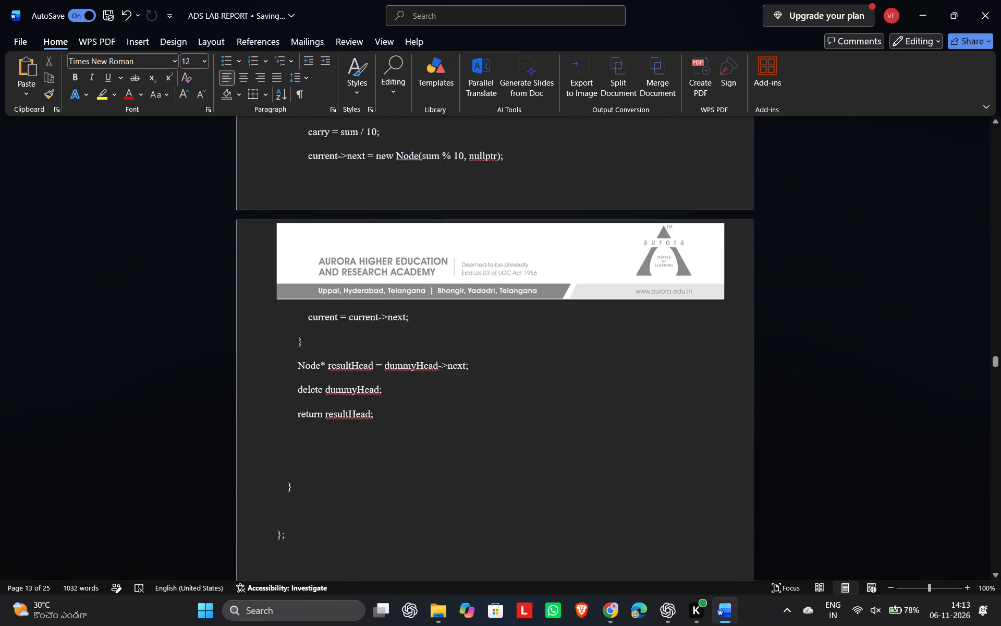
scroll(409, 479, "down", 1)
left_click(285, 429)
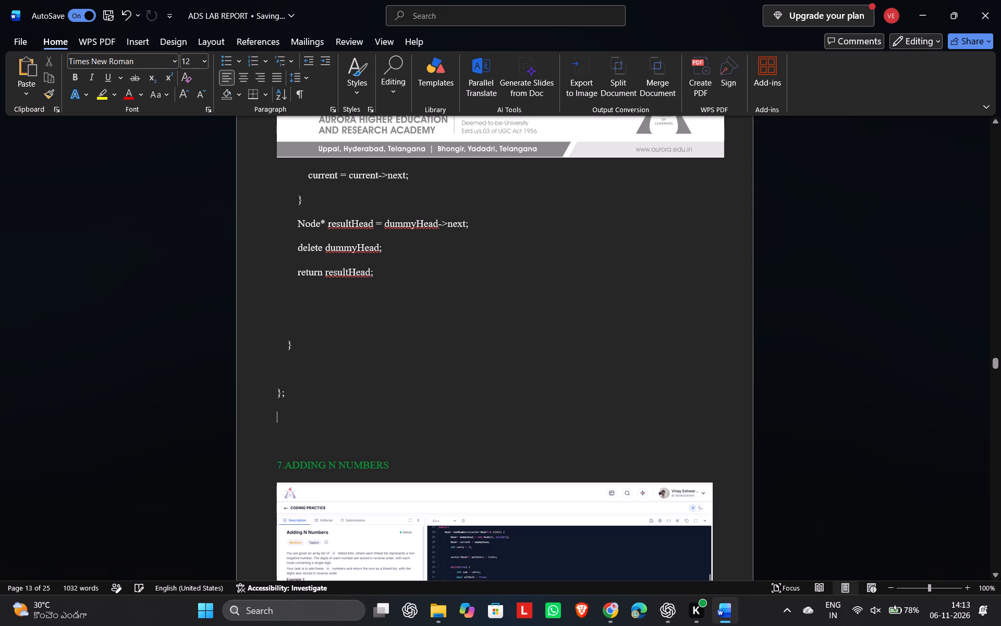
key("Down")
key("BackSpace")
key("BackSpace")
Delete the commented-out Node class block and the blank line before "class solution {" in the ADDING N NUMBERS code.
scroll(374, 441, "down", 1)
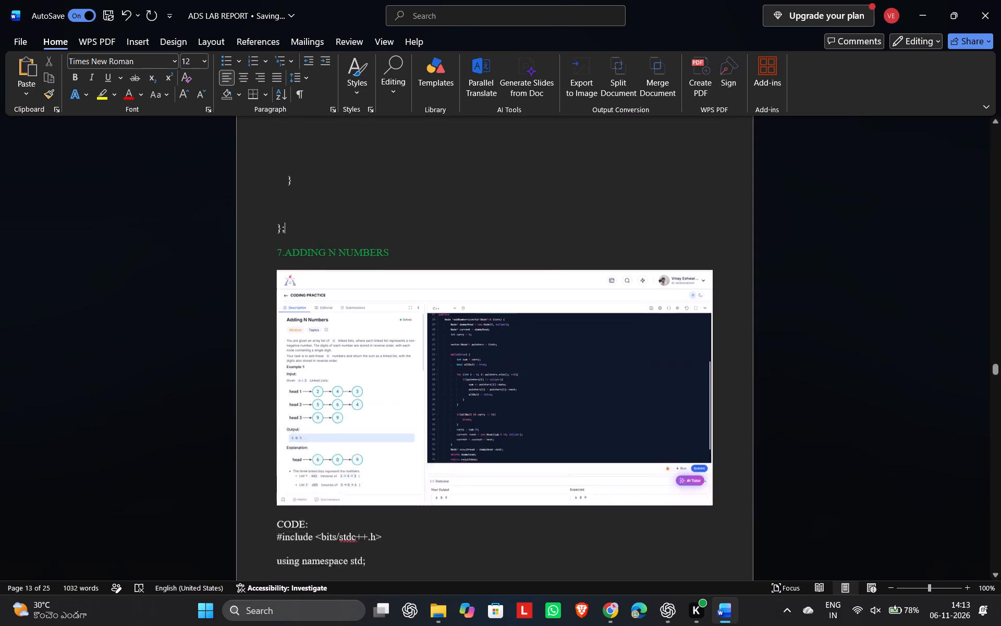
scroll(374, 441, "down", 2)
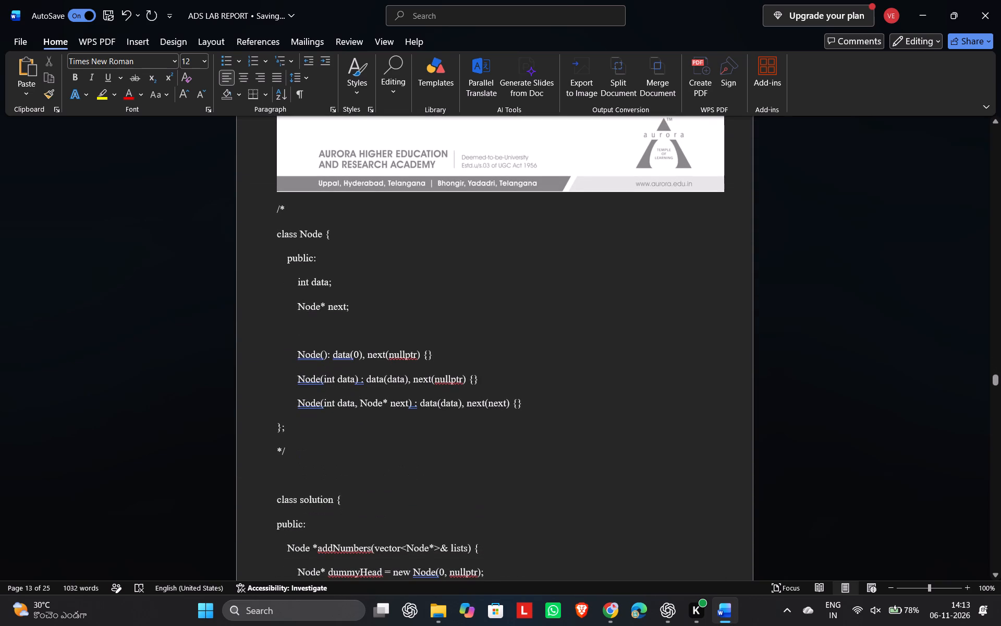
left_click_drag(275, 208, 357, 480)
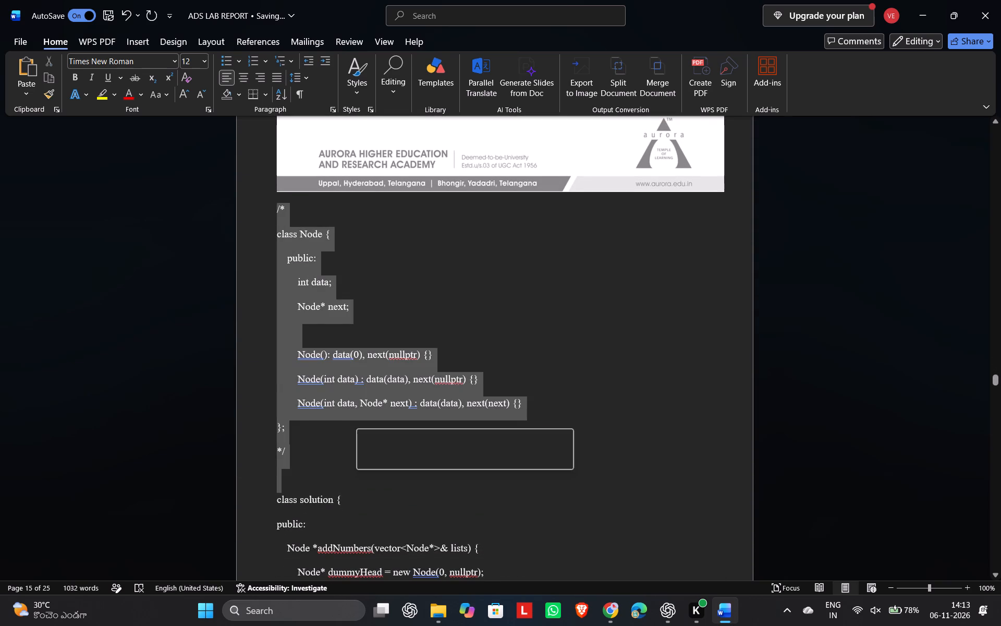
key("BackSpace")
Delete all the blank lines between the end of the addNumbers code and the "8.MERGING TWO SORTED LINKED LISTS" heading.
scroll(450, 483, "down", 3)
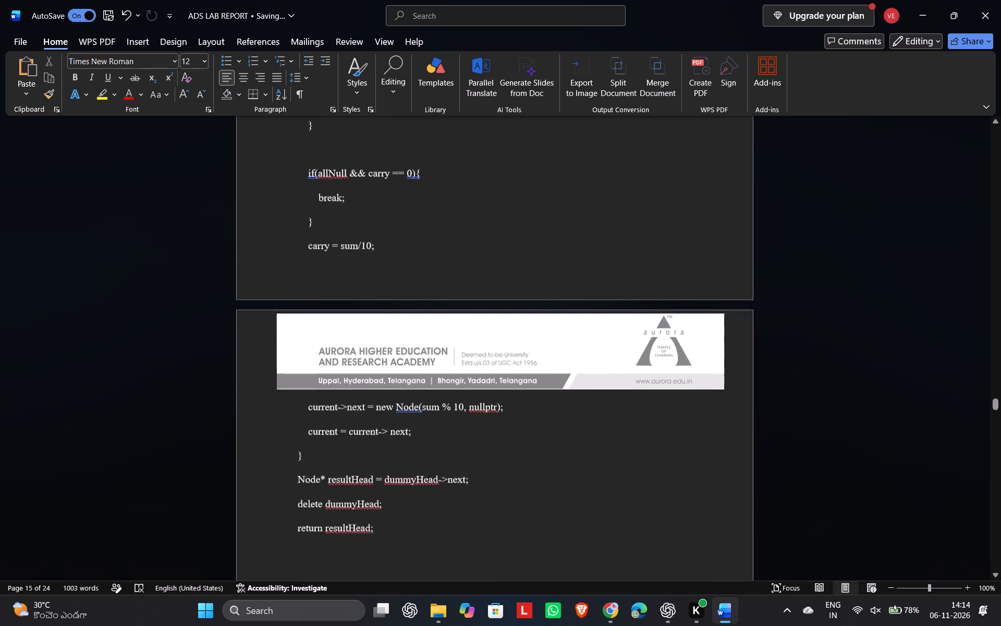
scroll(450, 483, "down", 3)
left_click(291, 475)
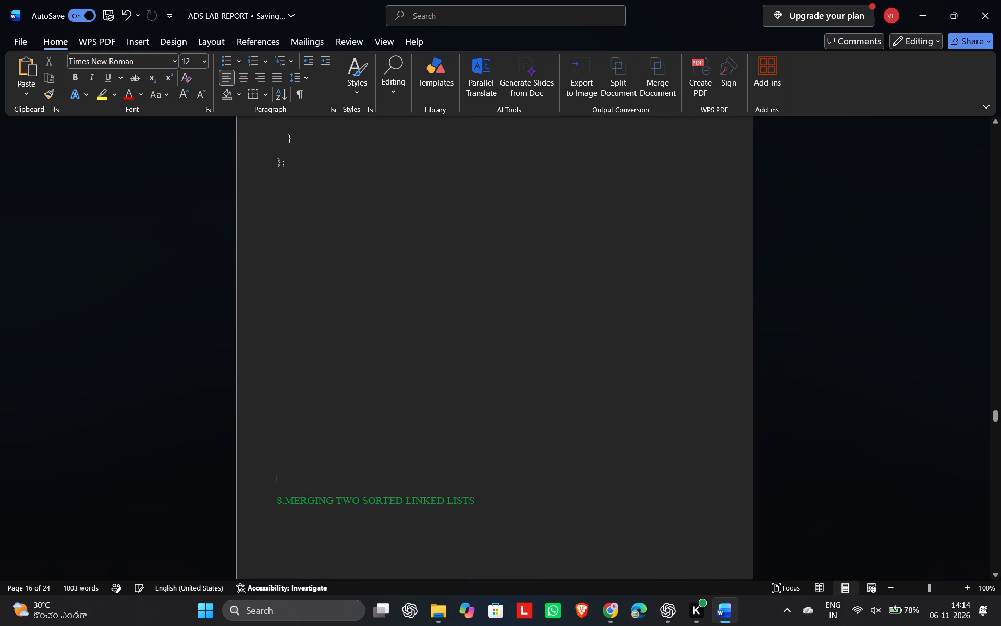
key("BackSpace")
key("BackSpace")
key("BackSpace")
key("BackSpace")
key("BackSpace")
key("BackSpace")
key("BackSpace")
key("BackSpace")
key("BackSpace")
key("BackSpace")
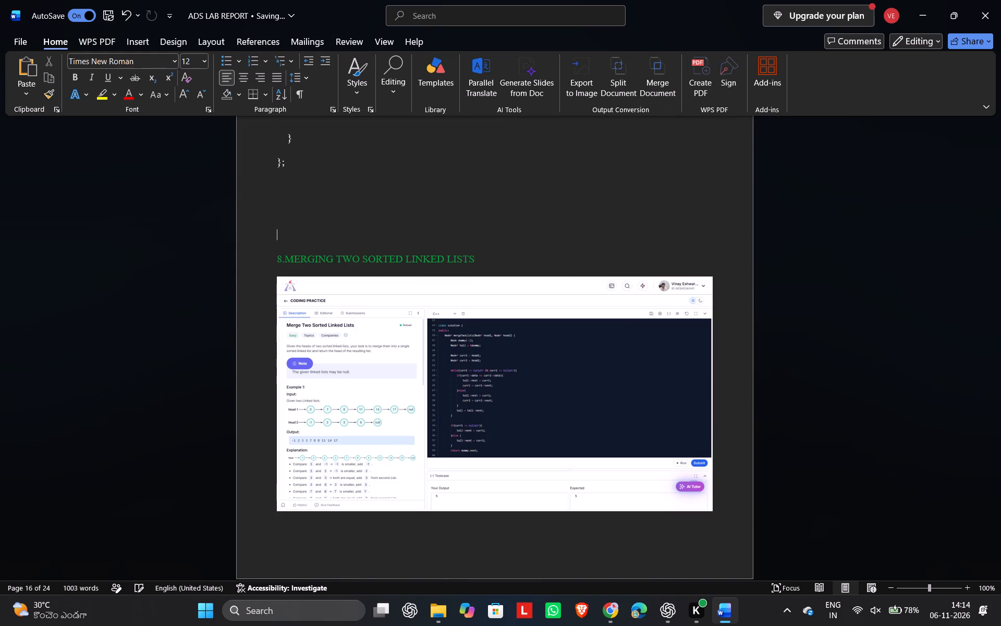
key("BackSpace")
key("BackSpace")
key("BackSpace")
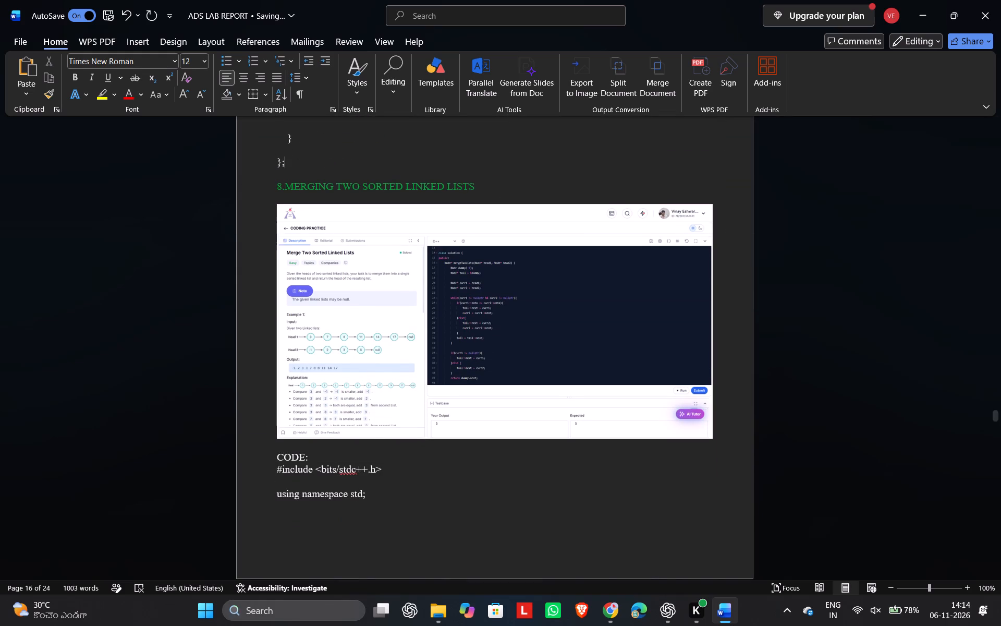
Delete the commented-out Node class block and the blank line before "class solution {" in the MERGING TWO SORTED LINKED LISTS code.
scroll(311, 600, "down", 2)
scroll(449, 413, "down", 1)
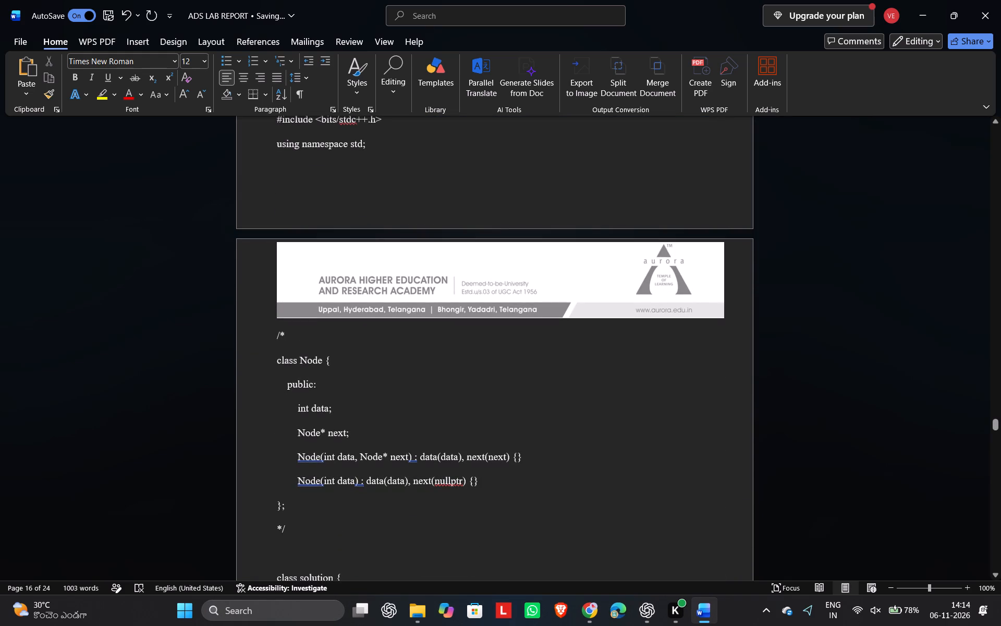
left_click_drag(275, 336, 313, 552)
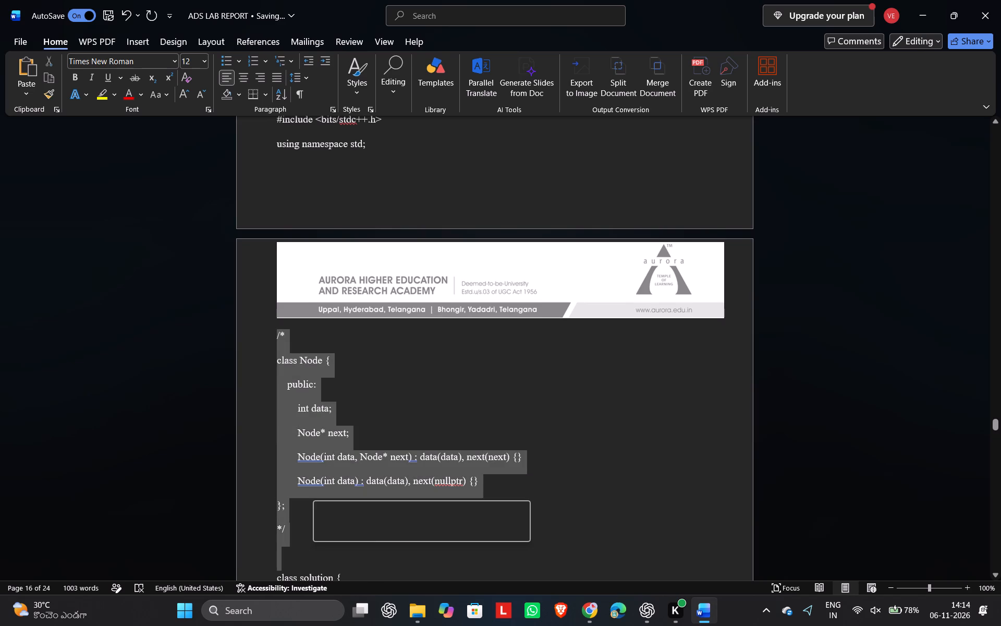
key("BackSpace")
Delete the commented-out Node class block and surrounding blank lines between "using namespace std;" and "class solution {" in the INTERSECTION OF TWO LINKED LISTS code.
scroll(435, 543, "down", 4)
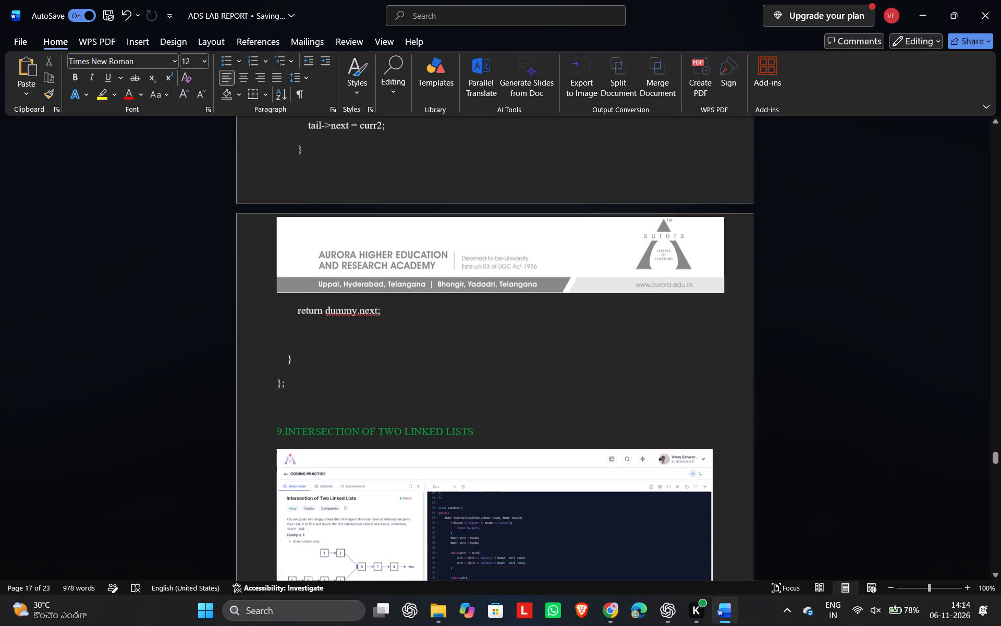
scroll(418, 513, "down", 2)
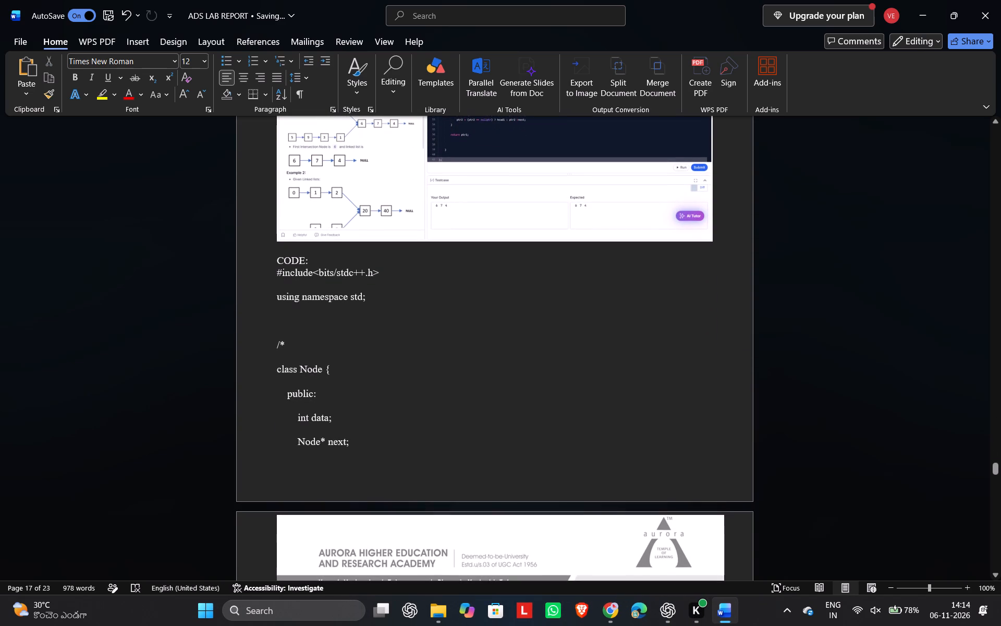
left_click_drag(271, 339, 361, 593)
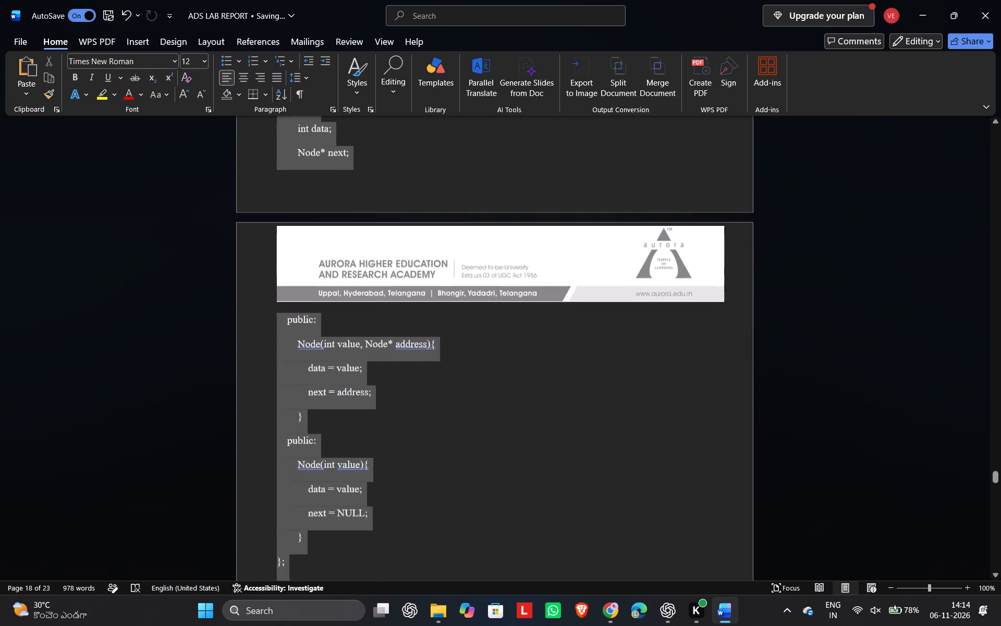
left_click_drag(361, 593, 298, 452)
key("BackSpace")
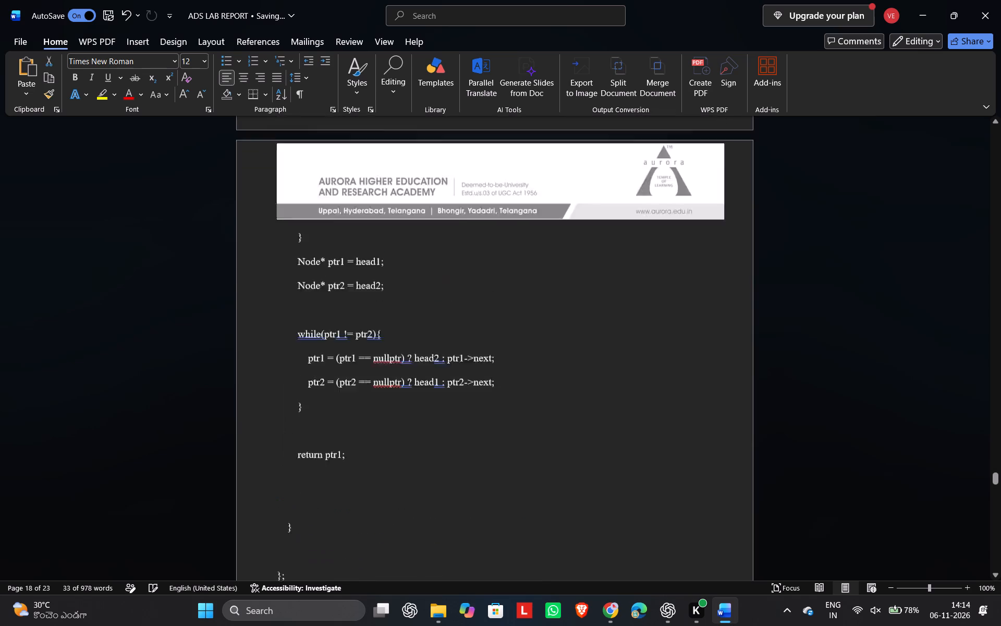
scroll(389, 449, "up", 1)
key("BackSpace")
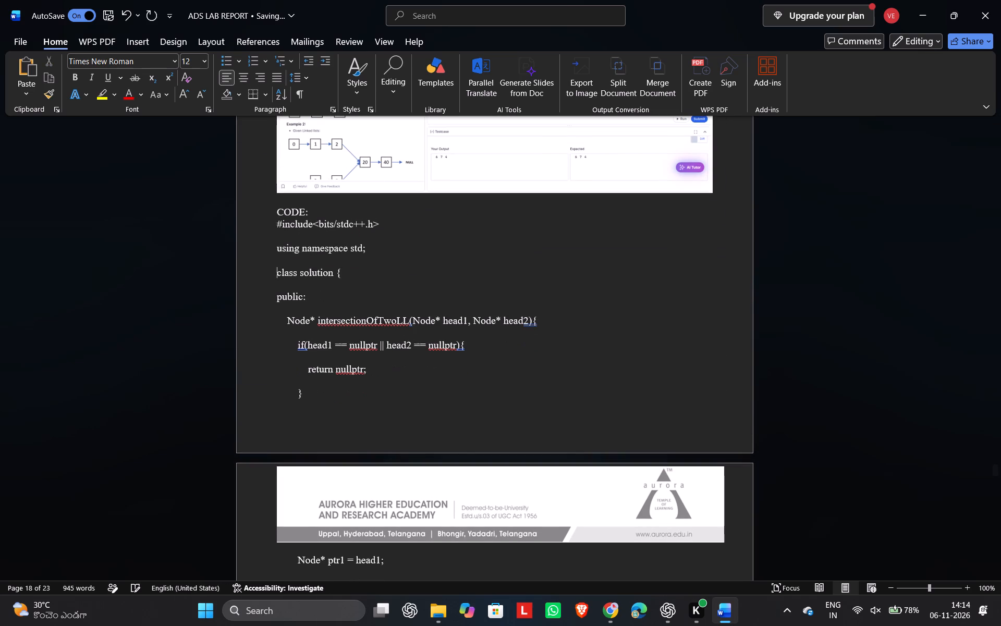
Delete the commented-out Node class block and the blank line before "class solution {" in the FLATTEN A LINKED LIST code.
scroll(578, 401, "down", 3)
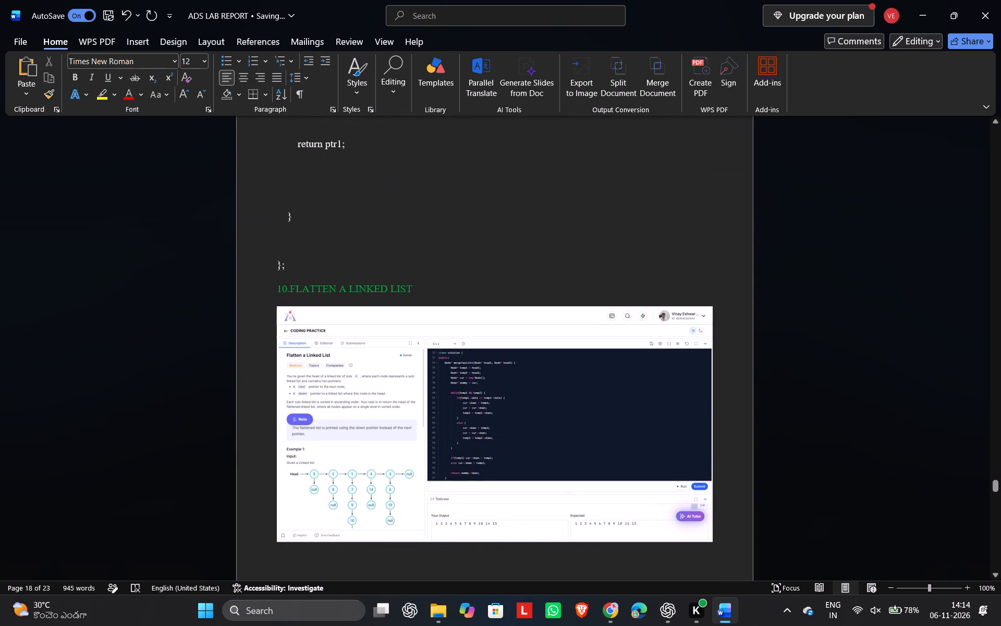
scroll(578, 401, "down", 2)
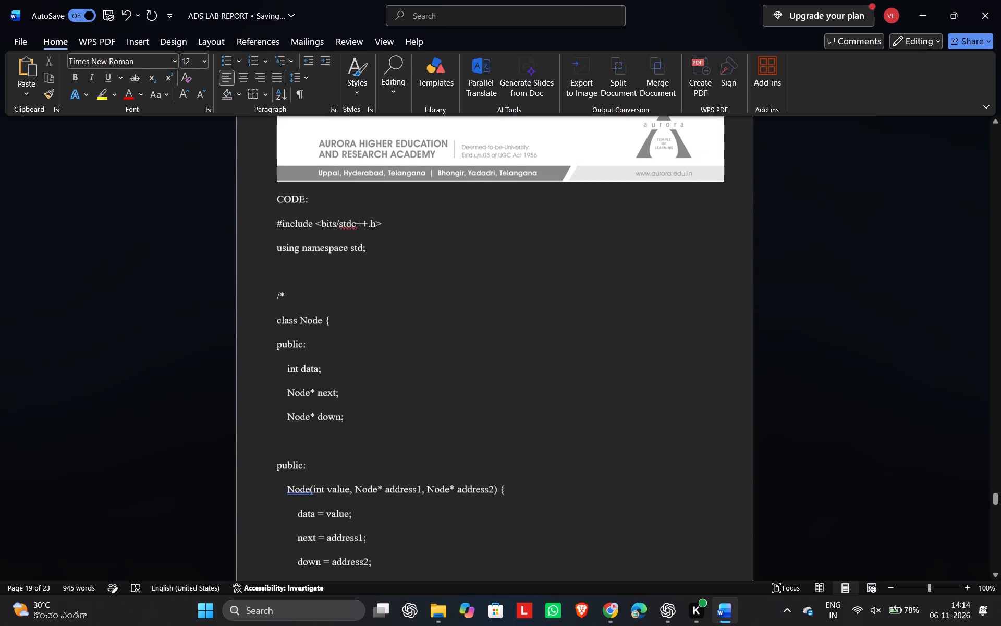
left_click_drag(276, 286, 373, 512)
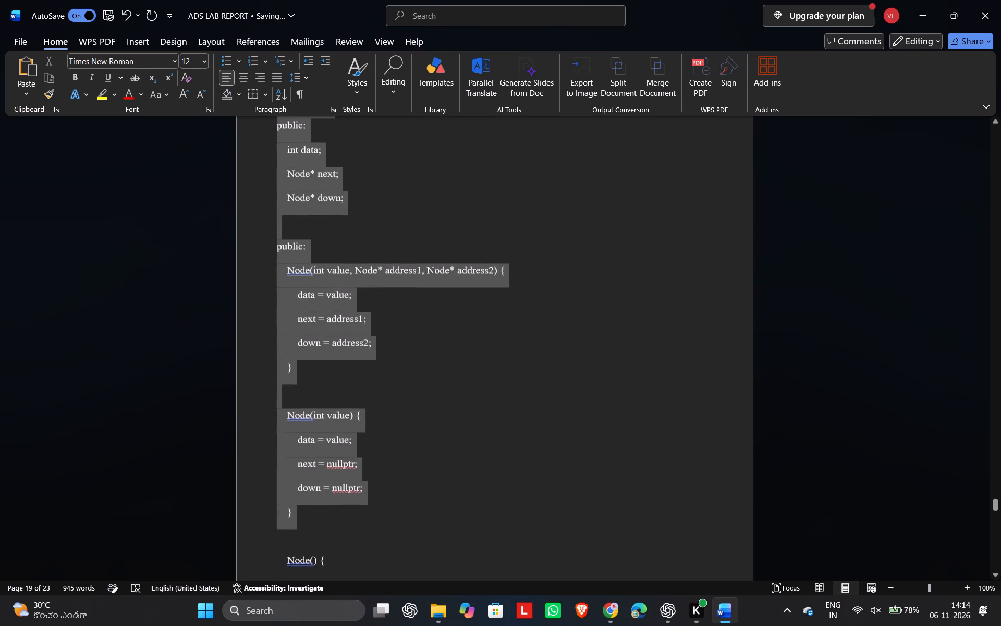
left_click_drag(373, 512, 301, 308)
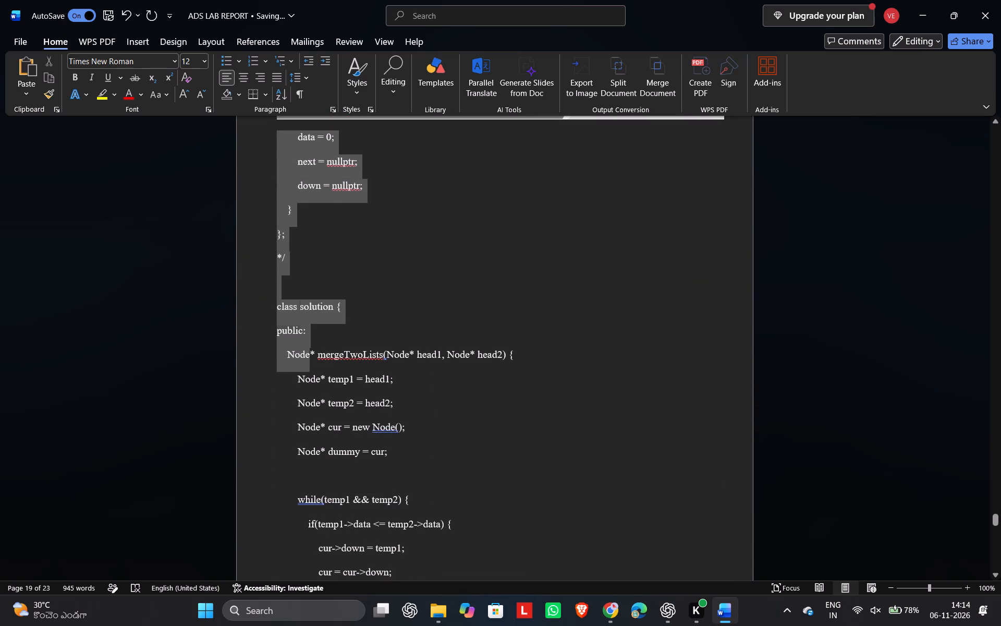
left_click_drag(301, 308, 297, 290)
key("BackSpace")
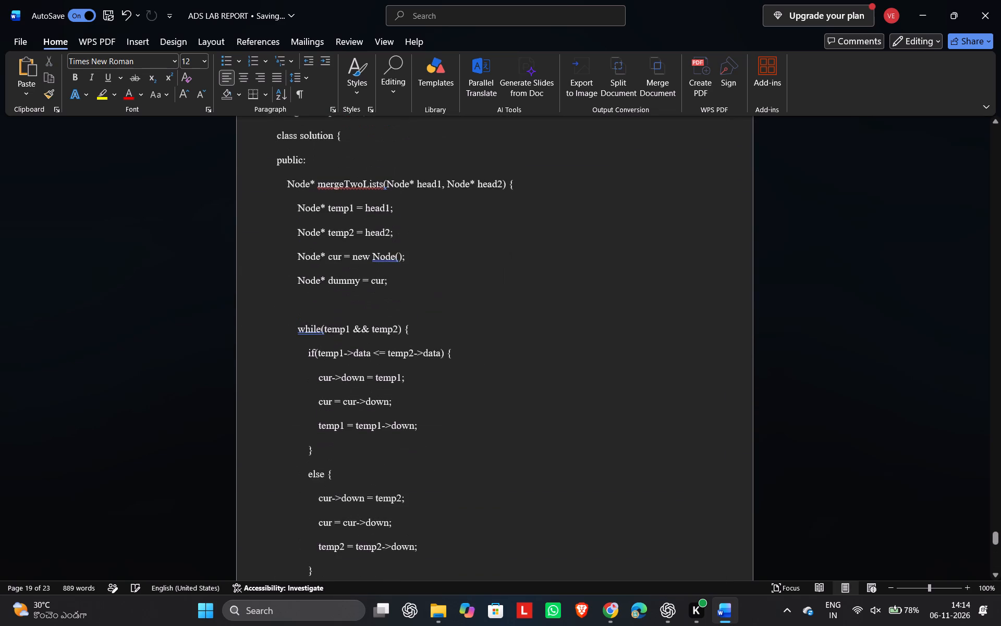
Review the layout of the whole report, from the last code listing back to the cover page and the LAB REPORT 3 page.
scroll(493, 316, "up", 1)
scroll(493, 316, "down", 7)
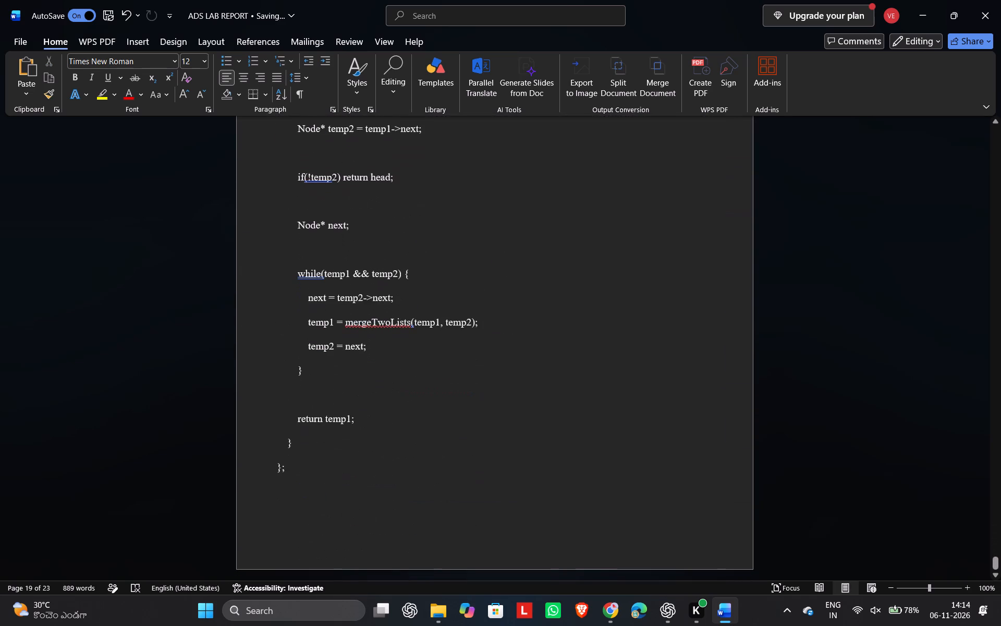
scroll(493, 316, "down", 1)
scroll(493, 316, "up", 6)
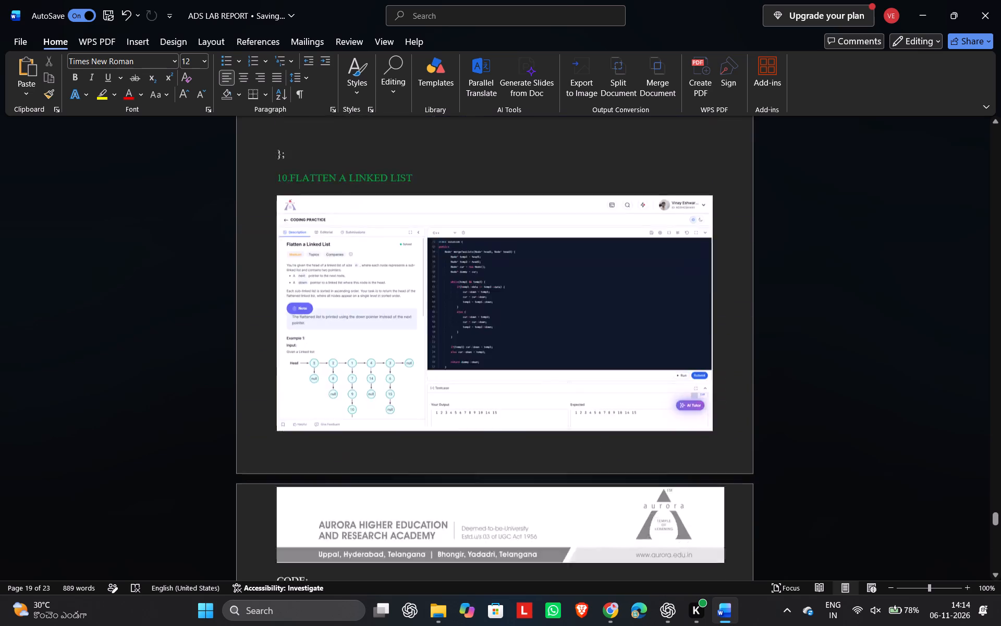
scroll(493, 316, "up", 1)
scroll(493, 316, "up", 20)
scroll(493, 316, "up", 17)
scroll(493, 316, "down", 3)
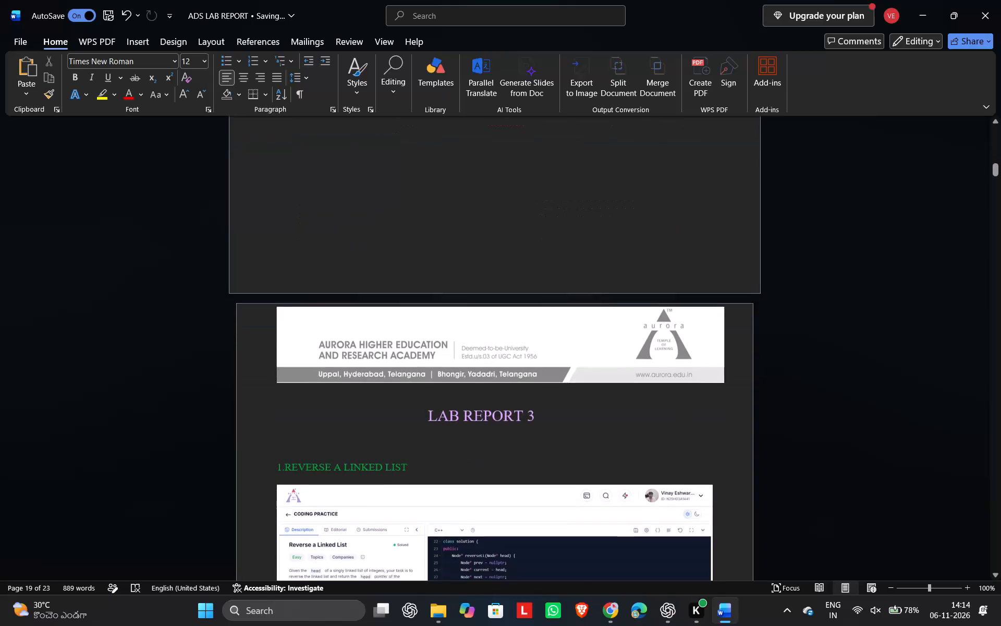
scroll(493, 316, "up", 1)
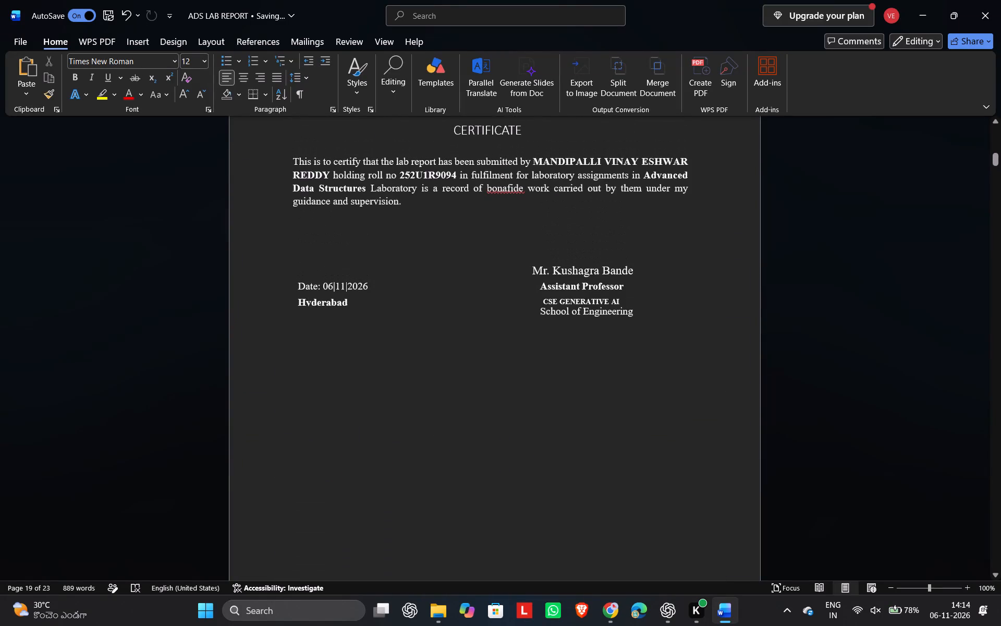
scroll(493, 316, "up", 5)
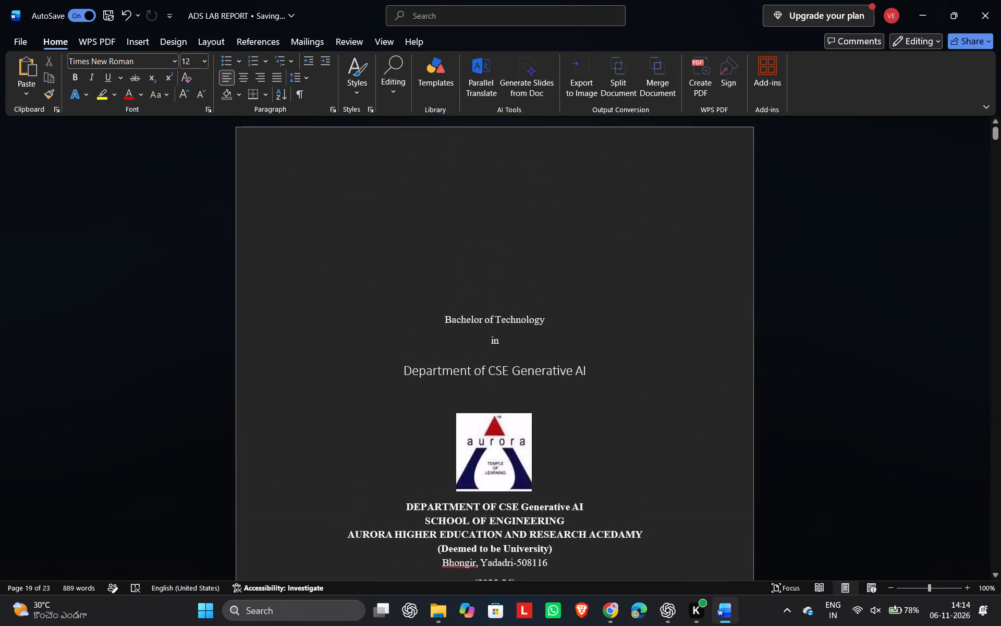
scroll(493, 316, "down", 6)
scroll(493, 316, "up", 2)
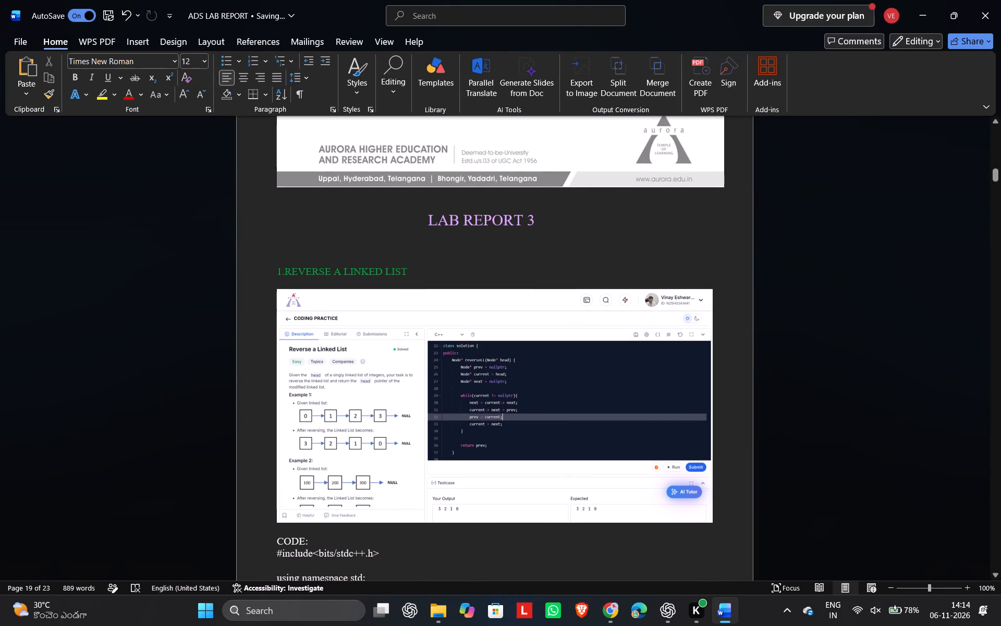
Export the report as a PDF named ADS LAB REPORT 3 in the ADS folder.
left_click(30, 39)
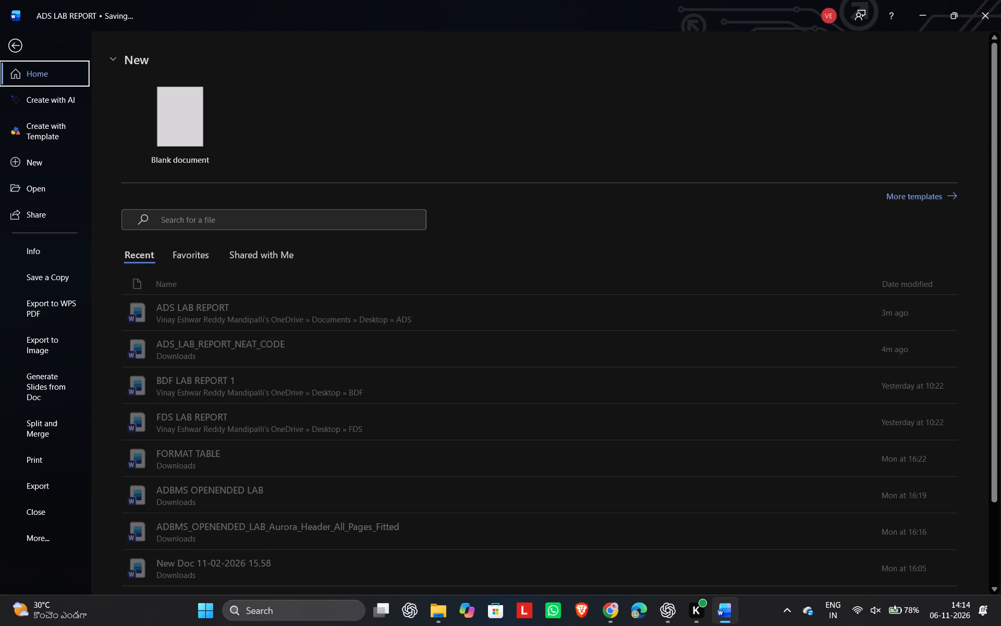
left_click(47, 480)
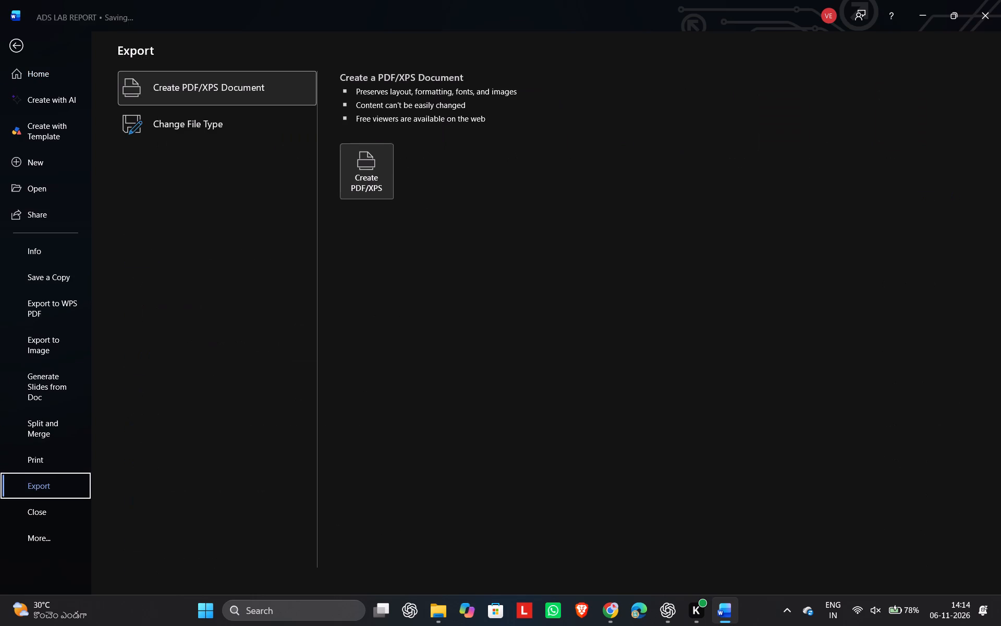
left_click(360, 170)
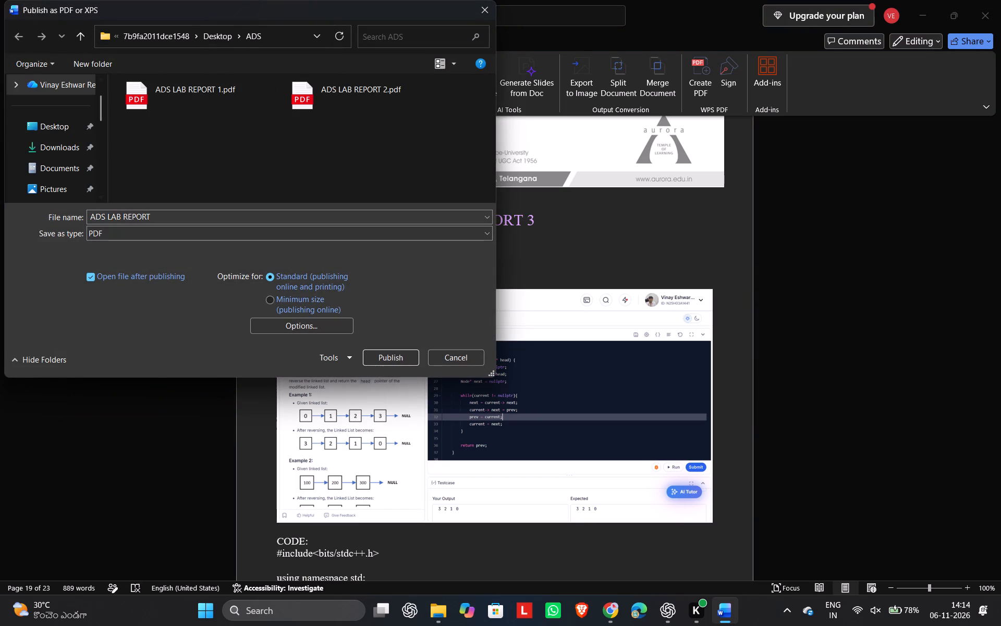
left_click(185, 219)
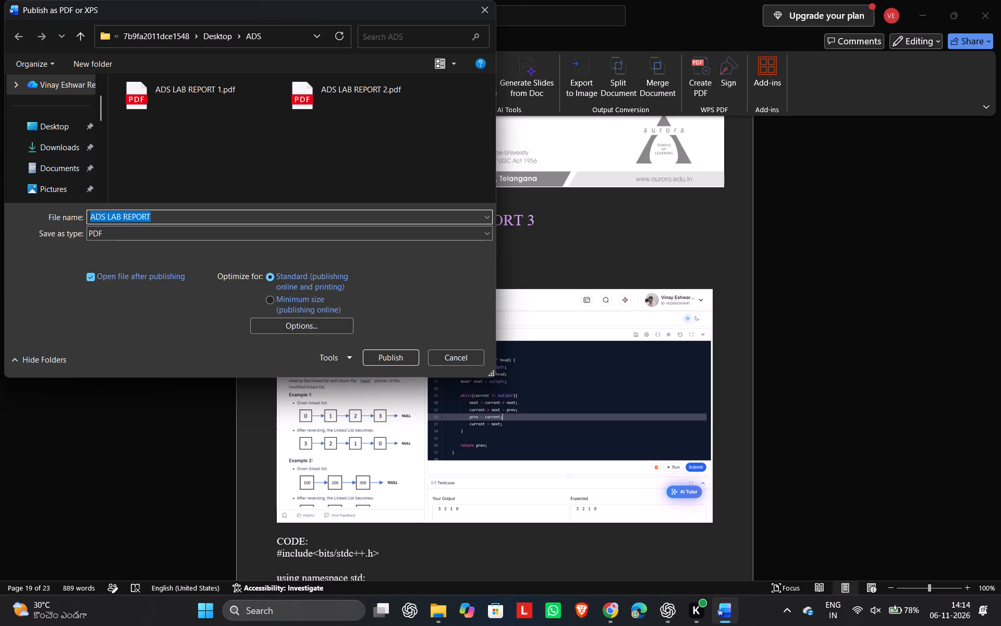
left_click(185, 219)
key("space")
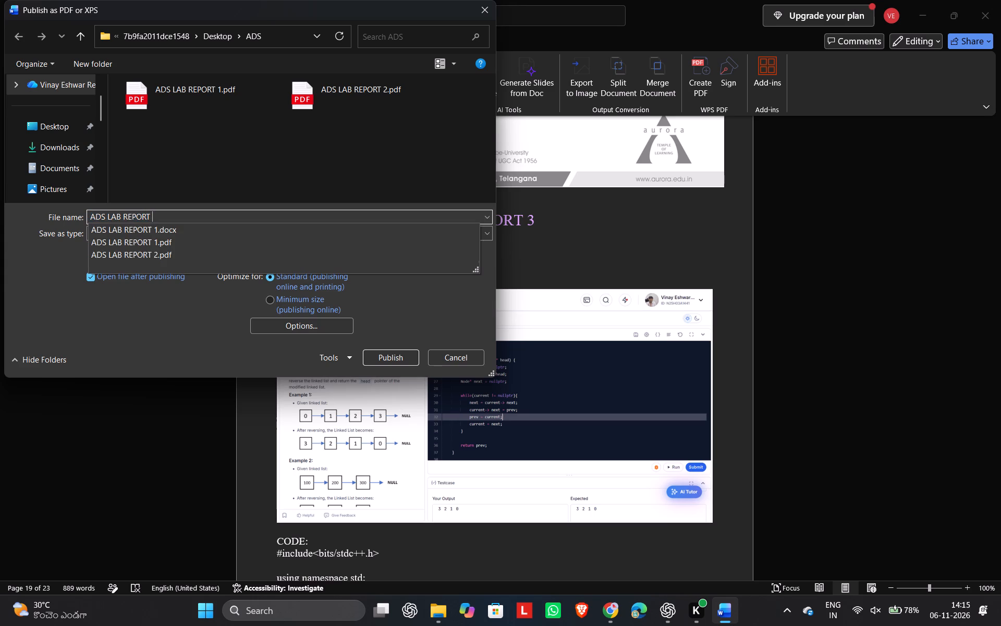
key("3")
key("Return")
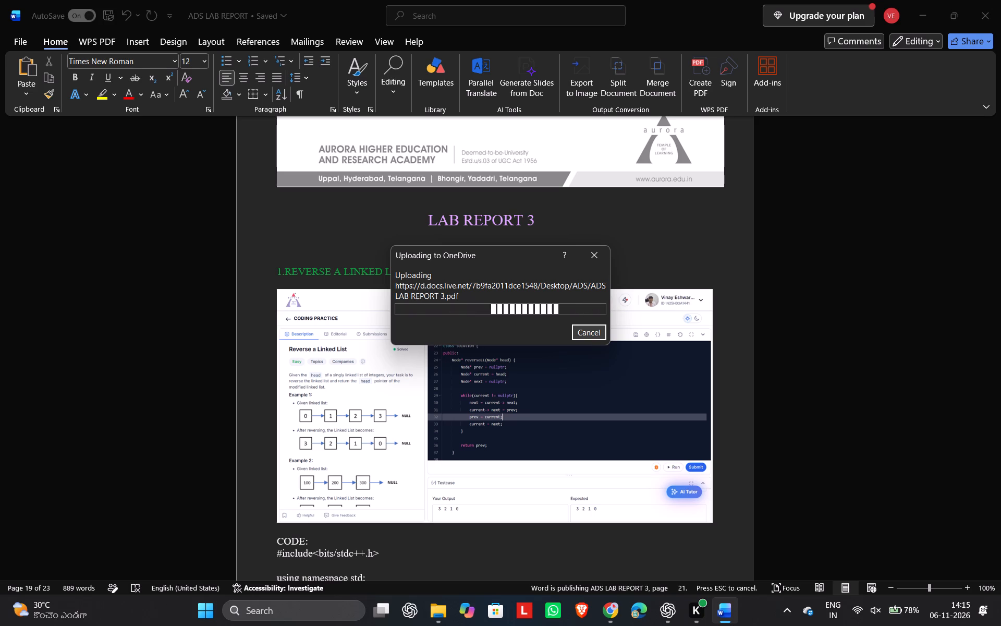
Check the OneDrive sync activity for the exported PDF and dismiss the sync window.
left_click(809, 617)
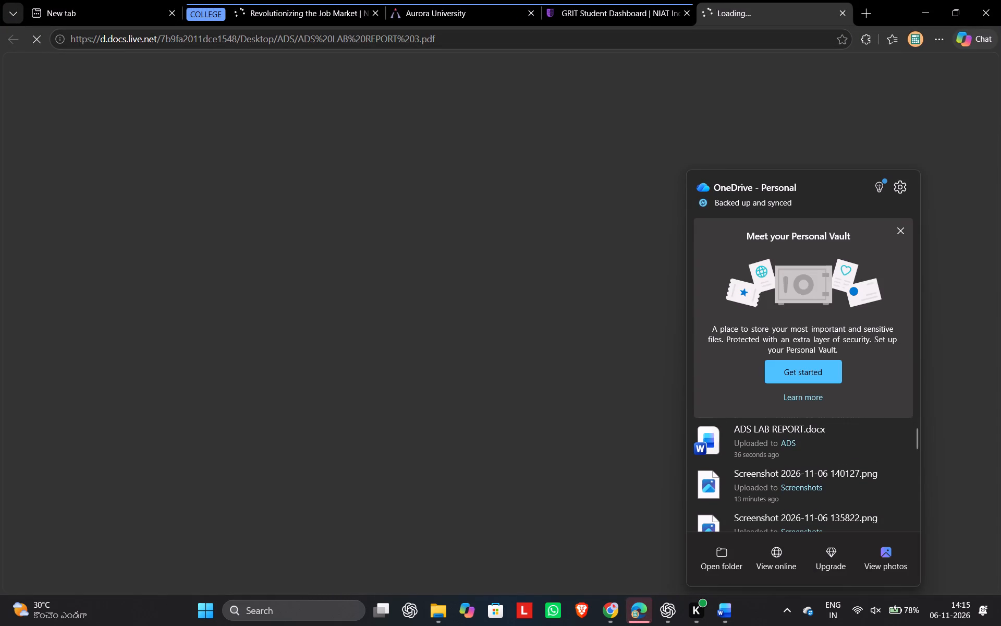
left_click(901, 223)
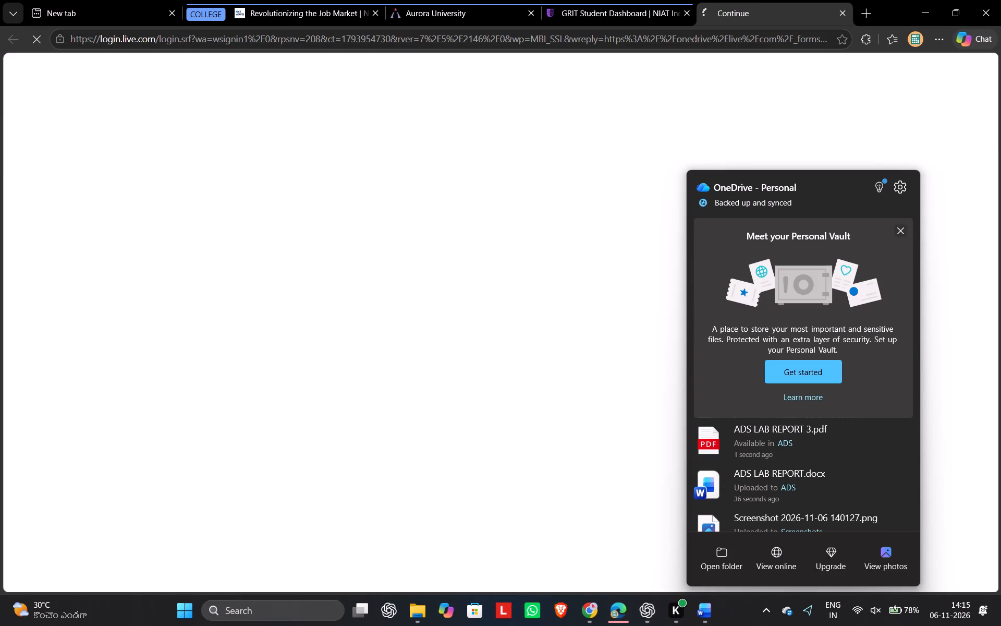
left_click(899, 227)
left_click(509, 306)
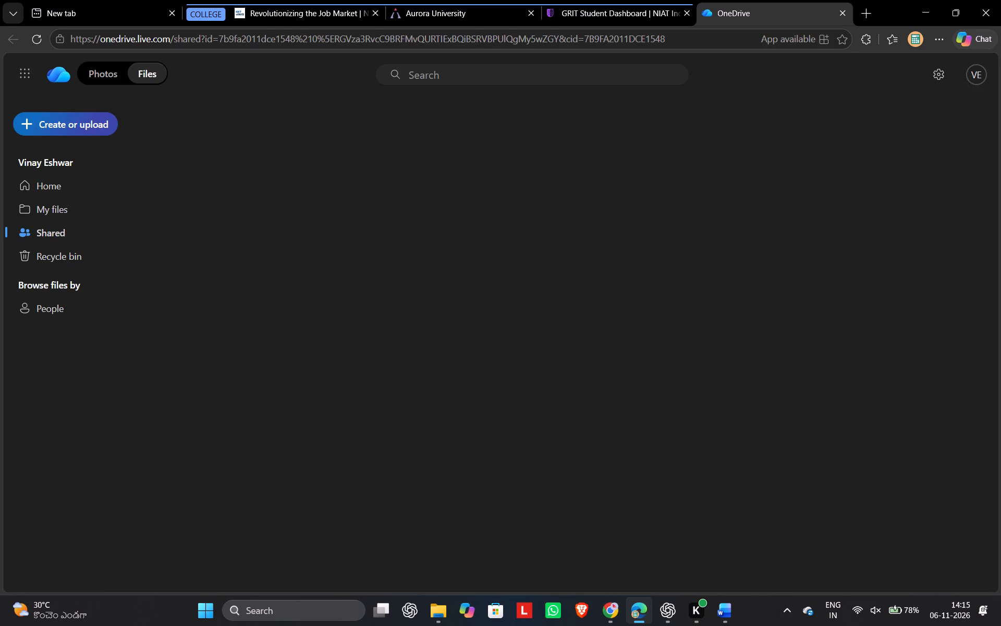
Browse OneDrive online for the exported report through My files, Documents, Recycle bin and Home, and close the OneDrive page.
left_click(40, 208)
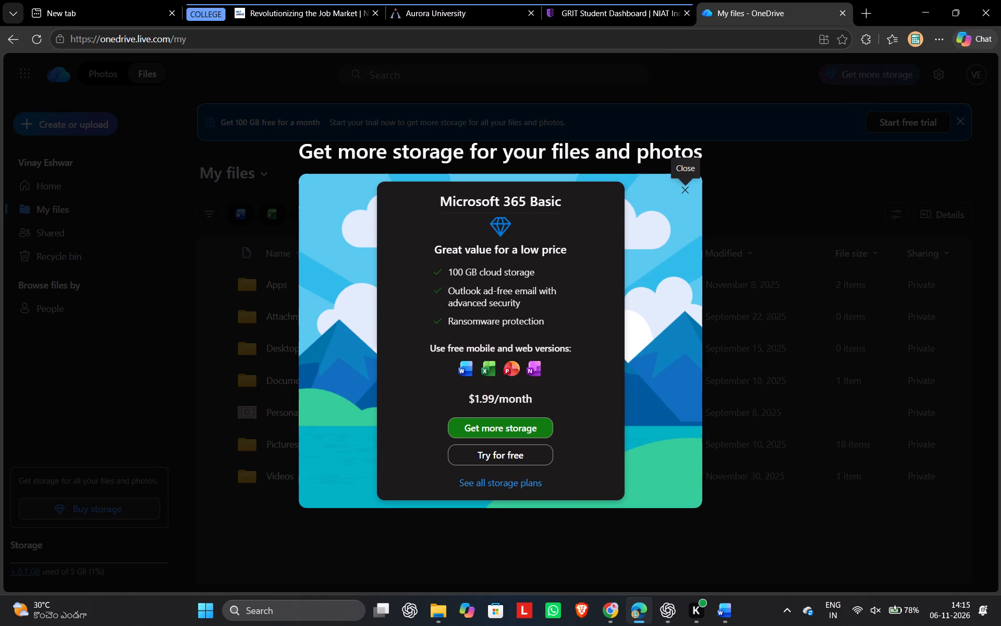
left_click(737, 303)
left_click(687, 192)
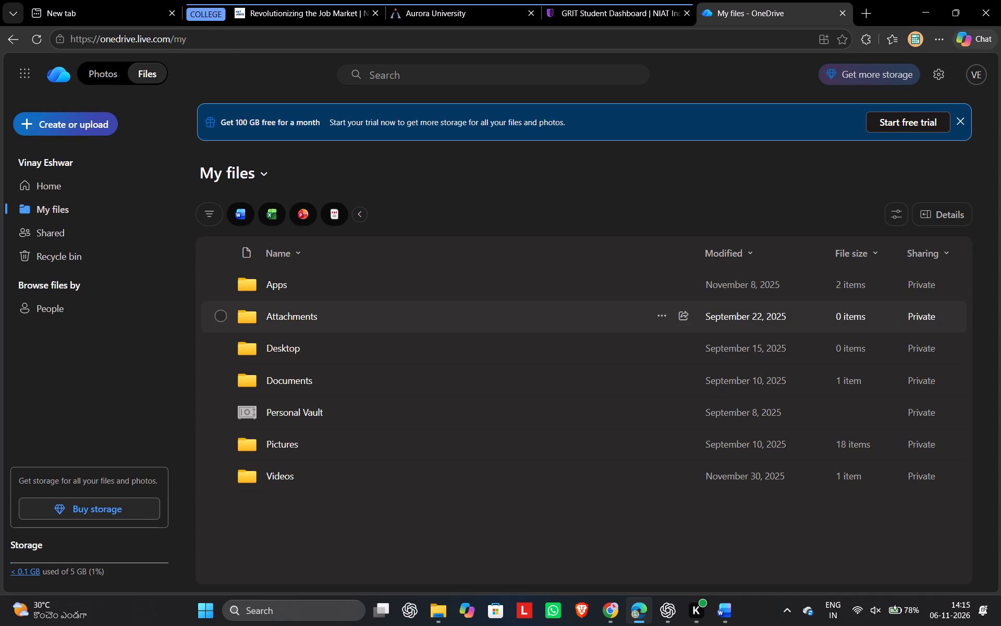
left_click(290, 388)
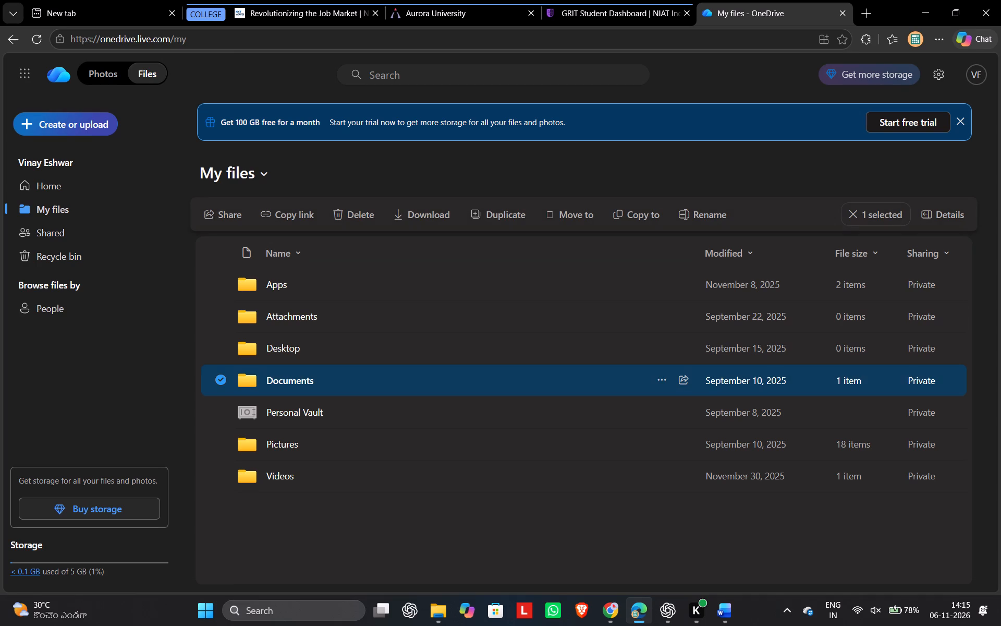
double_click(298, 384)
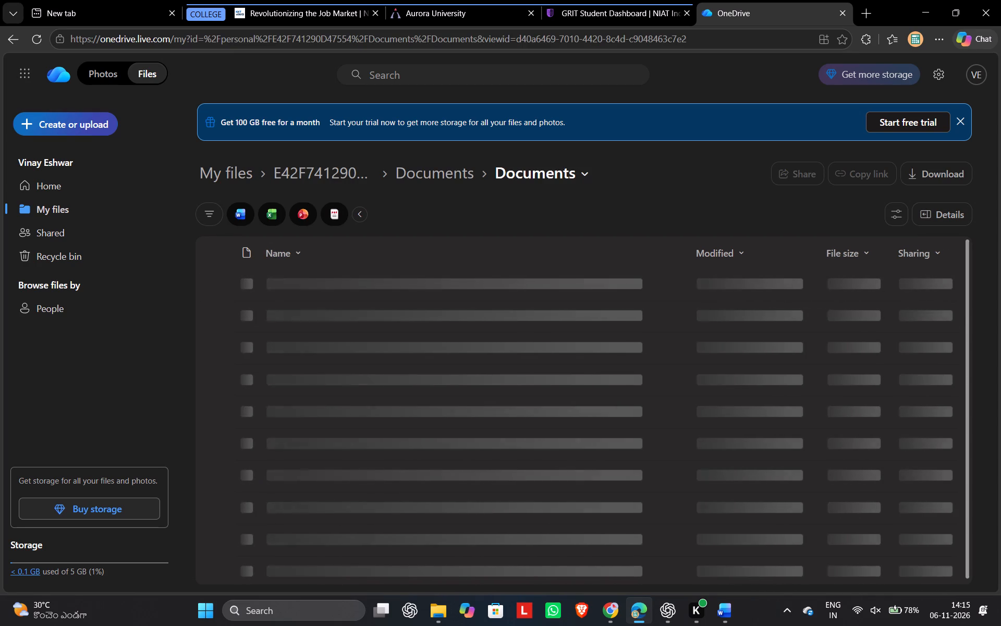
scroll(467, 226, "down", 1)
left_click(963, 117)
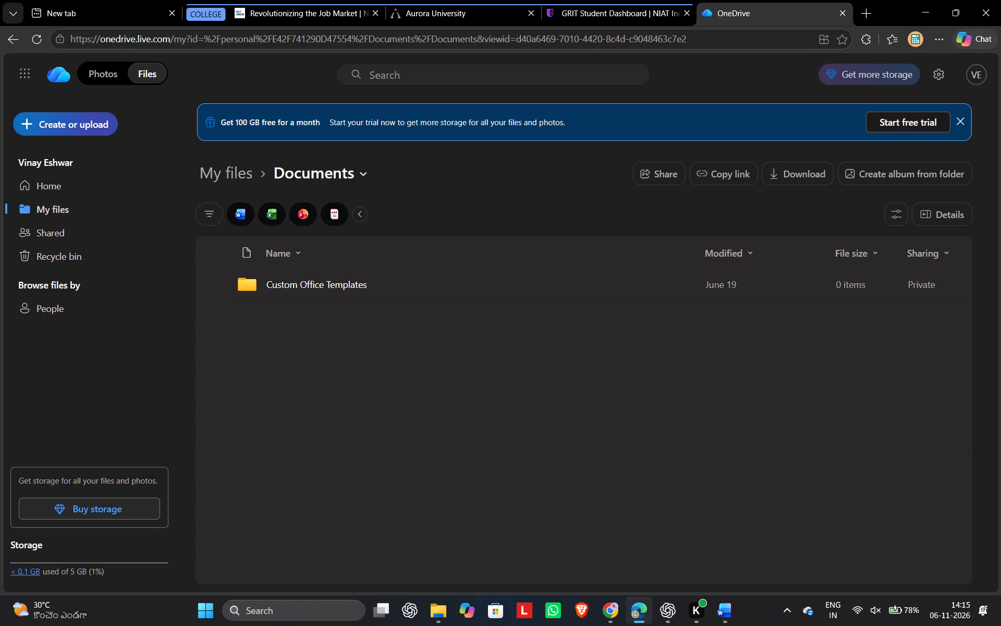
left_click(67, 261)
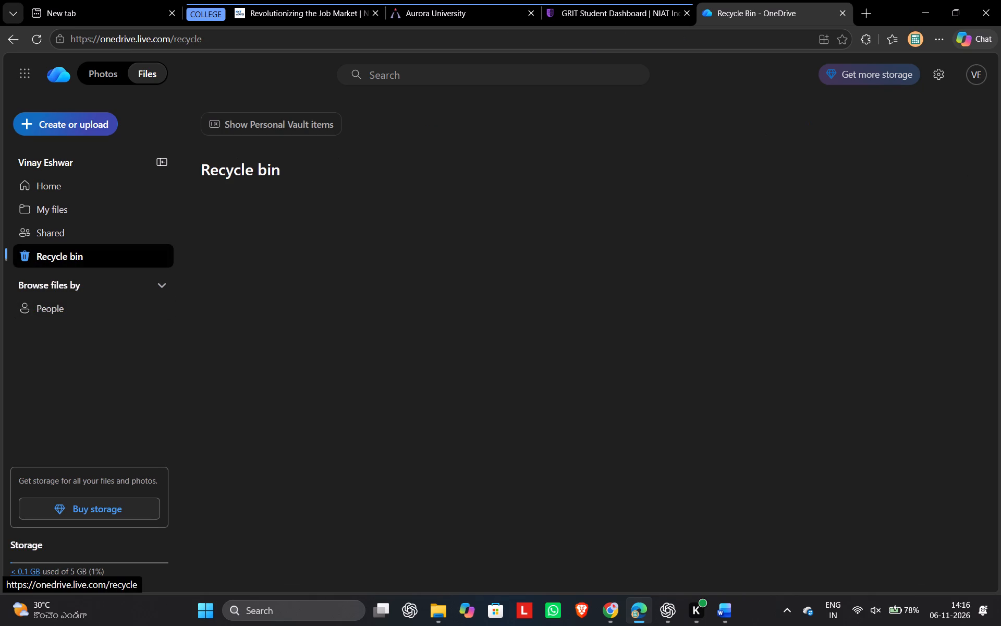
left_click(67, 184)
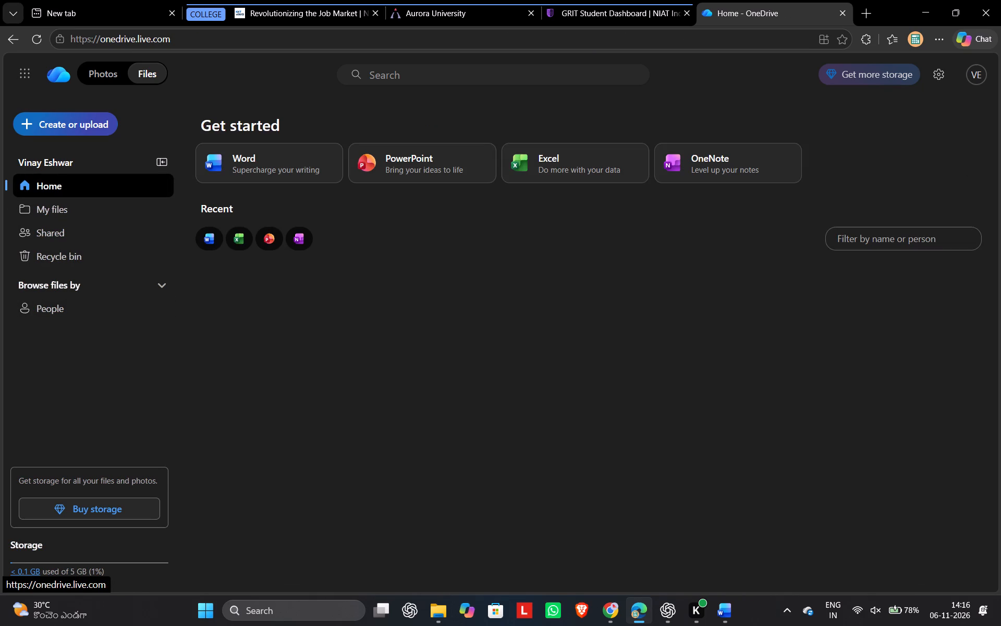
double_click(264, 170)
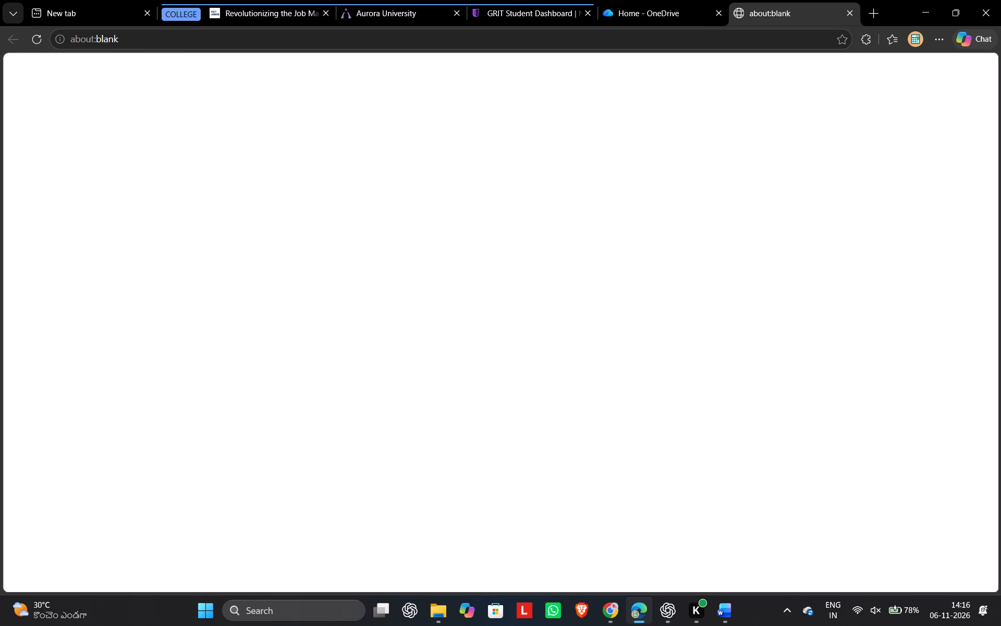
left_click(849, 7)
left_click(849, 9)
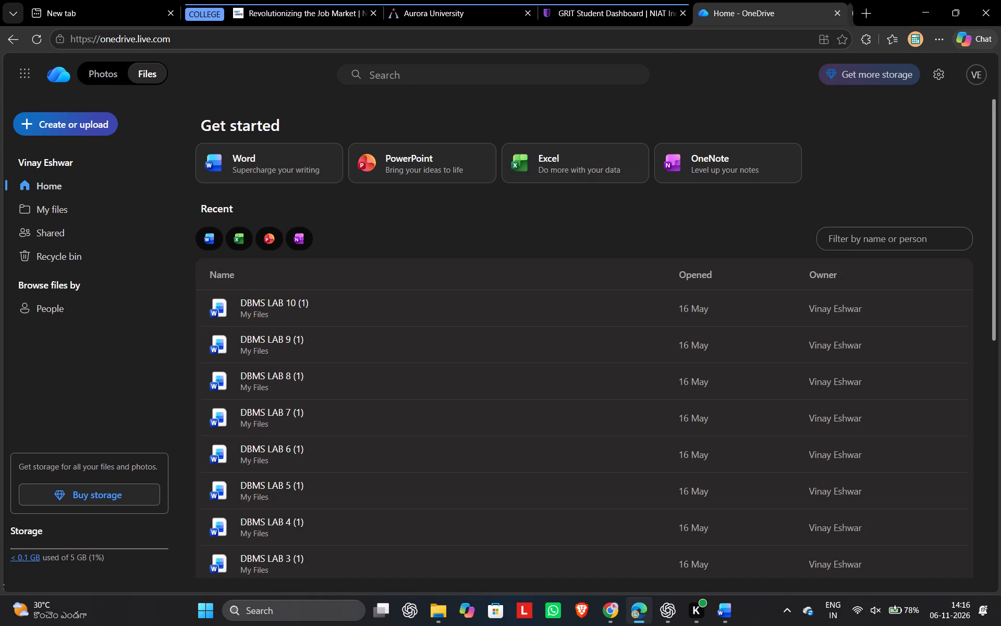
left_click(841, 13)
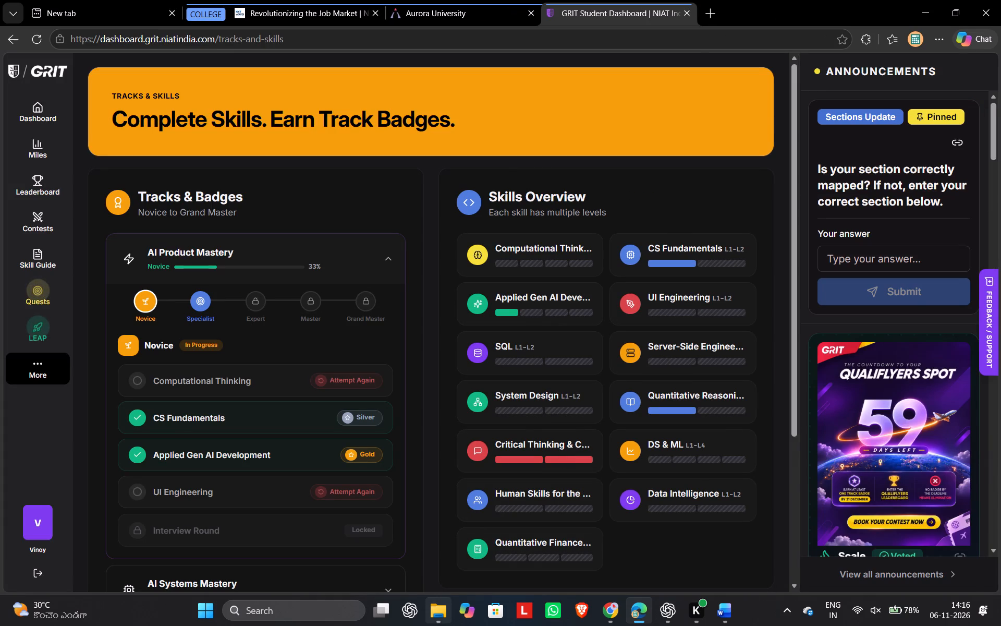
Switch to File Explorer, open the ADS LAB REPORT 3 PDF from the ADS folder, and close the Word document.
left_click(433, 621)
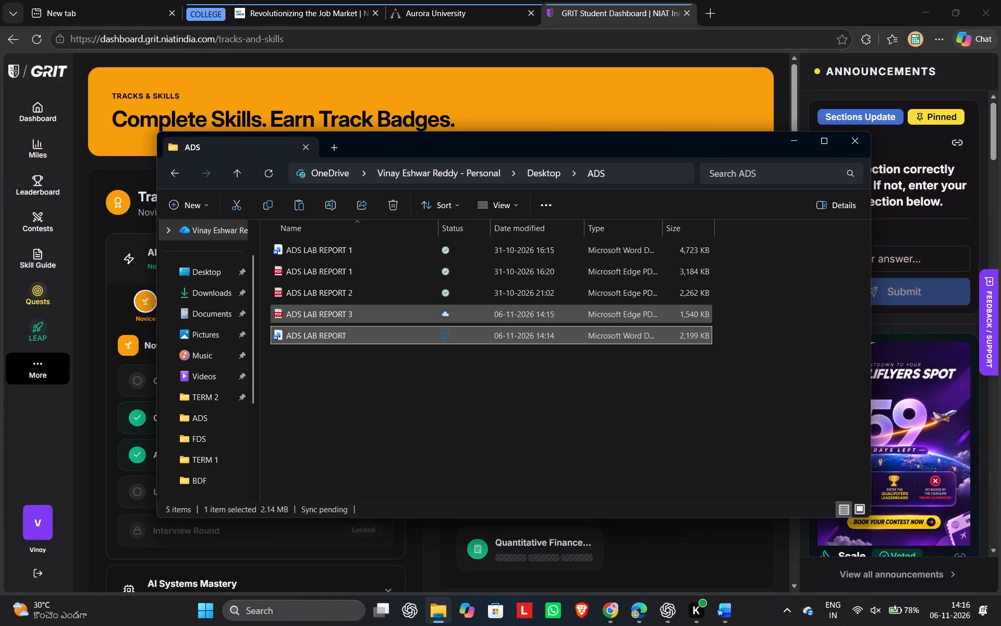
double_click(337, 306)
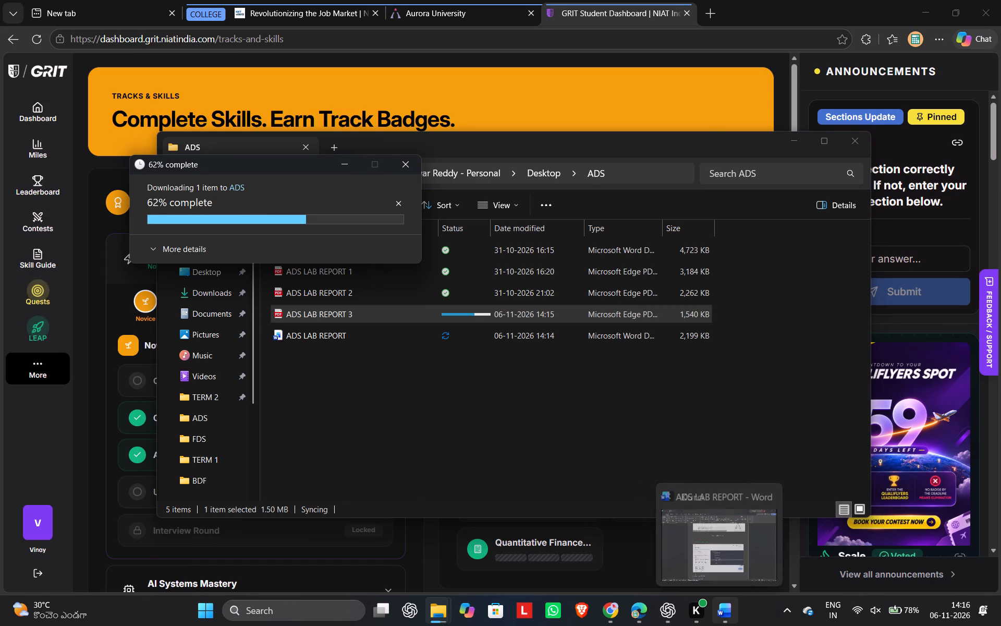
left_click(774, 499)
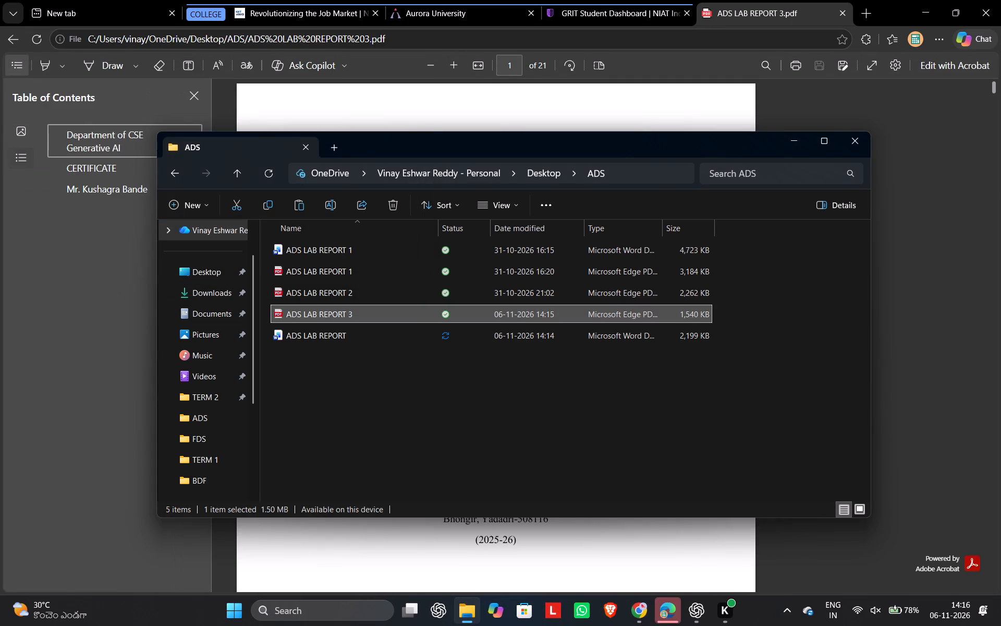
Bring the ADS LAB REPORT 3 PDF to the front and review its pages from the cover to the last code listing.
left_click(288, 542)
scroll(564, 376, "down", 2)
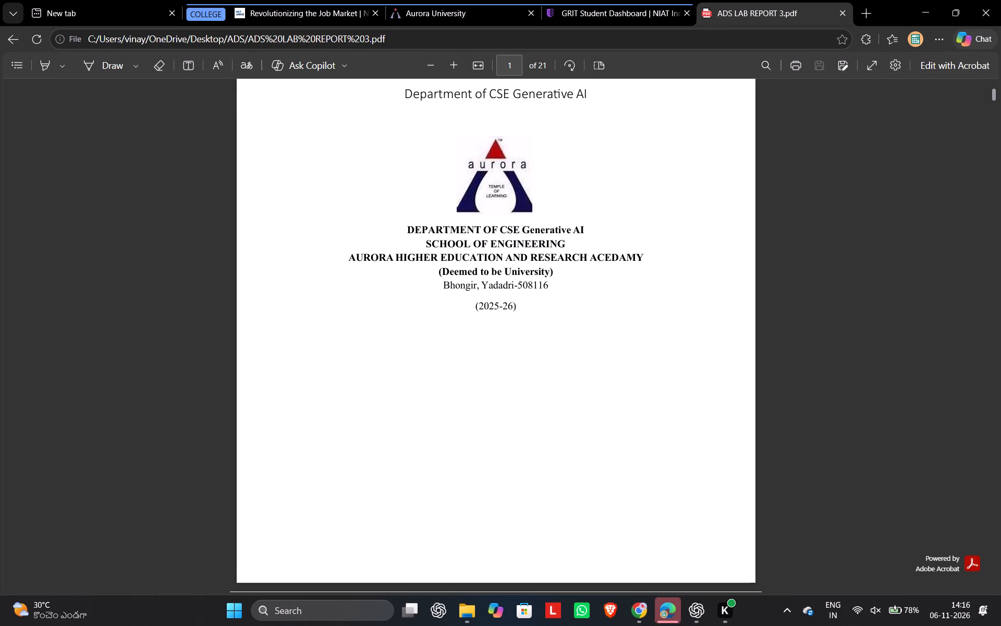
scroll(564, 376, "down", 5)
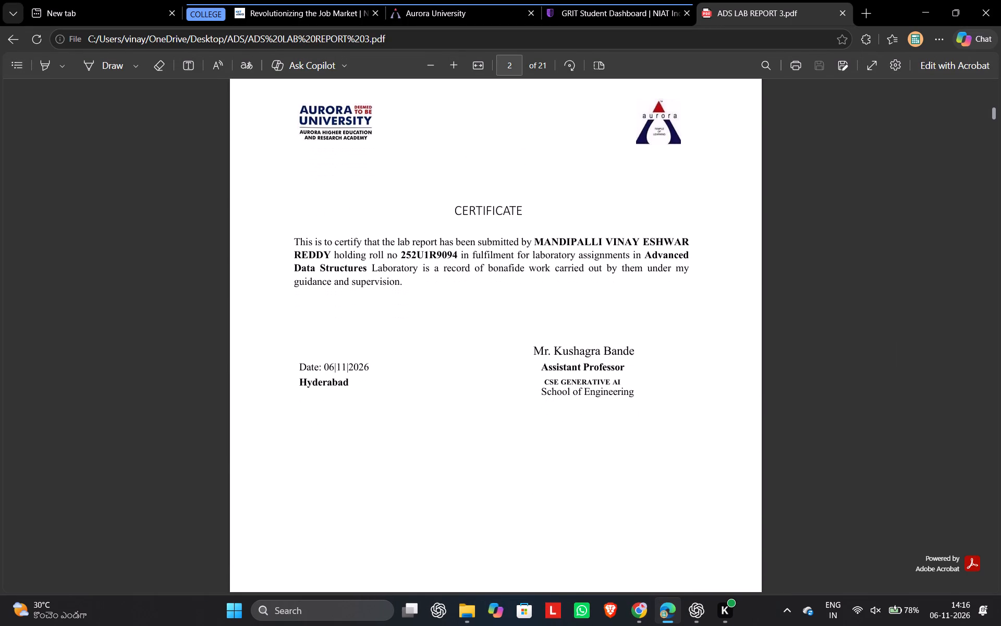
scroll(564, 376, "down", 3)
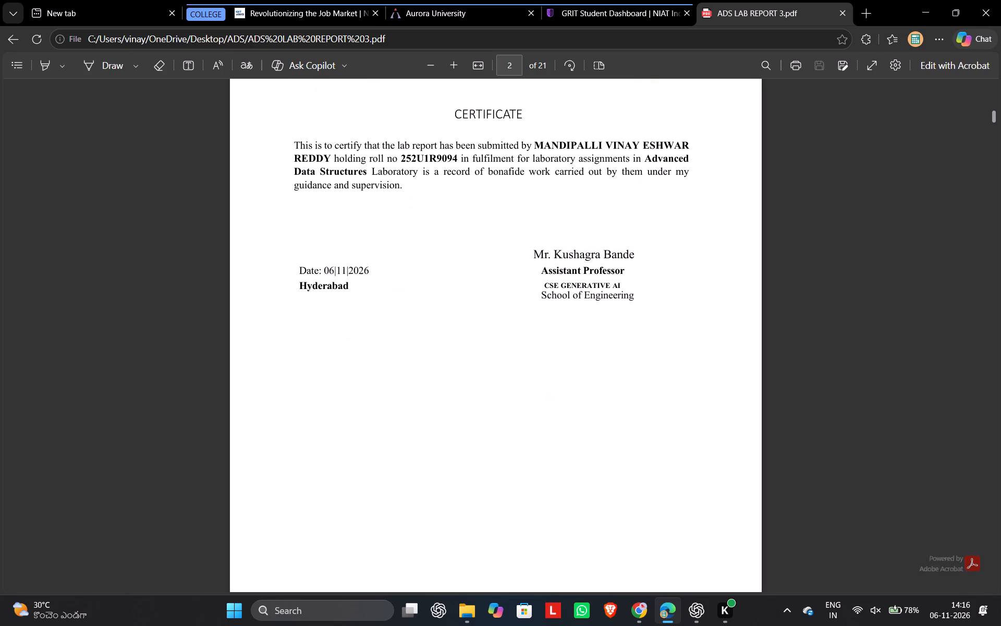
scroll(564, 376, "down", 5)
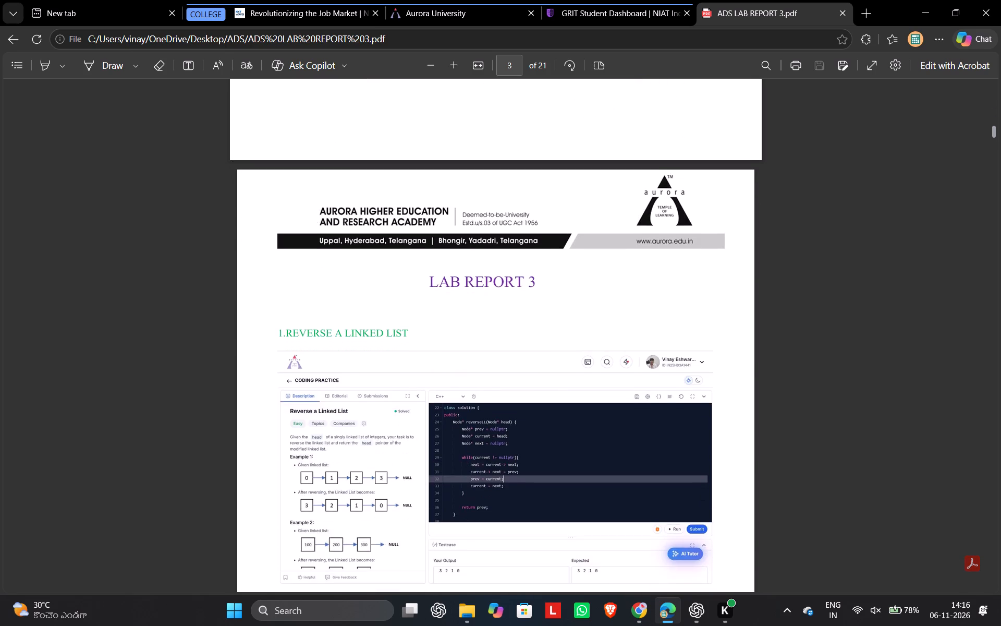
scroll(564, 376, "down", 11)
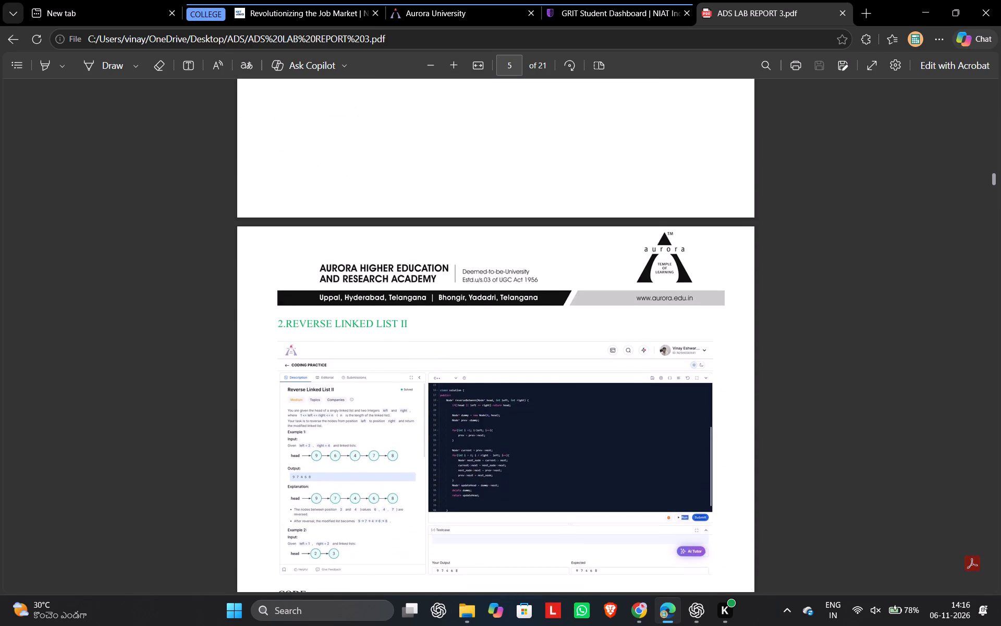
scroll(564, 376, "down", 2)
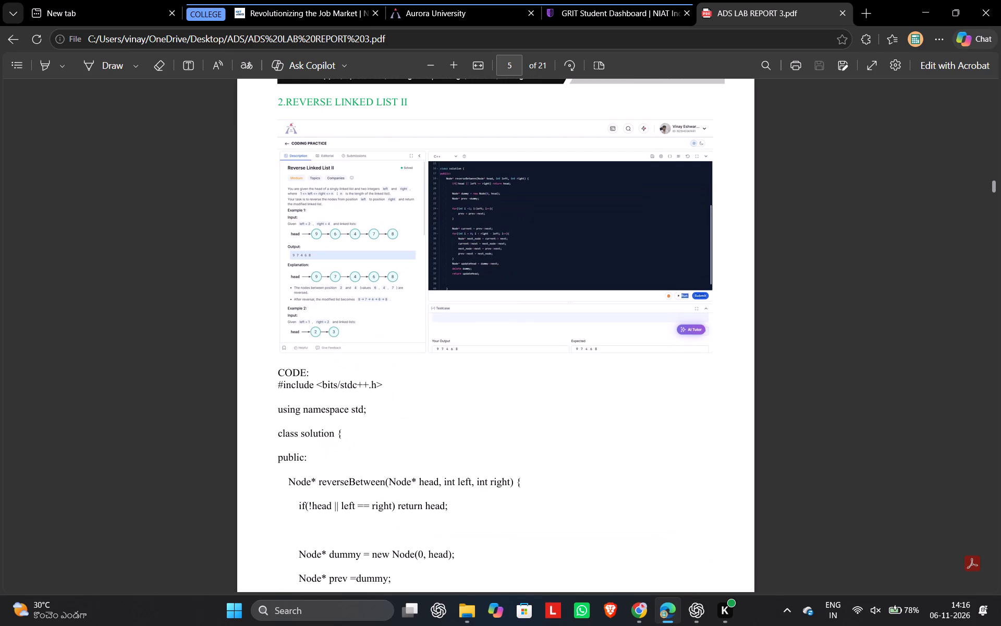
scroll(564, 376, "down", 7)
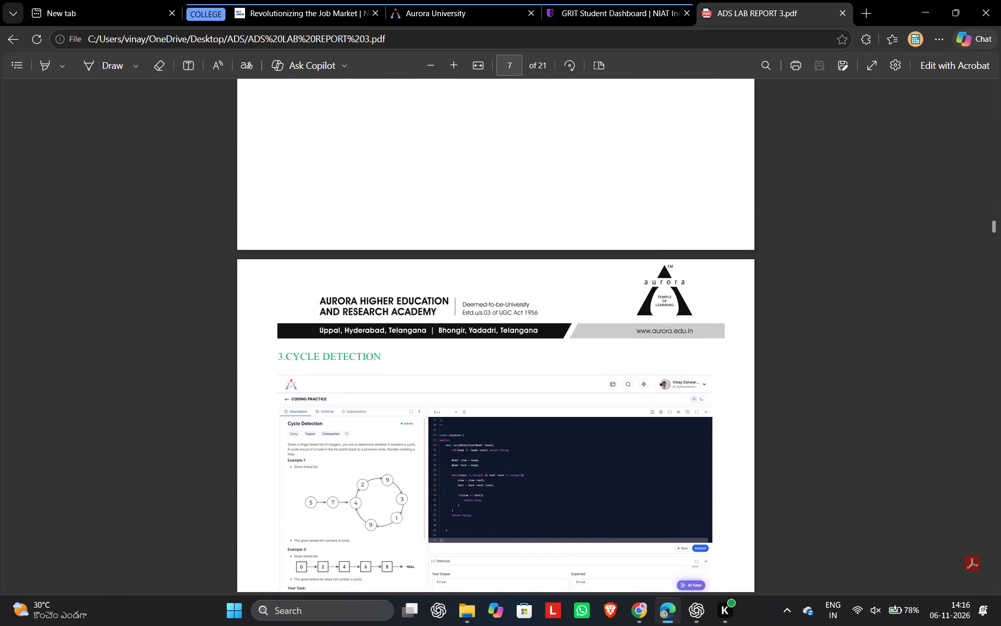
scroll(564, 376, "down", 9)
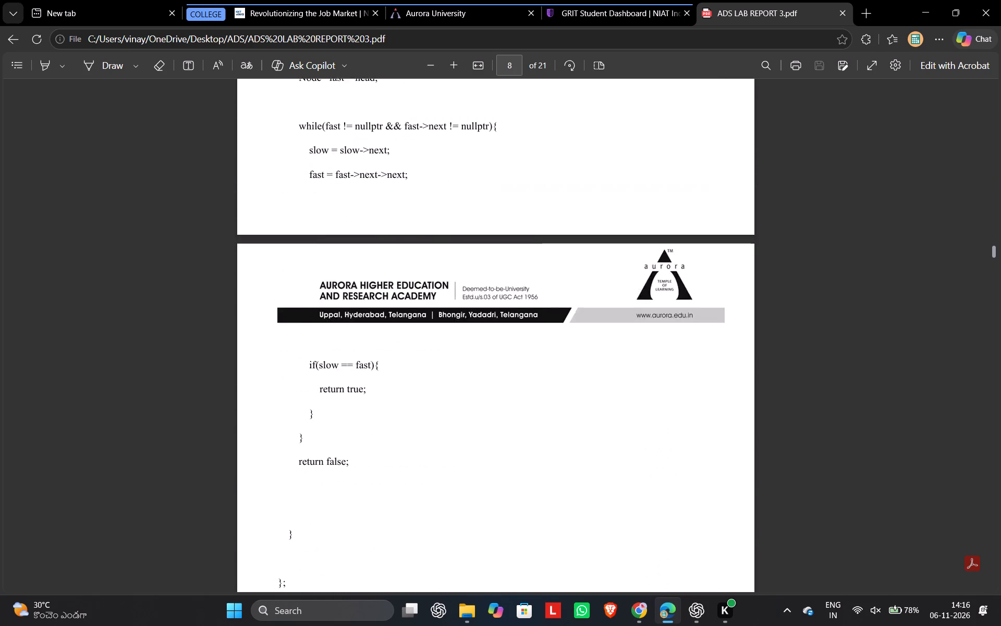
scroll(564, 376, "down", 9)
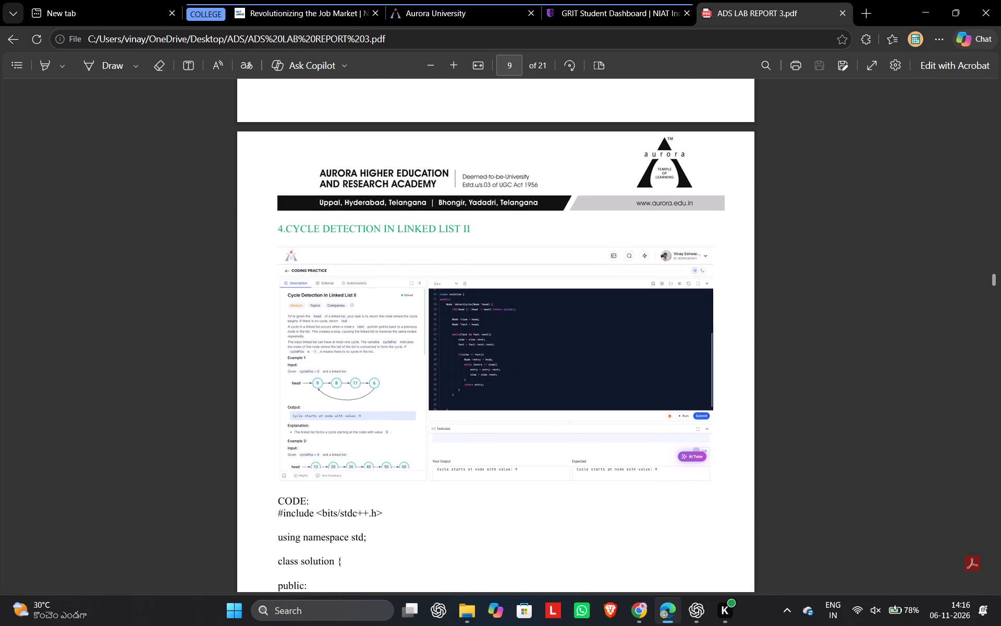
scroll(564, 376, "down", 8)
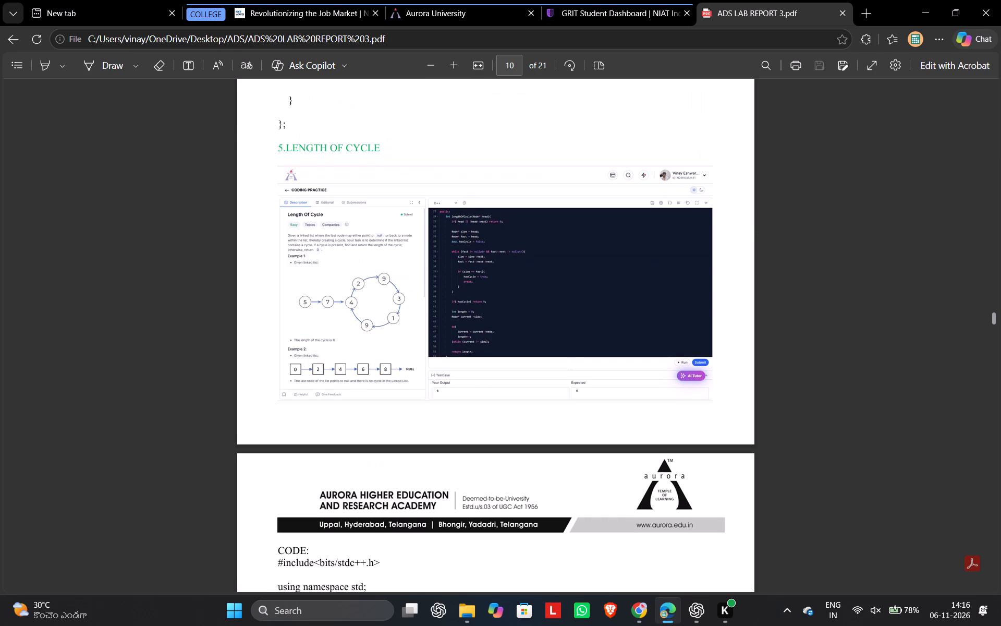
scroll(564, 376, "down", 9)
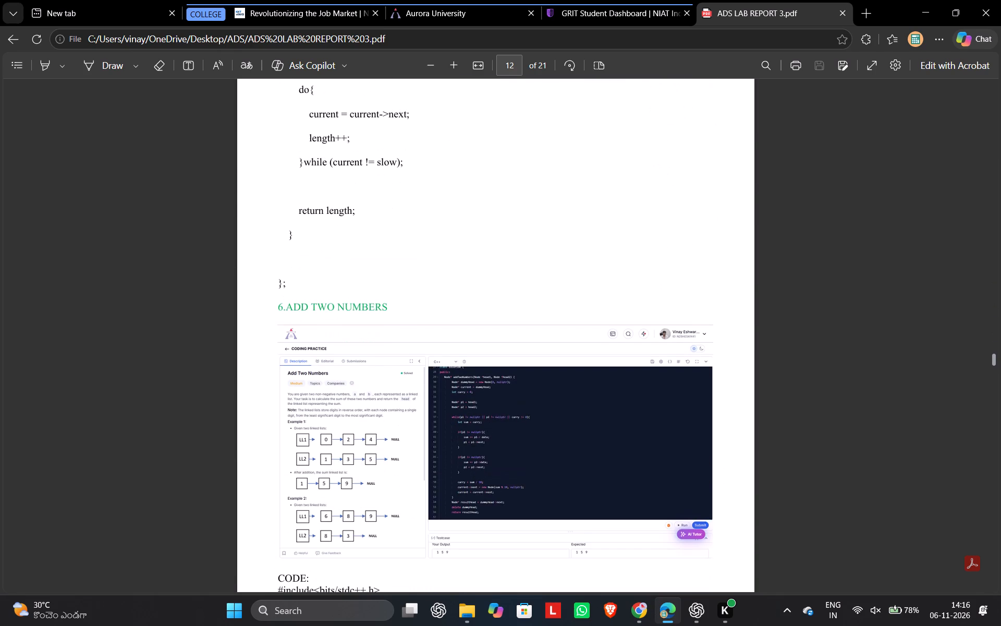
scroll(564, 376, "down", 10)
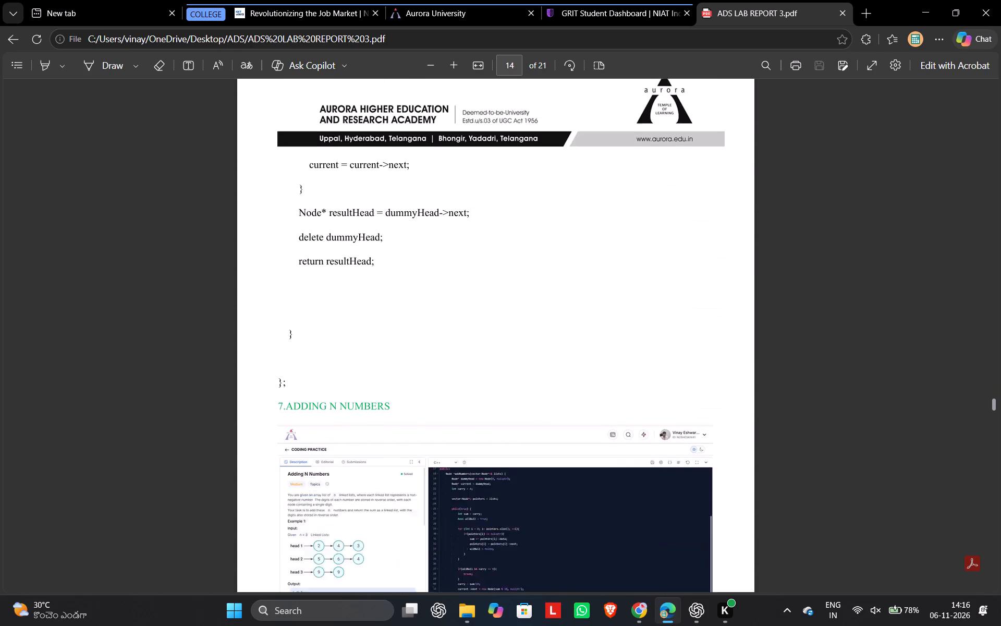
scroll(564, 376, "down", 9)
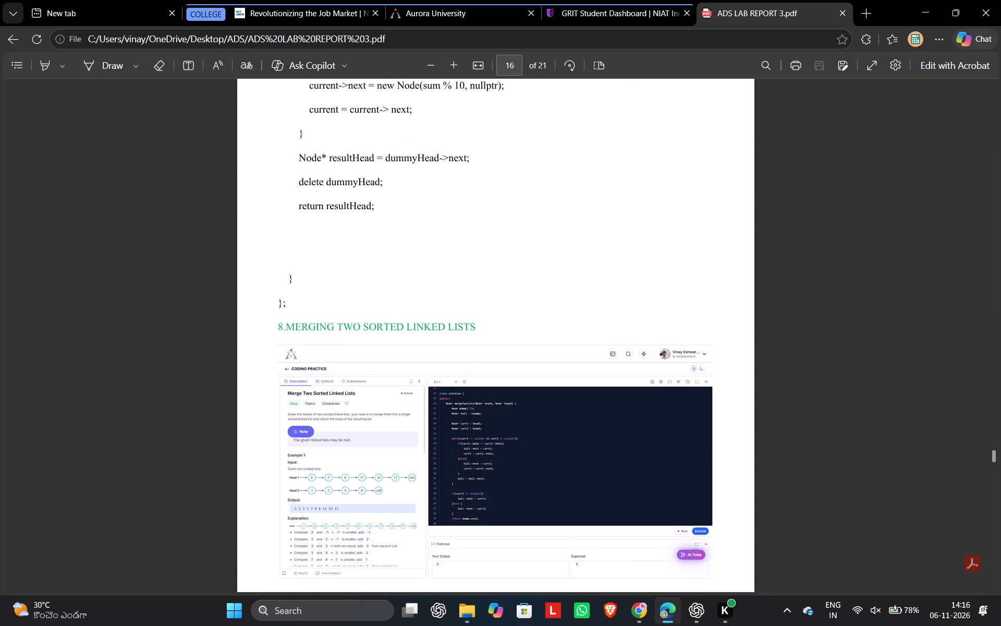
scroll(564, 376, "down", 6)
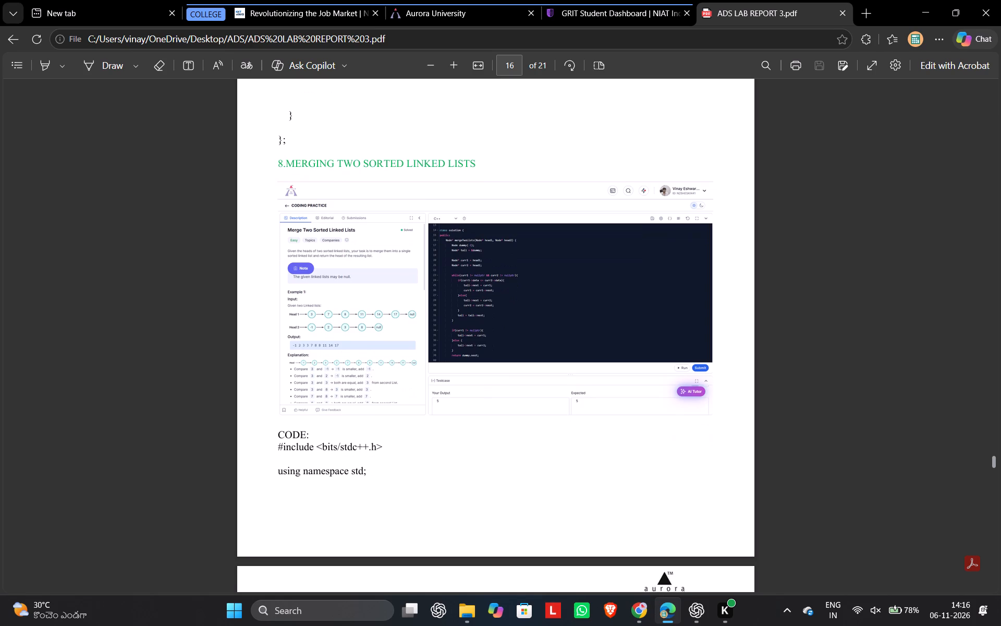
scroll(564, 376, "down", 10)
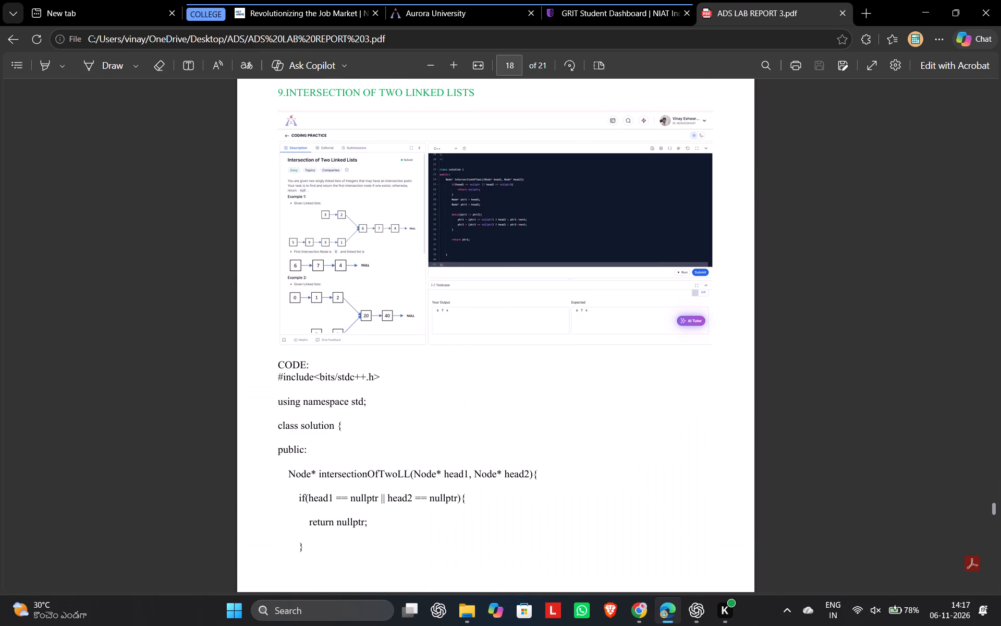
scroll(564, 376, "down", 4)
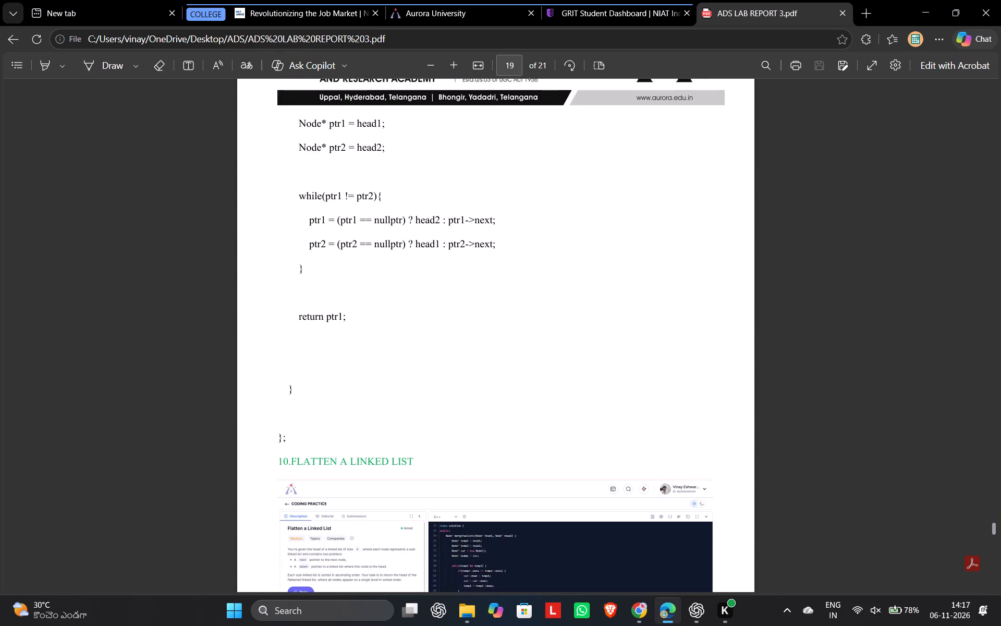
scroll(564, 376, "down", 7)
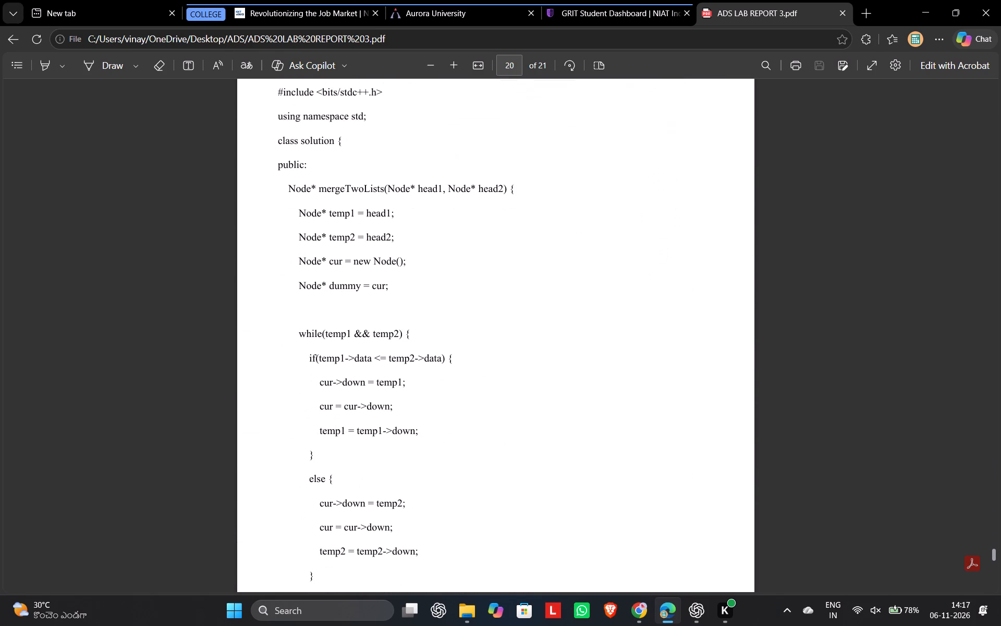
scroll(564, 376, "down", 5)
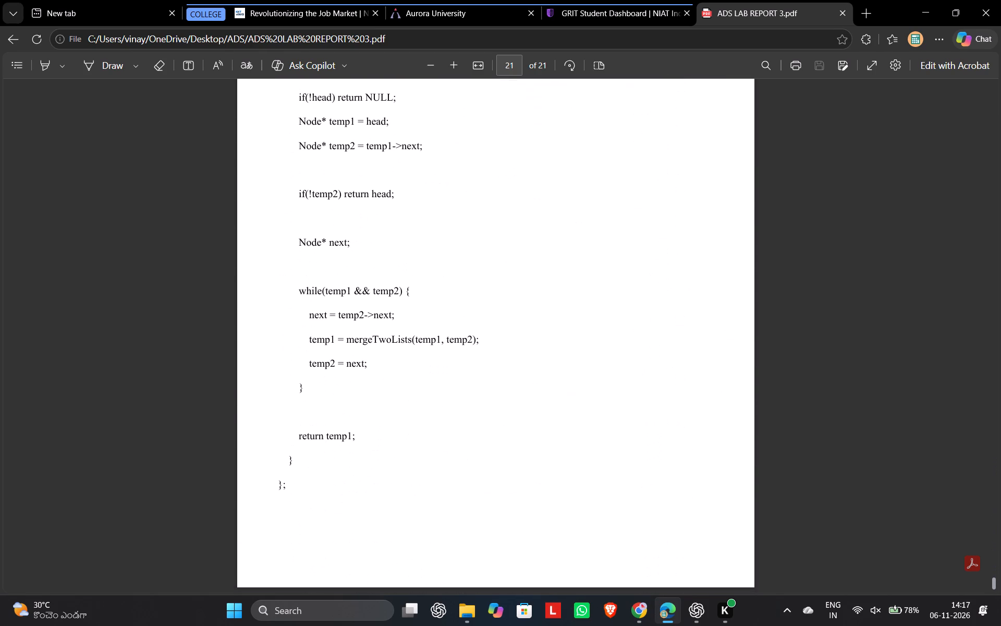
scroll(564, 376, "down", 2)
scroll(564, 376, "up", 17)
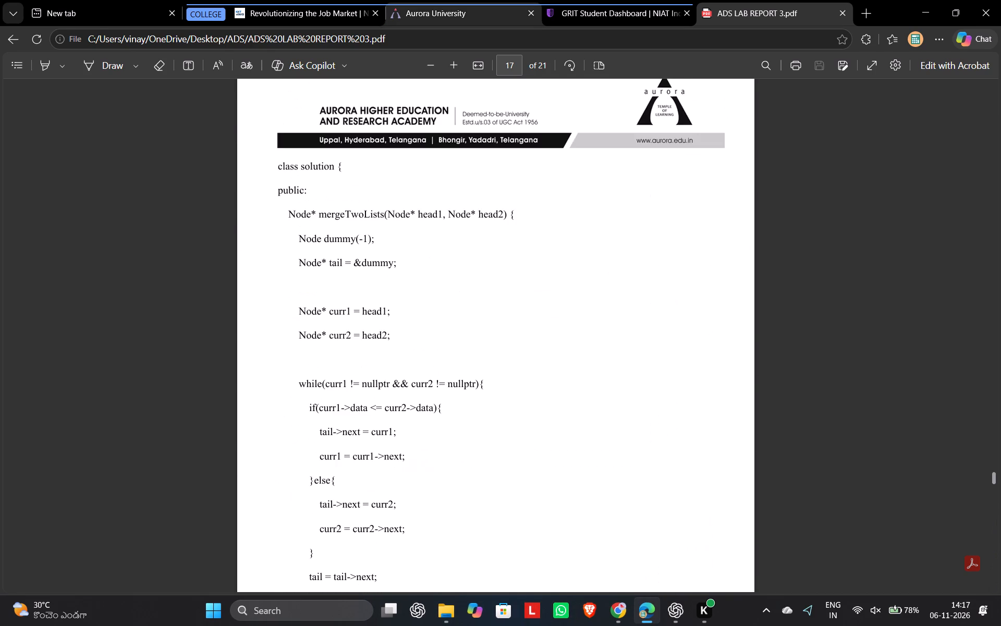
Switch to the Aurora University portal and open the Advanced Data Structures list in Assessments, down to the Lab Report 3 row.
left_click(475, 0)
left_click(20, 111)
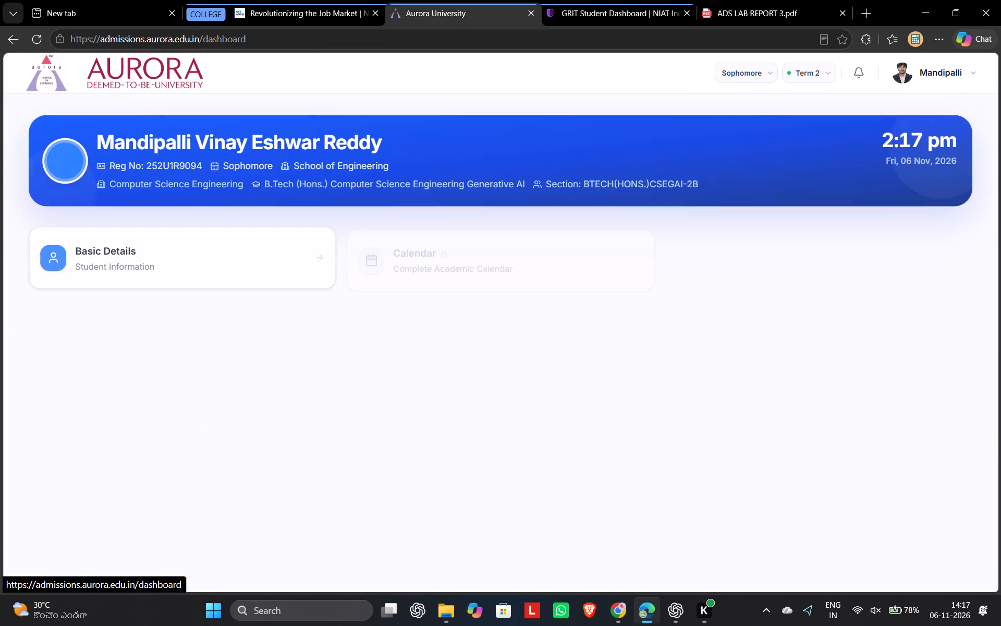
left_click(93, 336)
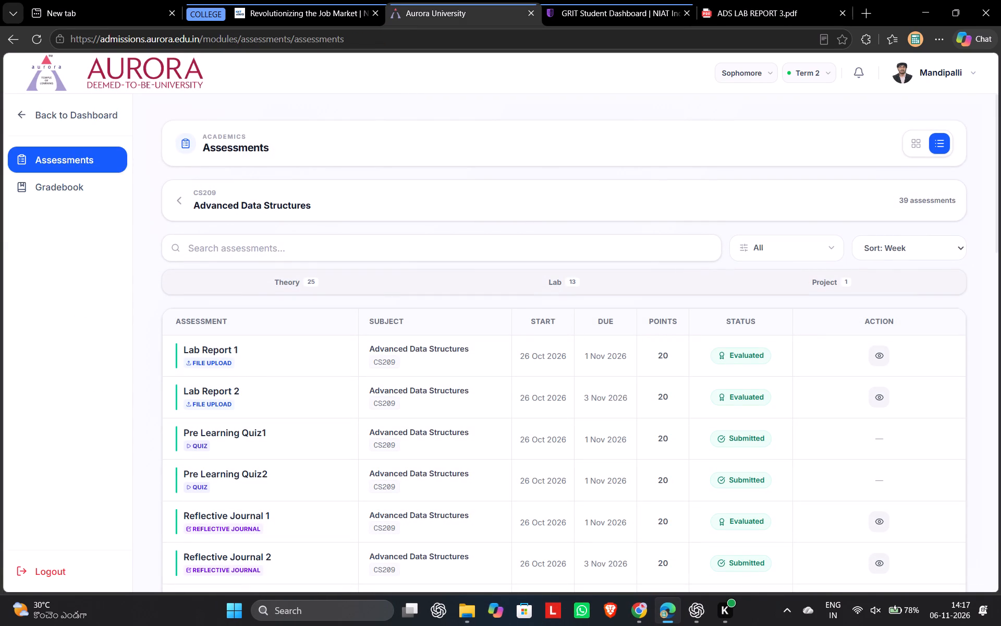
left_click(180, 204)
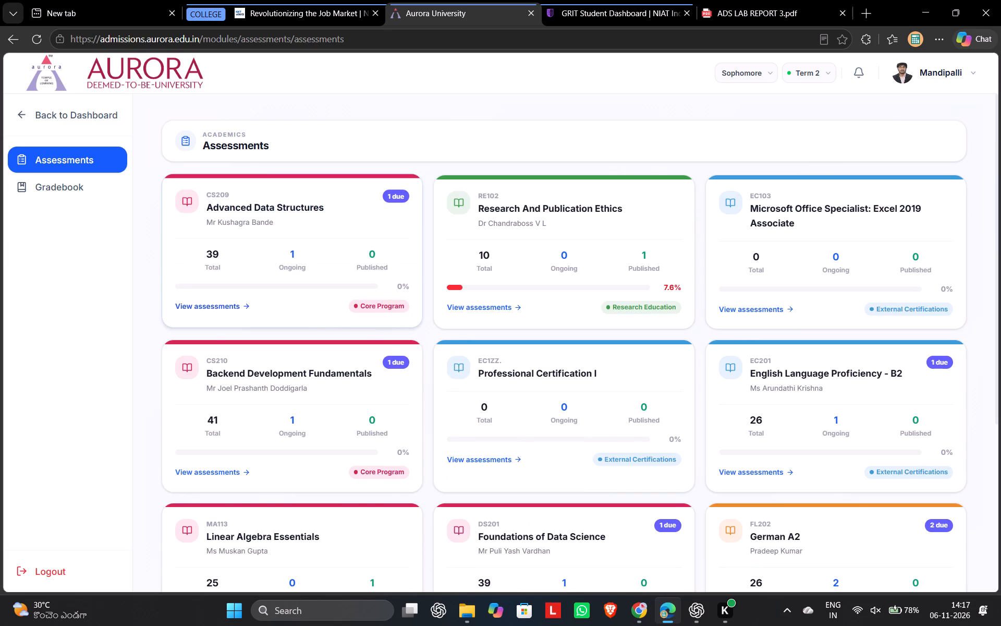
left_click(209, 317)
scroll(440, 389, "down", 2)
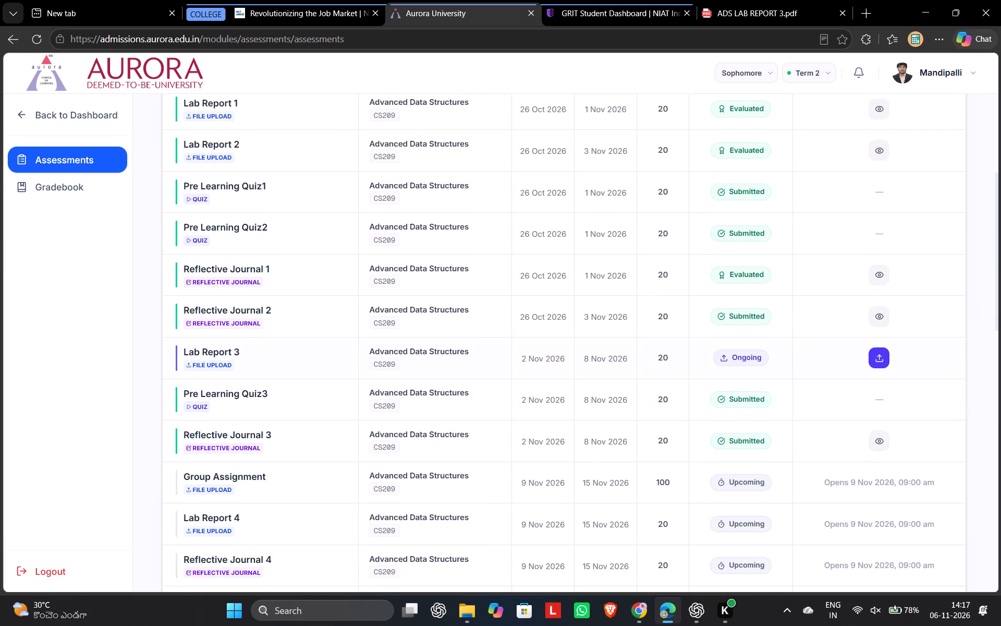
Upload the ADS LAB REPORT 3 PDF from the Desktop's ADS folder as the submission for Lab Report 3.
left_click(871, 351)
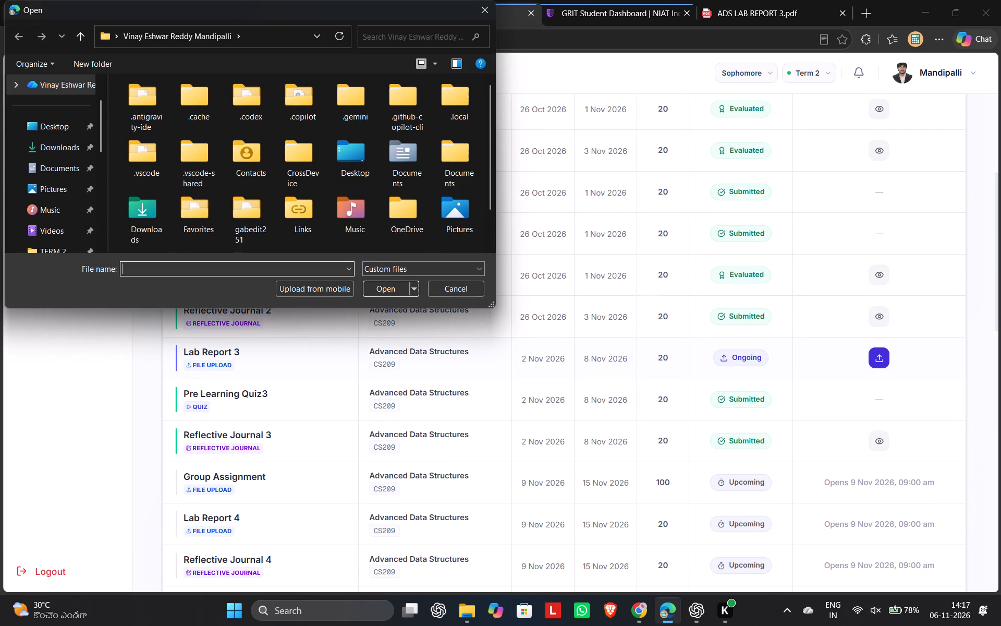
left_click(75, 129)
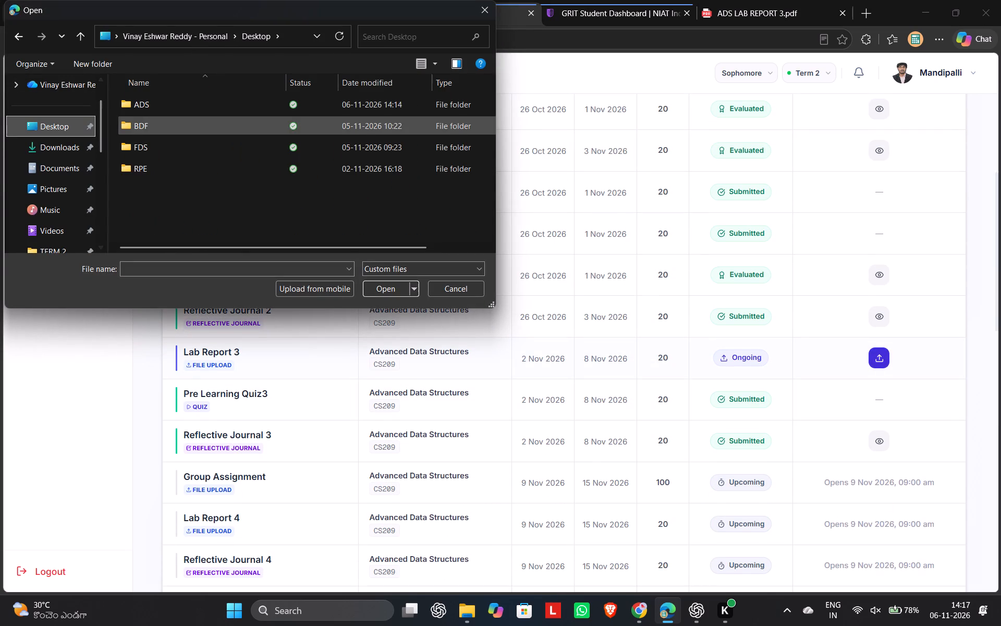
double_click(148, 110)
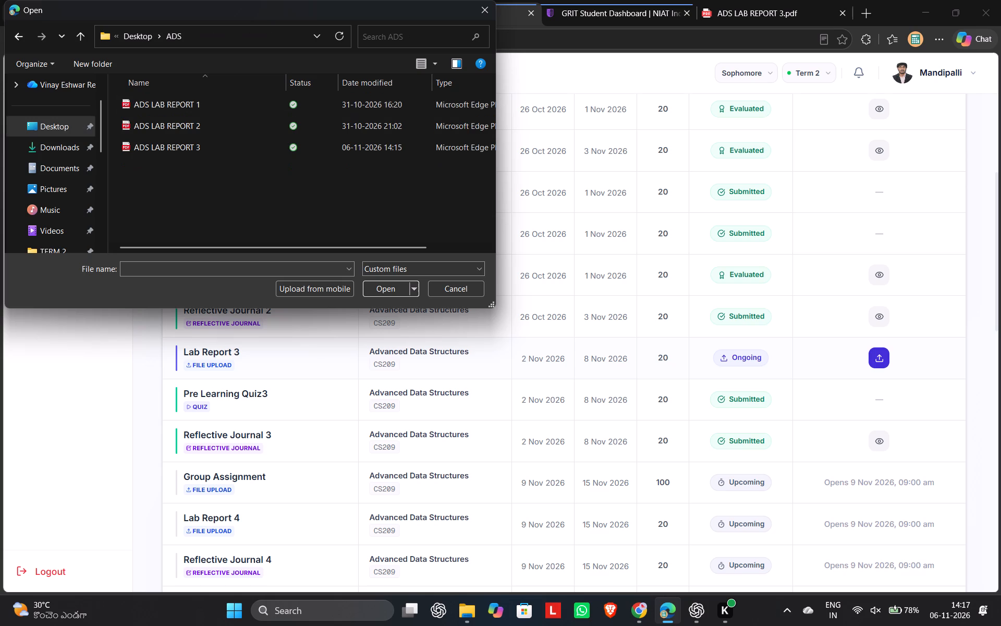
double_click(165, 141)
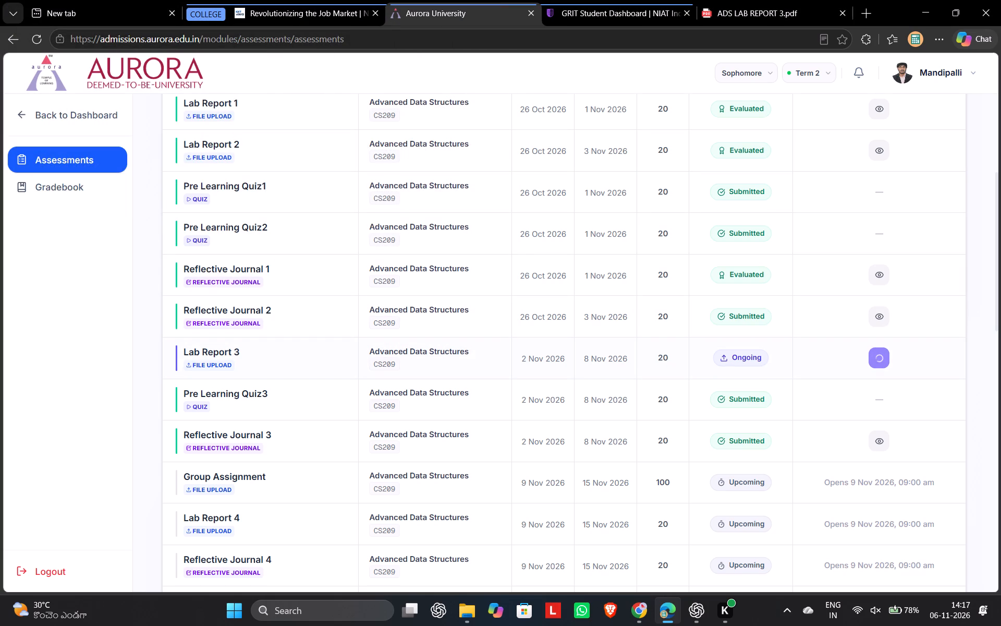
Close the ADS LAB REPORT 3 PDF.
left_click(839, 7)
left_click(842, 11)
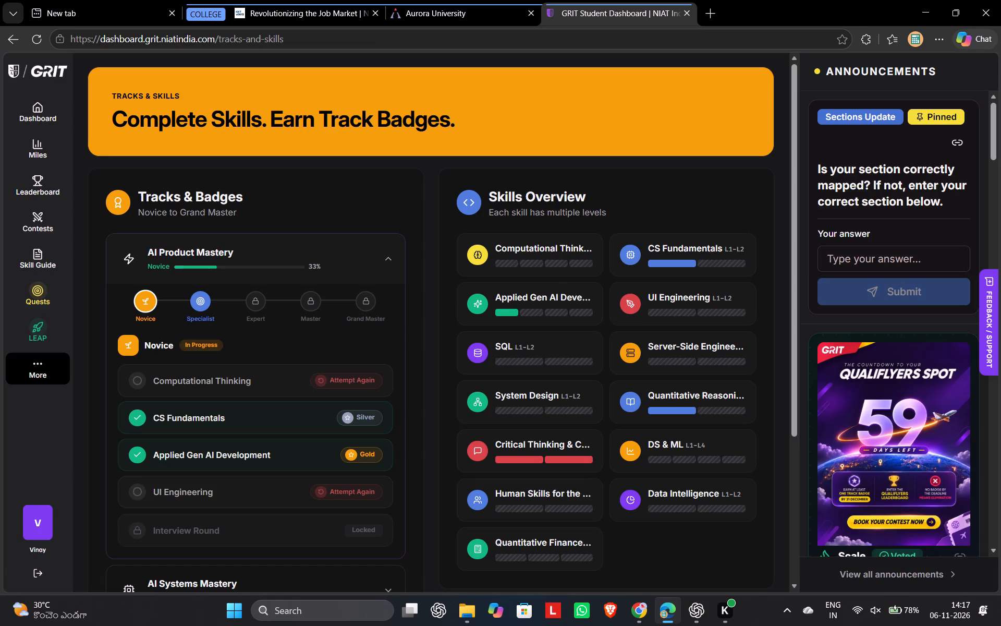
Return to the Aurora University assessments and open the submitted Lab Report 3 file for viewing.
left_click(399, 0)
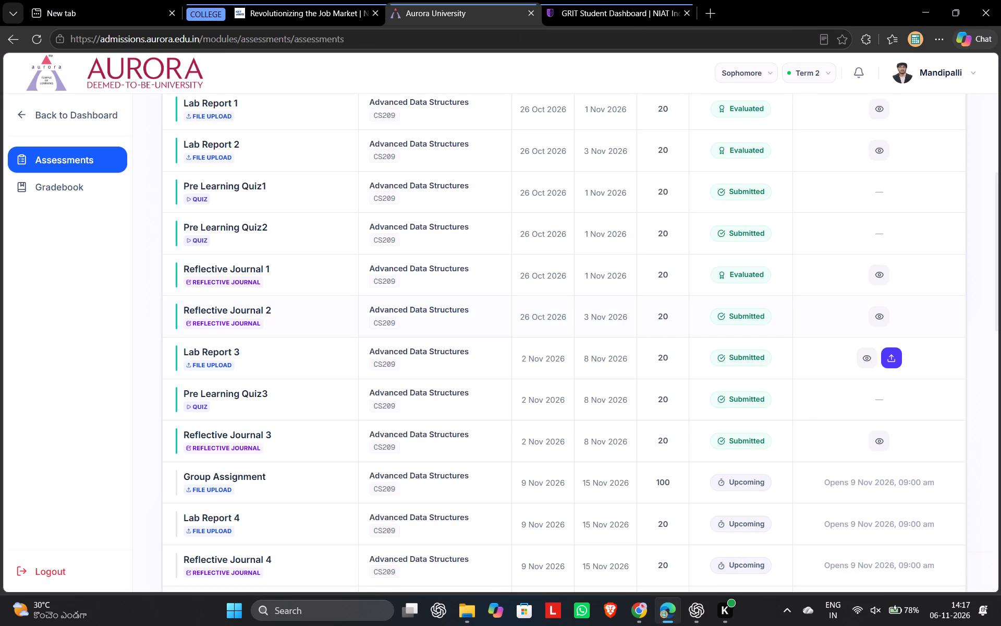
left_click(865, 357)
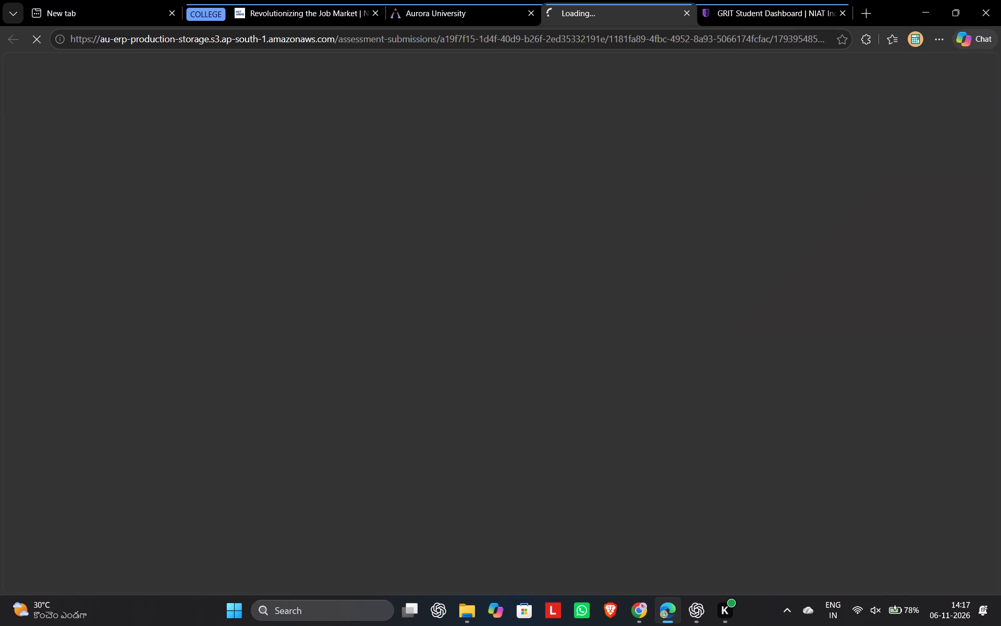